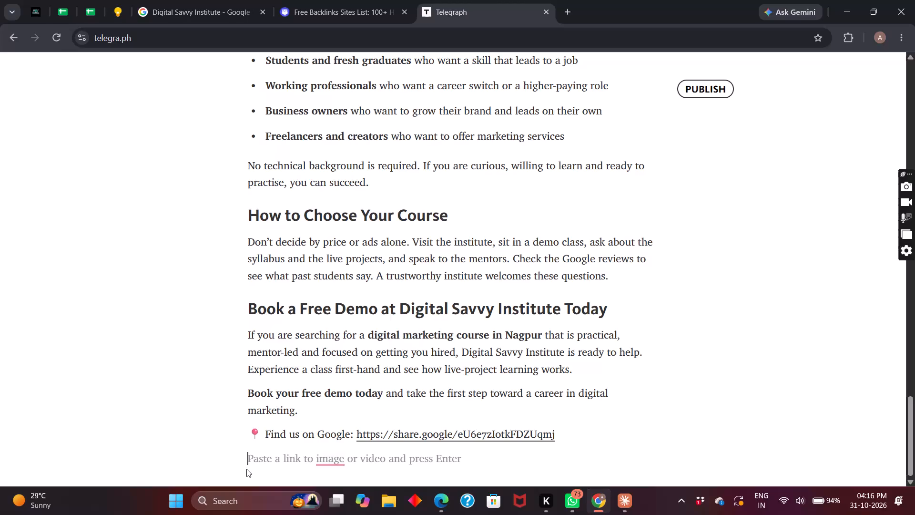
Remove the empty line after the Google link at the article's end and publish the Telegraph article.
key(BackSpace)
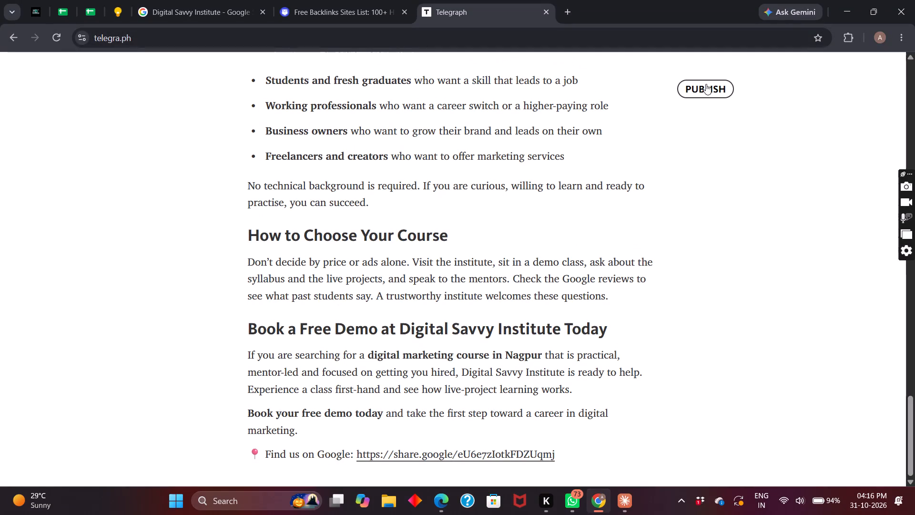
click(706, 84)
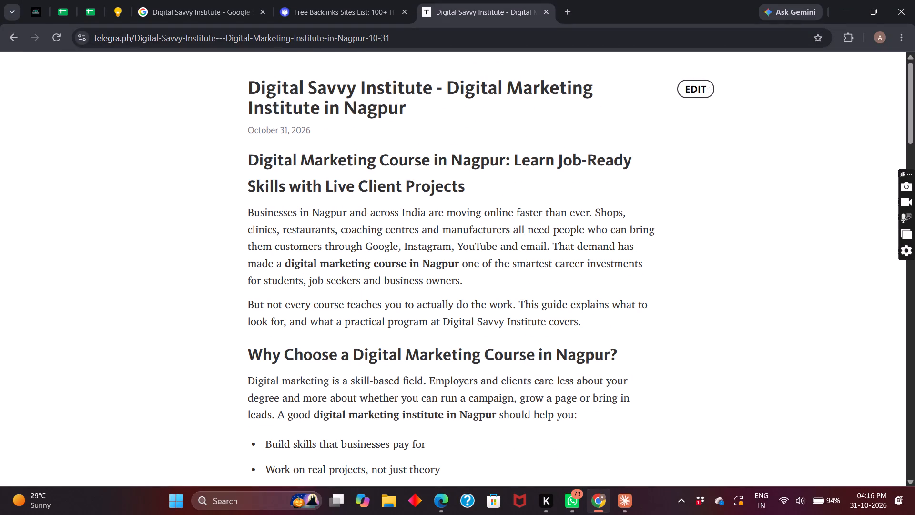
Copy the published Telegraph article's URL into cell B26 of the backlink sheet in Edge, under MDS Institute for 31 Oct 2026.
scroll(521, 165, up, 5)
scroll(521, 165, down, 15)
scroll(521, 165, up, 5)
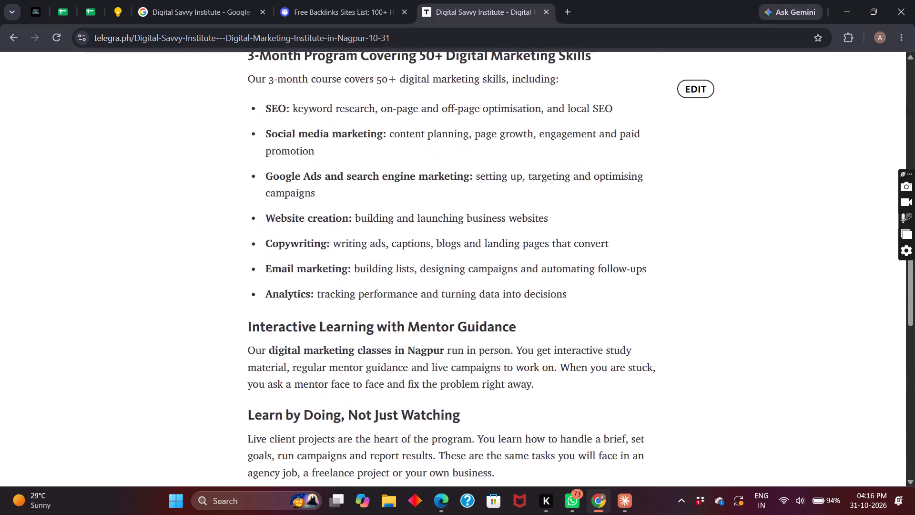
scroll(503, 196, up, 14)
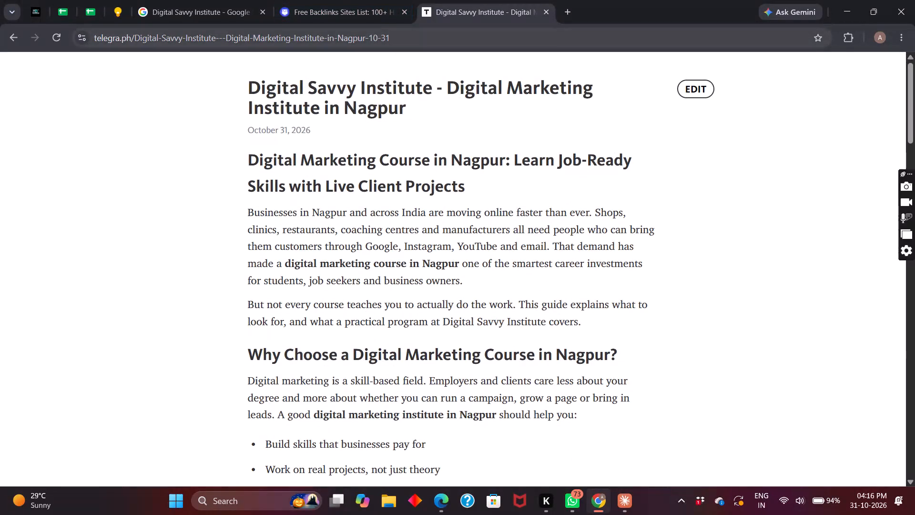
triple_click(394, 36)
key(ctrl+c)
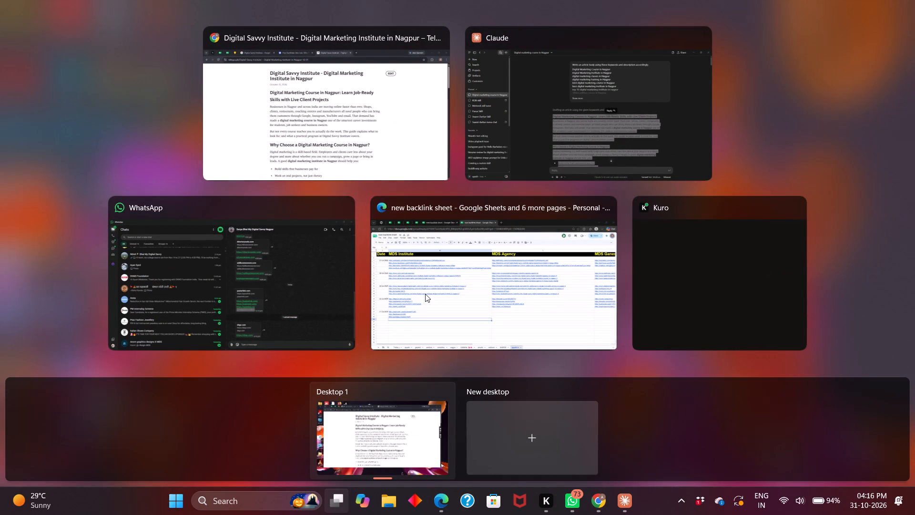
click(425, 294)
click(225, 372)
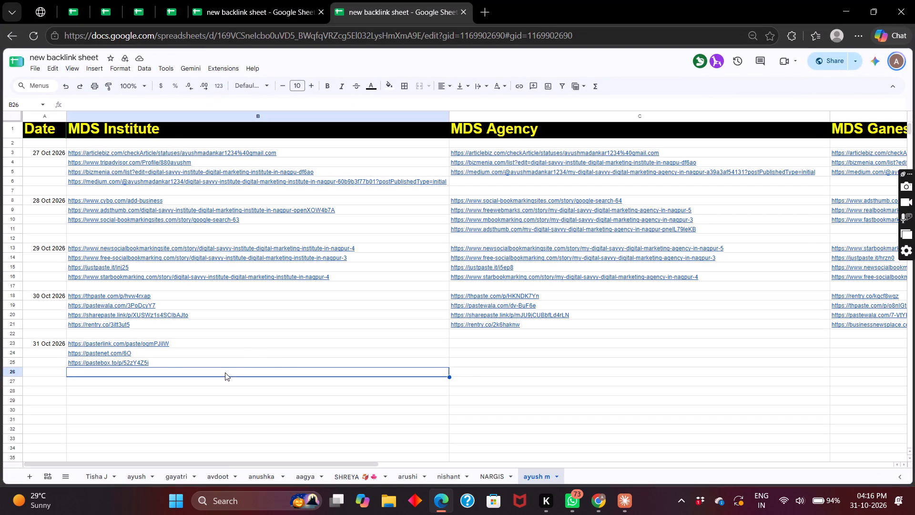
key(ctrl+v)
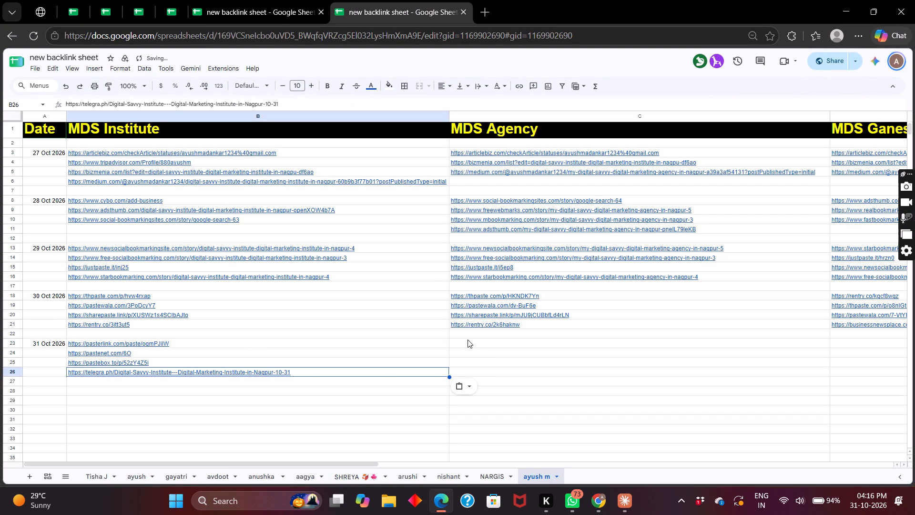
Copy the pasterlink.com link from cell B23 of the backlink sheet and open it in Chrome in place of the Telegraph article.
click(467, 339)
double_click(466, 349)
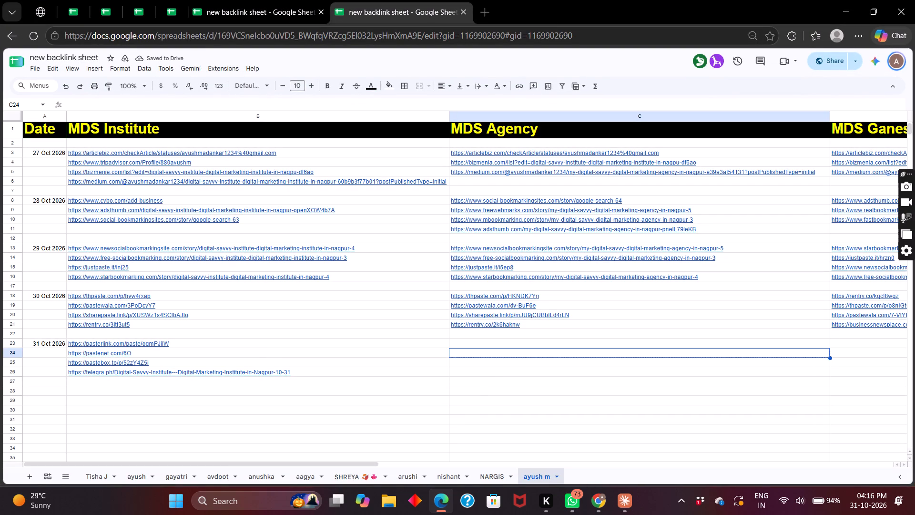
click(464, 347)
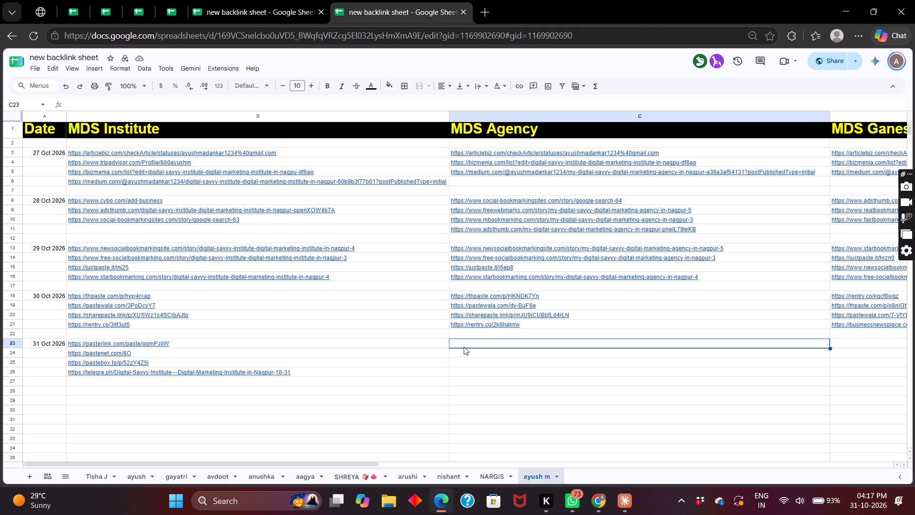
click(151, 340)
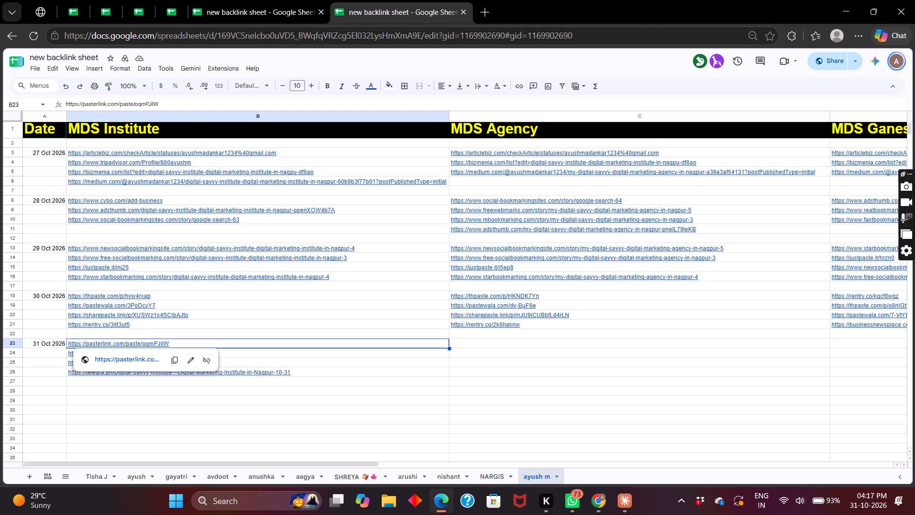
click(174, 362)
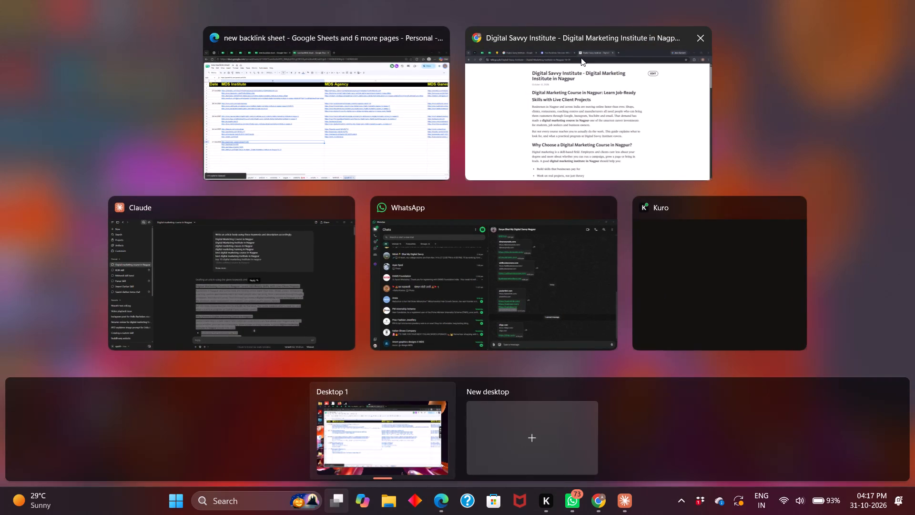
click(581, 58)
double_click(401, 32)
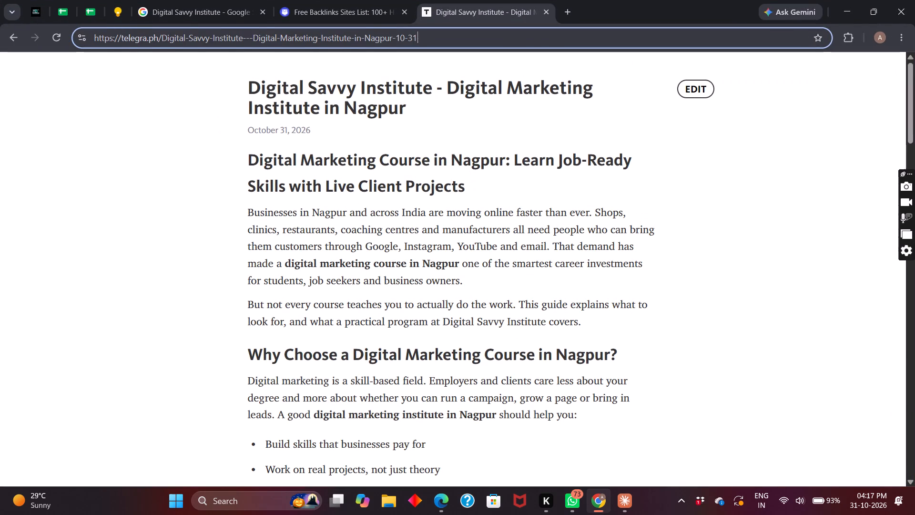
triple_click(401, 32)
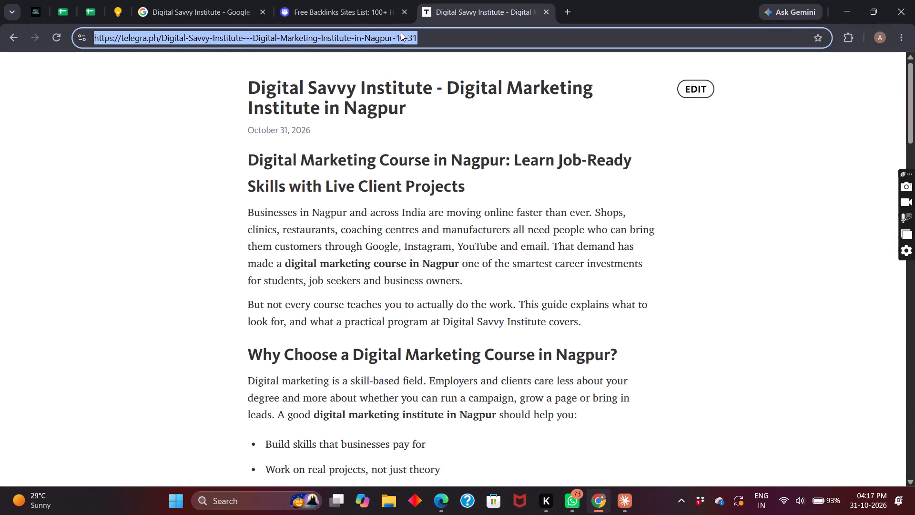
key(BackSpace)
key(ctrl+v)
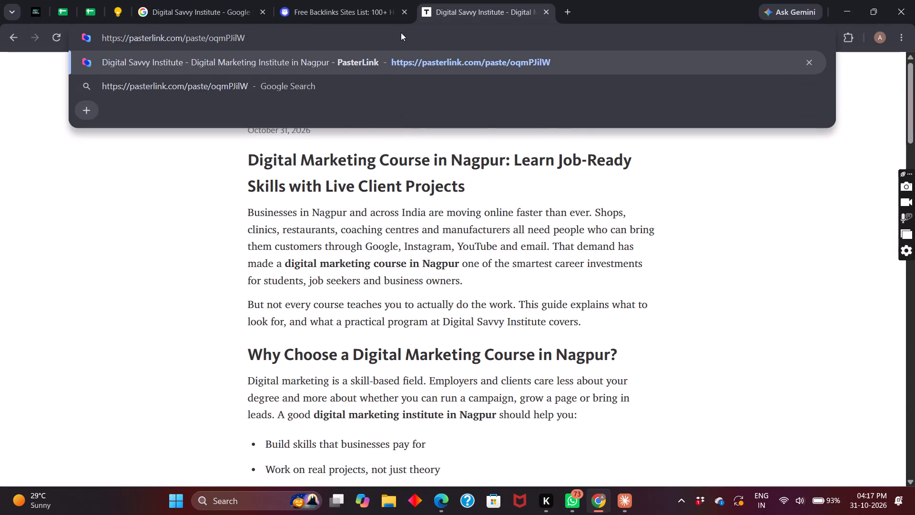
key(Return)
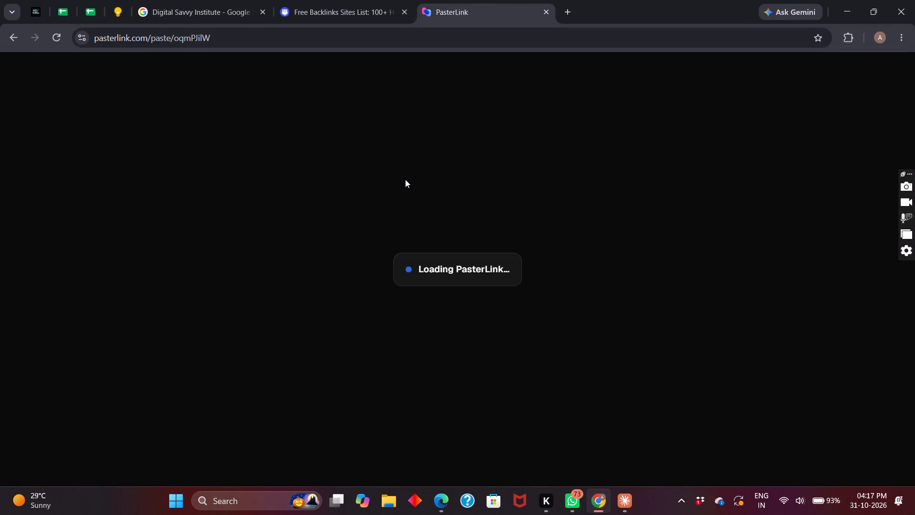
Shorten the copied PasterLink address to the site's root and load the pasterlink.com home page.
click(230, 34)
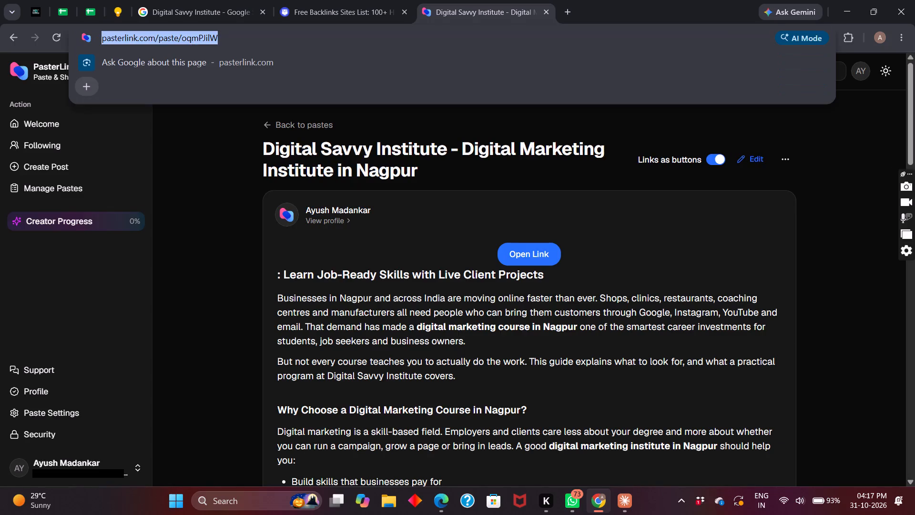
key(BackSpace)
key(ctrl+v)
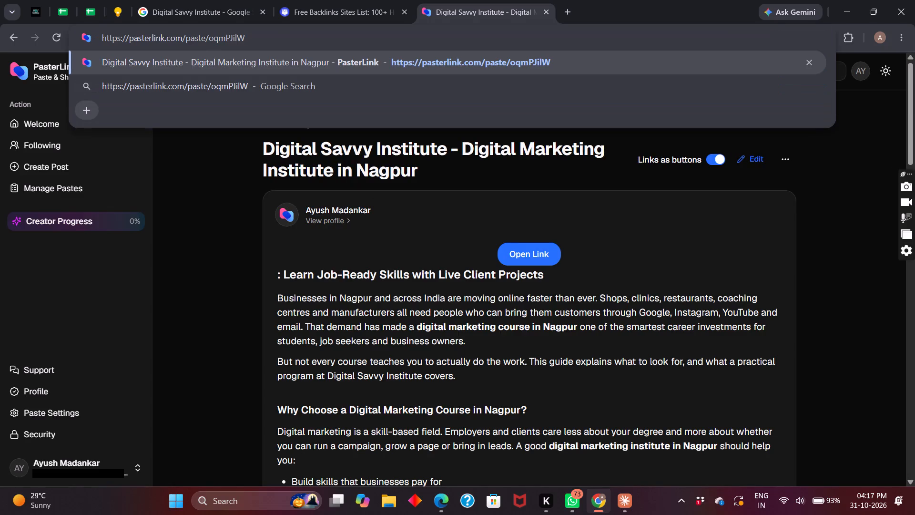
key(BackSpace)
key(BackSpace)
key(BackSpace)
key(BackSpace)
key(BackSpace)
key(BackSpace)
key(BackSpace)
key(BackSpace)
key(BackSpace)
key(BackSpace)
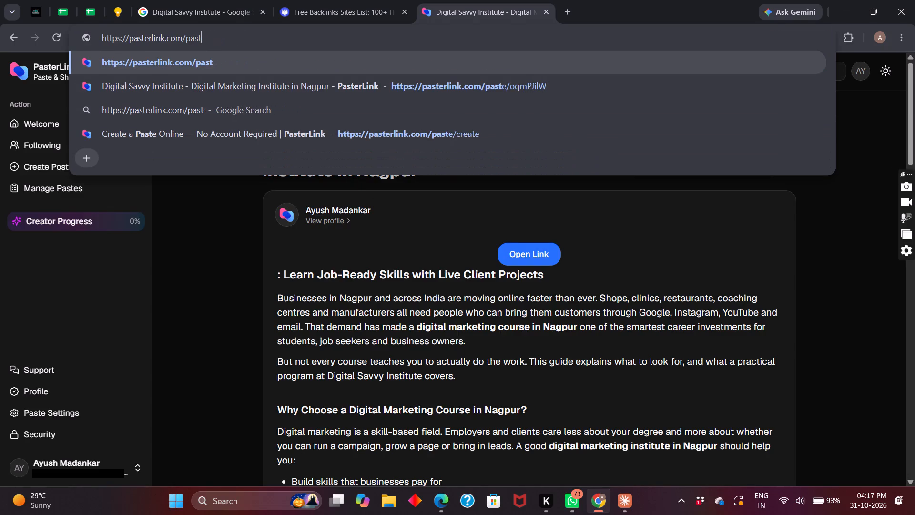
key(BackSpace)
key(BackSpace)
key(BackSpace)
key(BackSpace)
key(BackSpace)
key(Return)
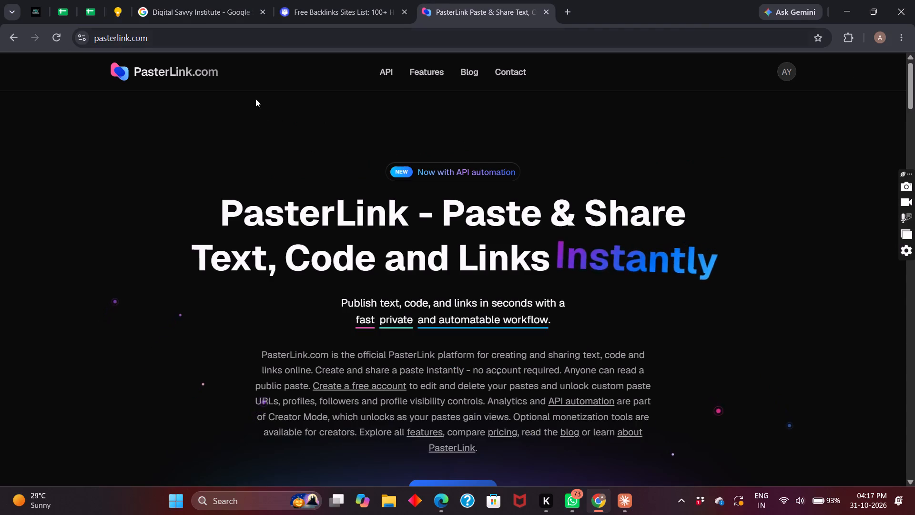
Open the form for creating a new paste from the PasterLink home page.
scroll(358, 287, down, 3)
click(465, 251)
scroll(465, 251, up, 4)
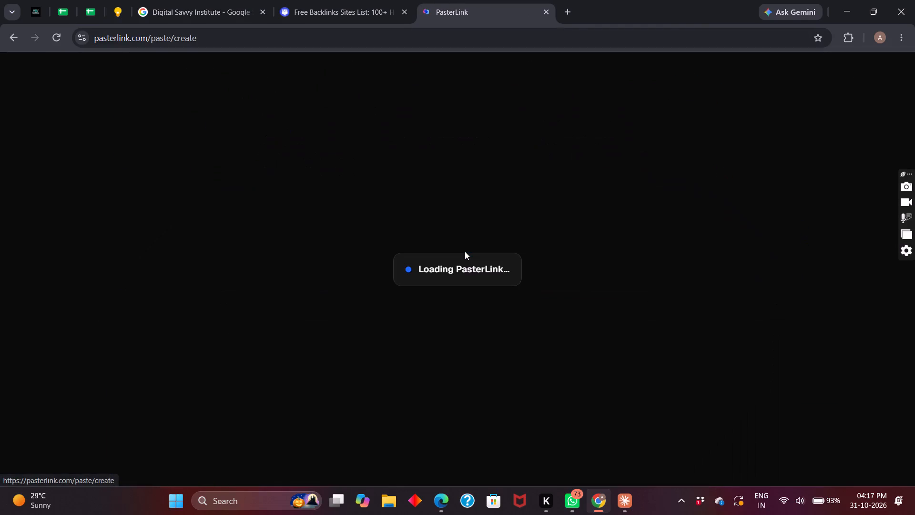
scroll(465, 251, up, 2)
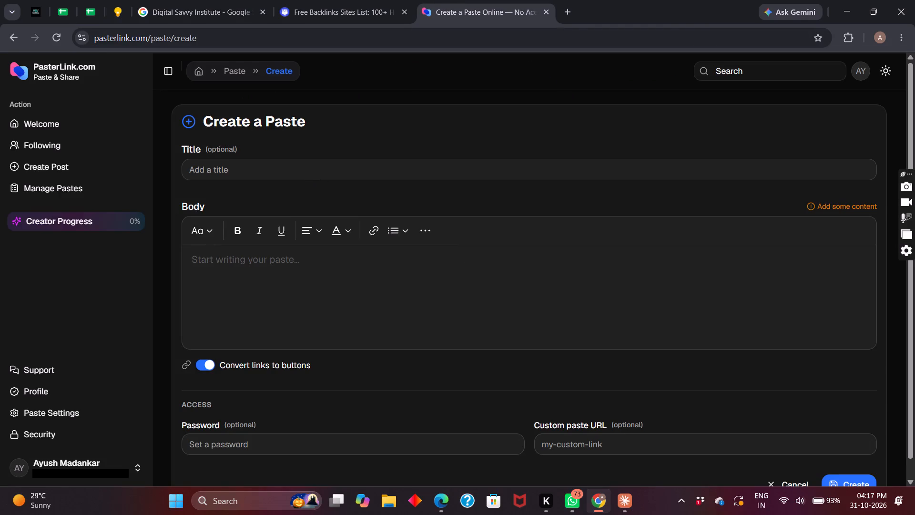
Copy the agency note's title from Google Keep and title the paste "My Digital Savvy- Digital Marketing Agency in Nagpur".
click(308, 174)
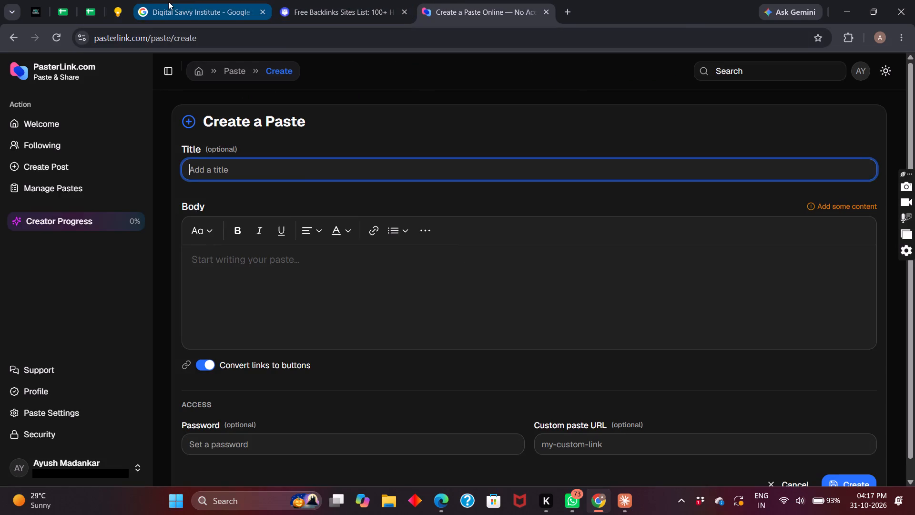
click(121, 12)
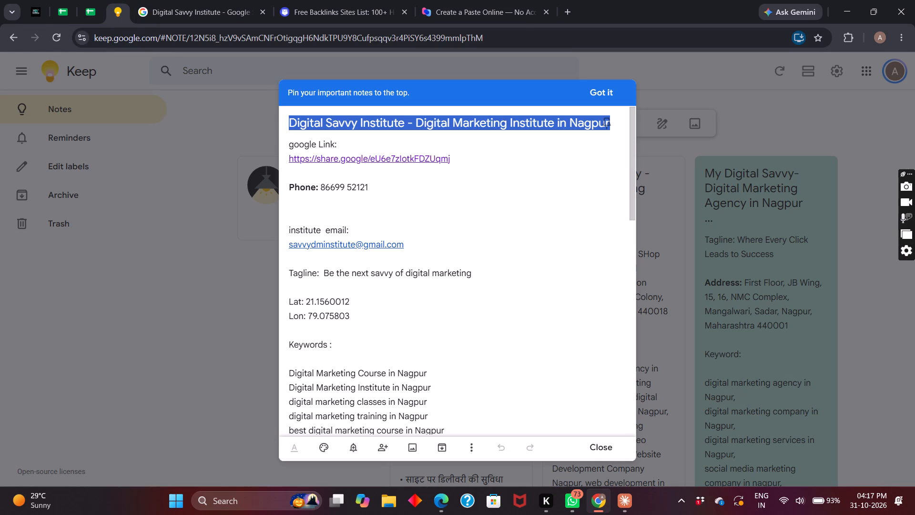
click(254, 119)
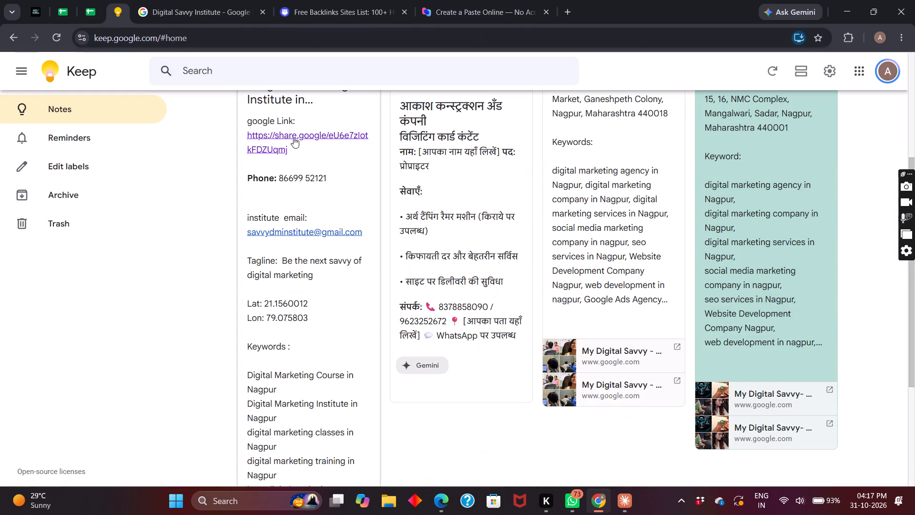
scroll(456, 244, up, 4)
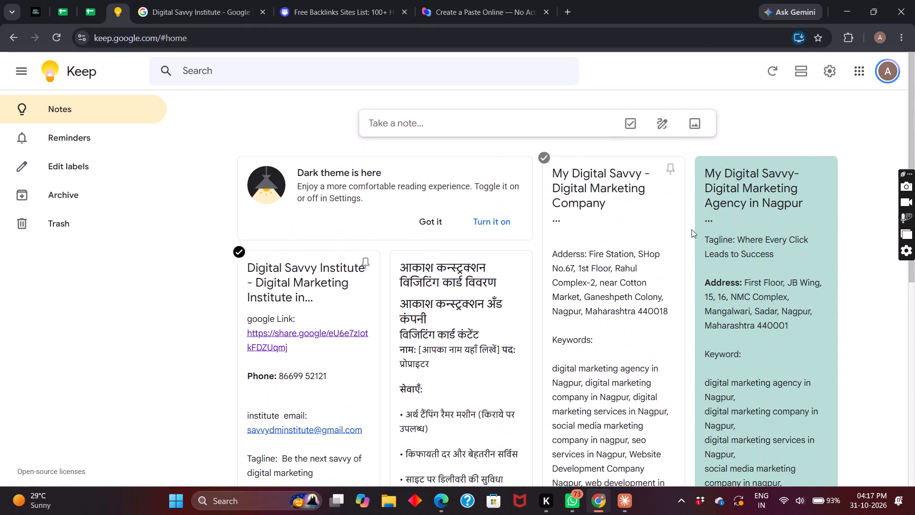
click(718, 251)
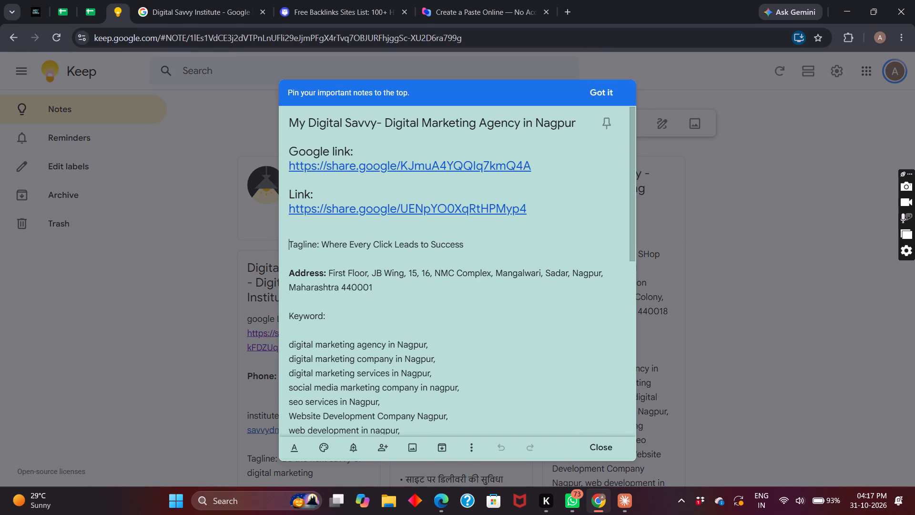
double_click(379, 119)
double_click(379, 119)
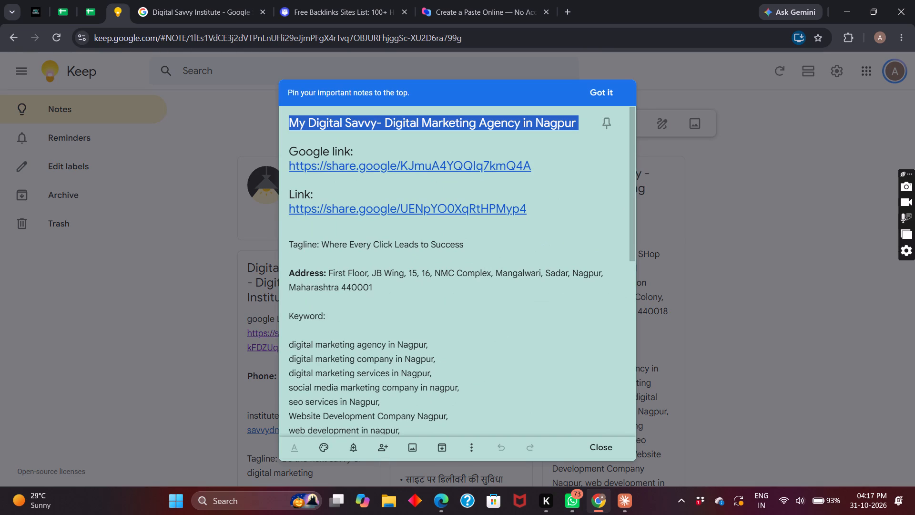
key(ctrl+c)
click(449, 18)
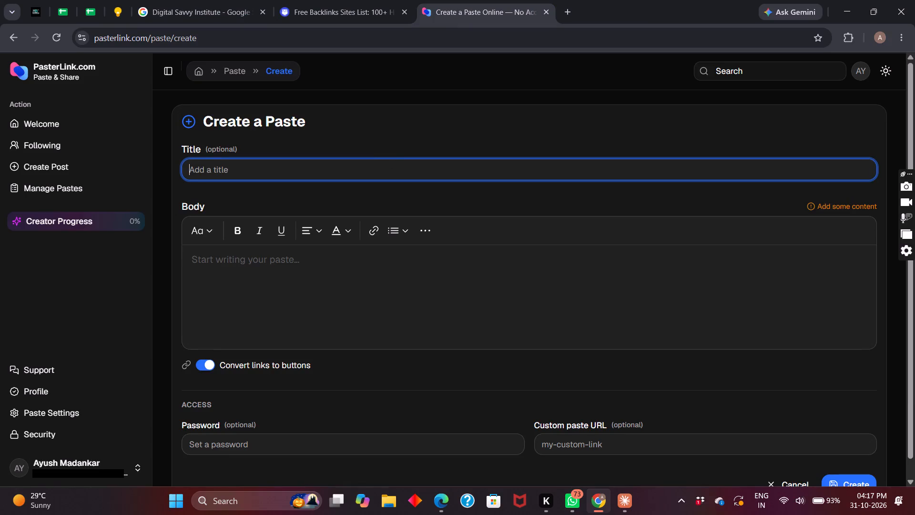
click(384, 171)
key(ctrl+v)
Begin filling in the body of the new paste.
click(292, 275)
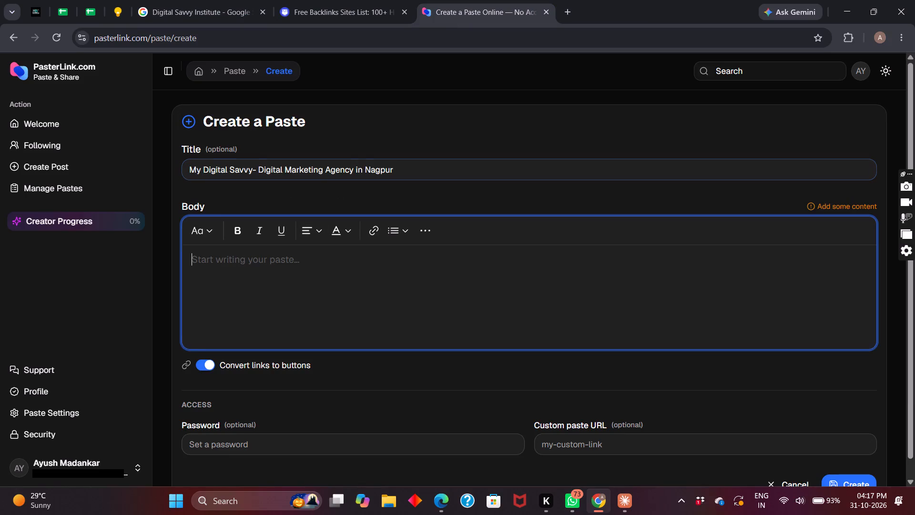
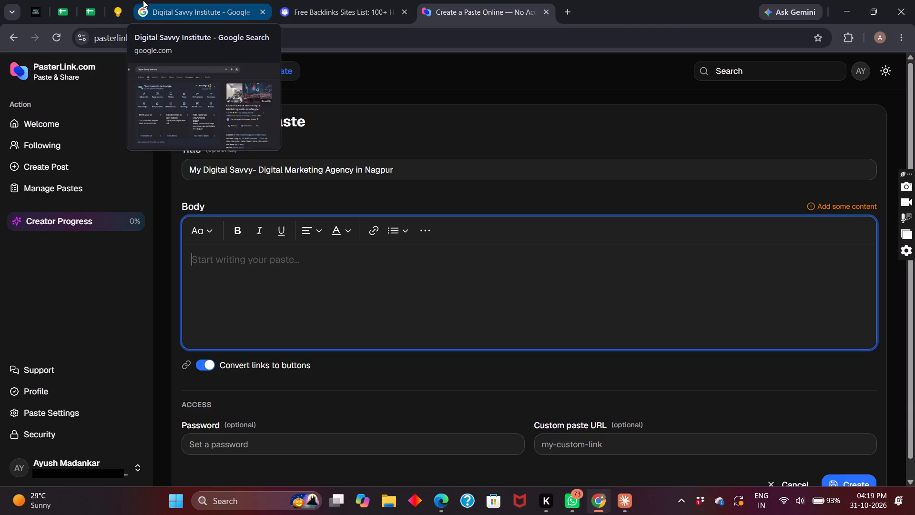
Start entering the body content of the paste about the Nagpur digital marketing agency.
click(274, 260)
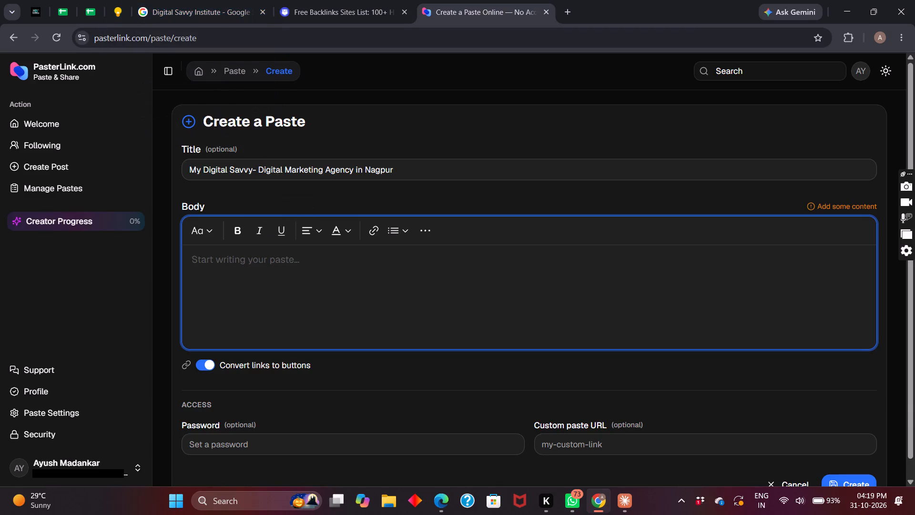
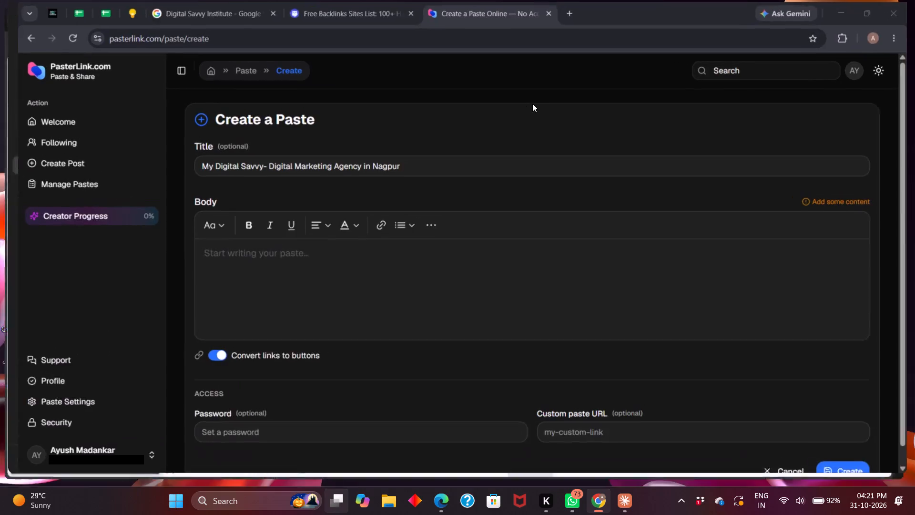
click(386, 257)
key(ctrl+v)
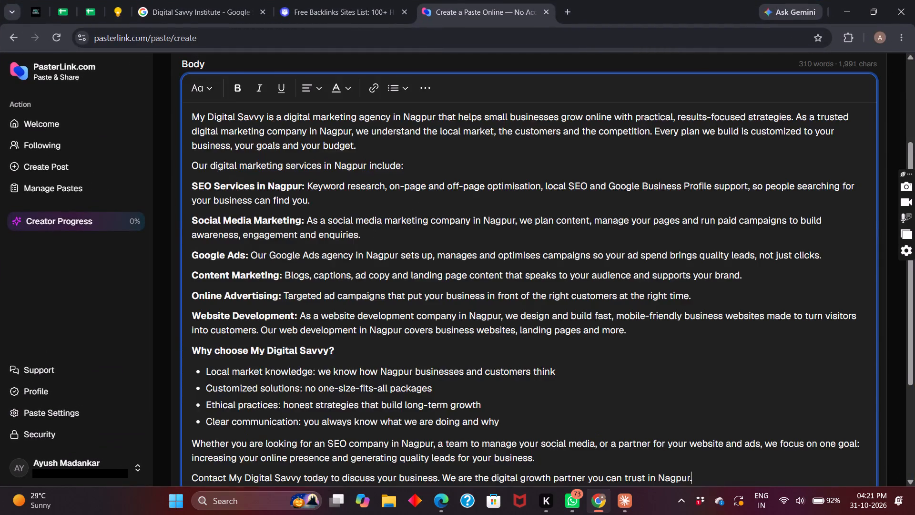
Link the body's opening words "My Digital Savvy is a digital marketing agency in Nagpur" to the Keep note's Google link, keeping the sentence on one line.
scroll(386, 257, up, 7)
drag(191, 258, 276, 259)
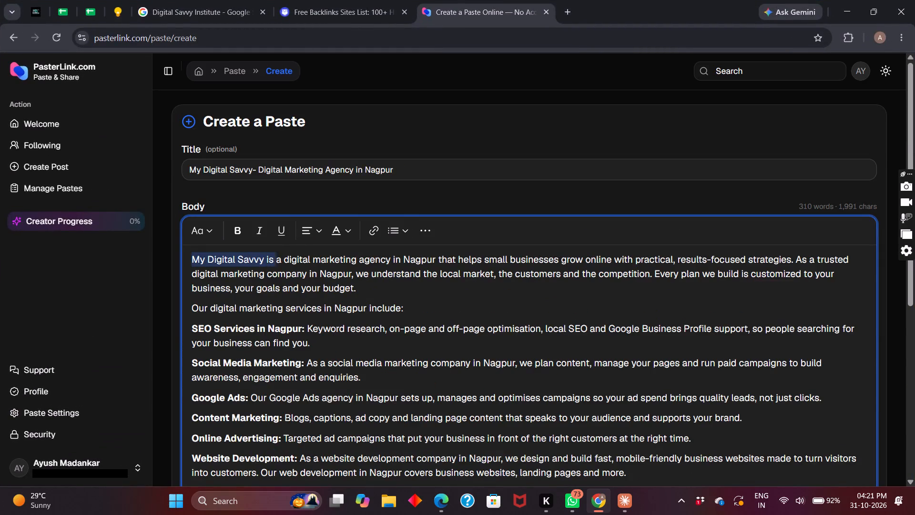
drag(276, 259, 436, 261)
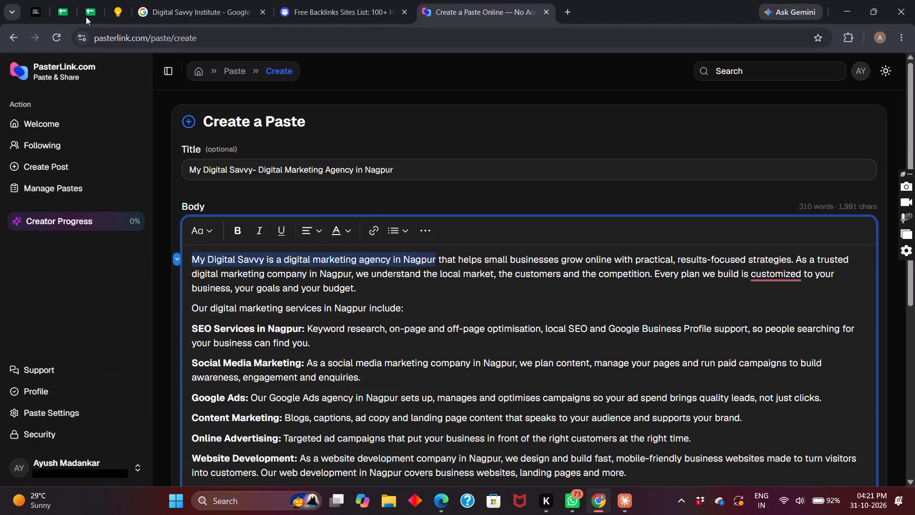
click(113, 15)
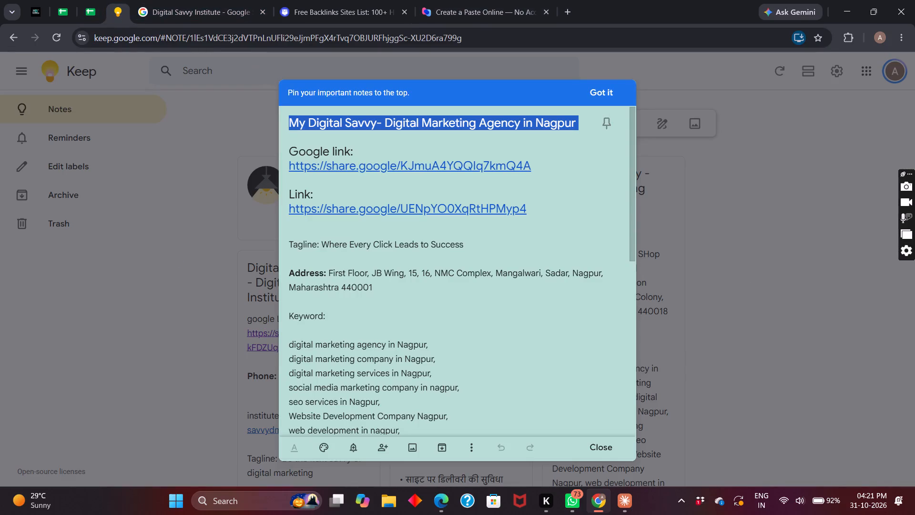
double_click(409, 169)
click(409, 169)
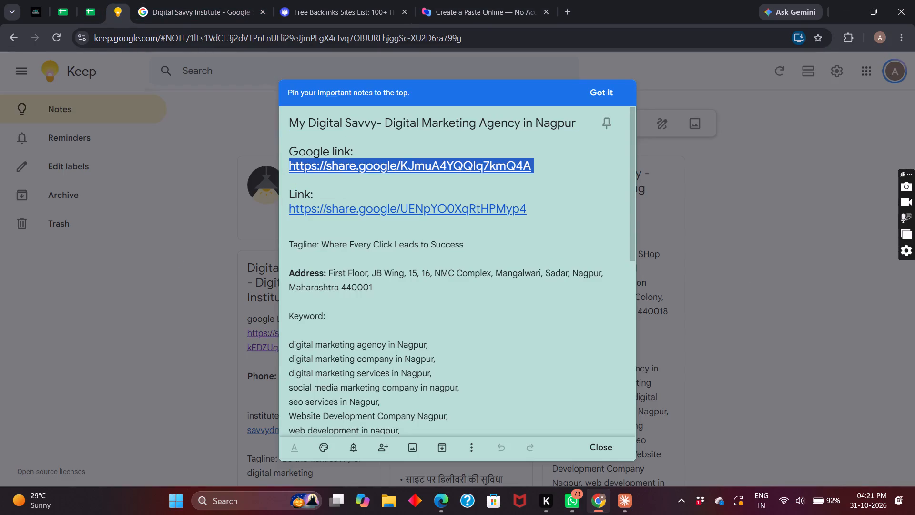
key(ctrl+c)
click(351, 9)
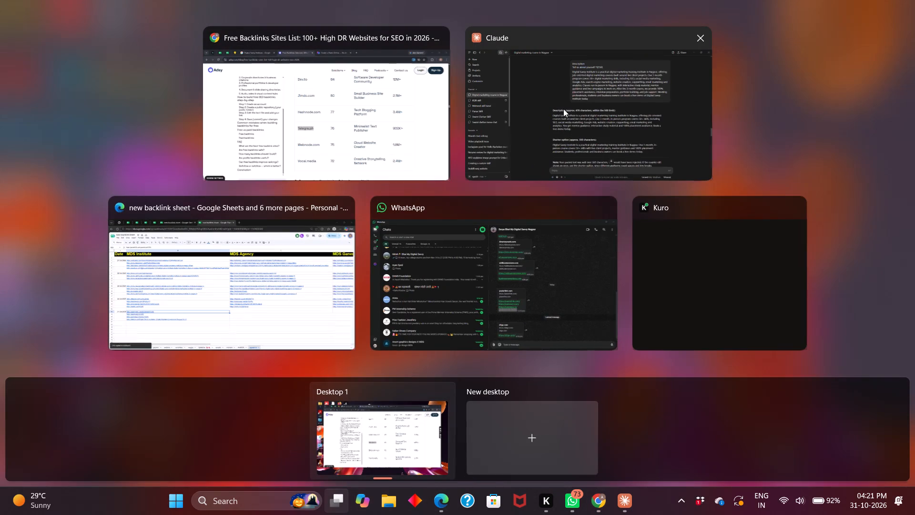
click(325, 84)
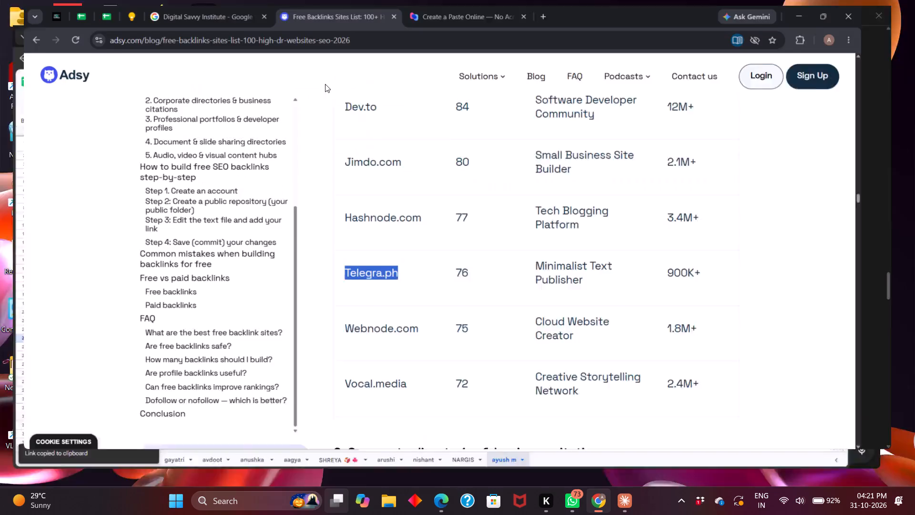
click(472, 16)
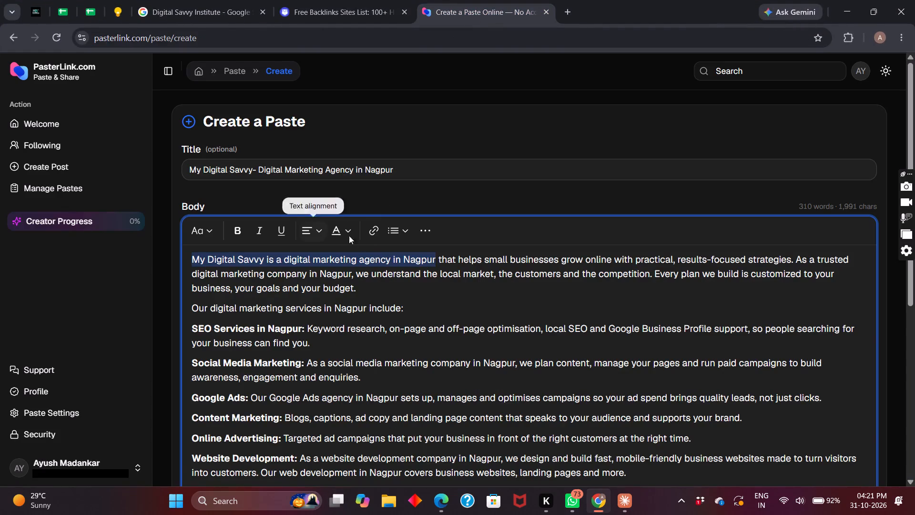
click(370, 230)
click(270, 279)
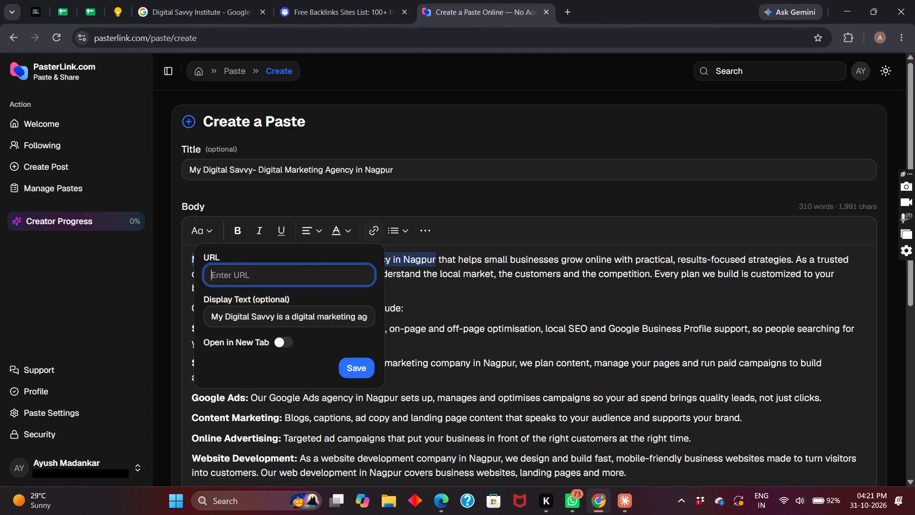
key(ctrl+v)
click(357, 368)
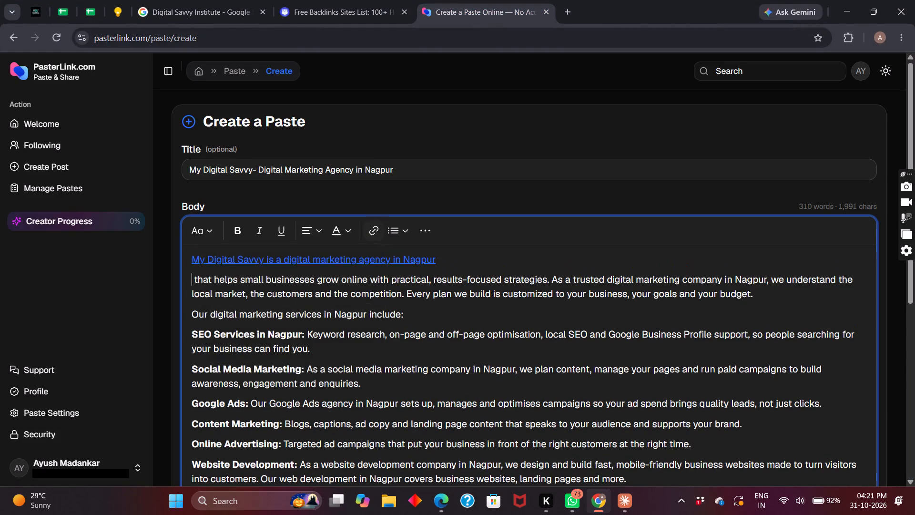
key(BackSpace)
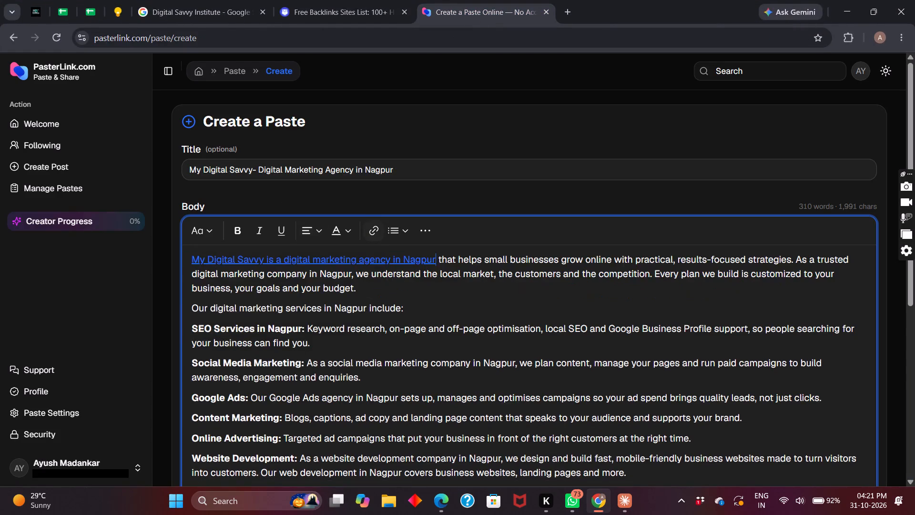
Create the agency paste and copy its paste link.
scroll(346, 406, down, 6)
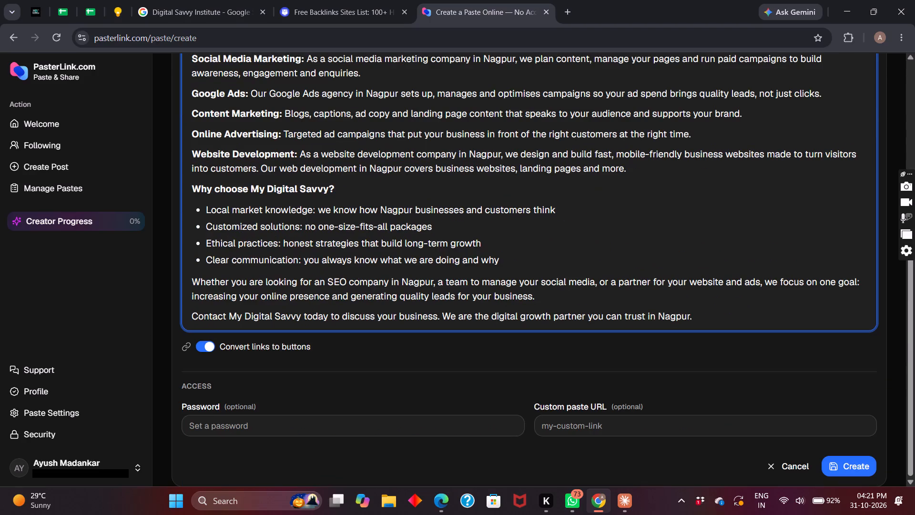
click(836, 463)
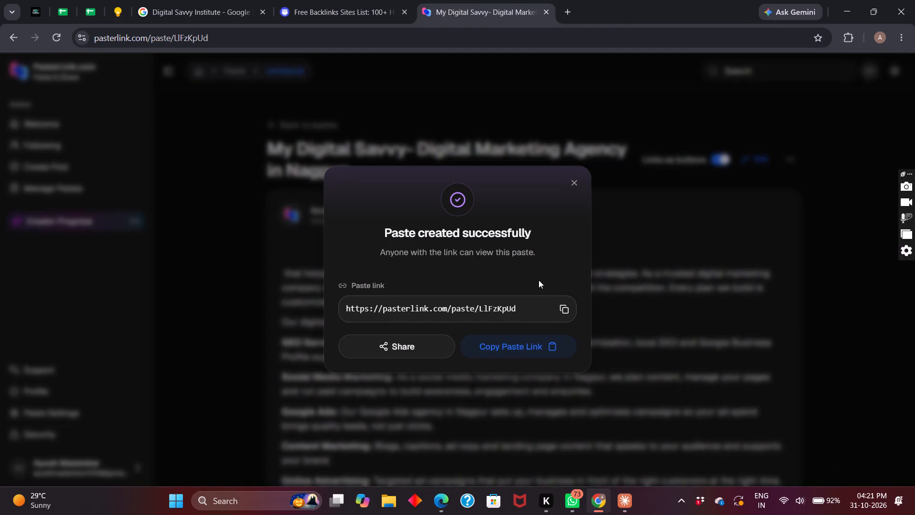
click(526, 349)
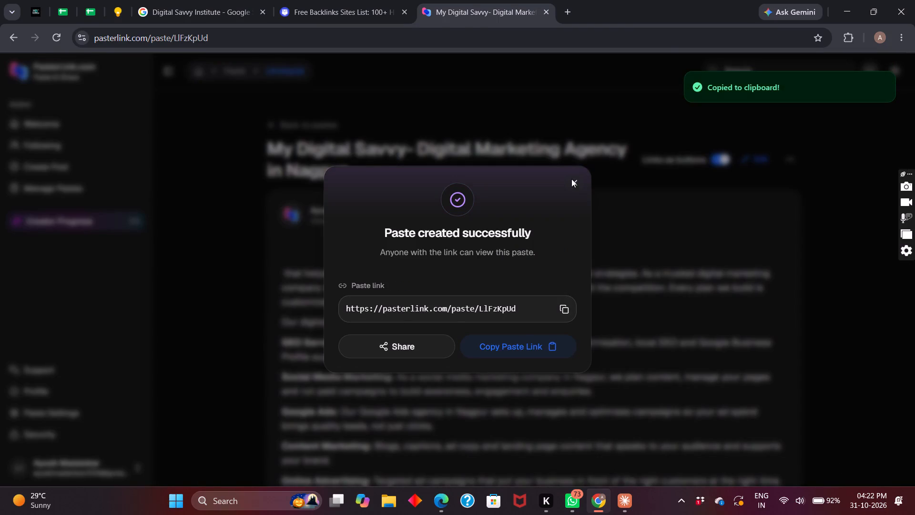
click(571, 179)
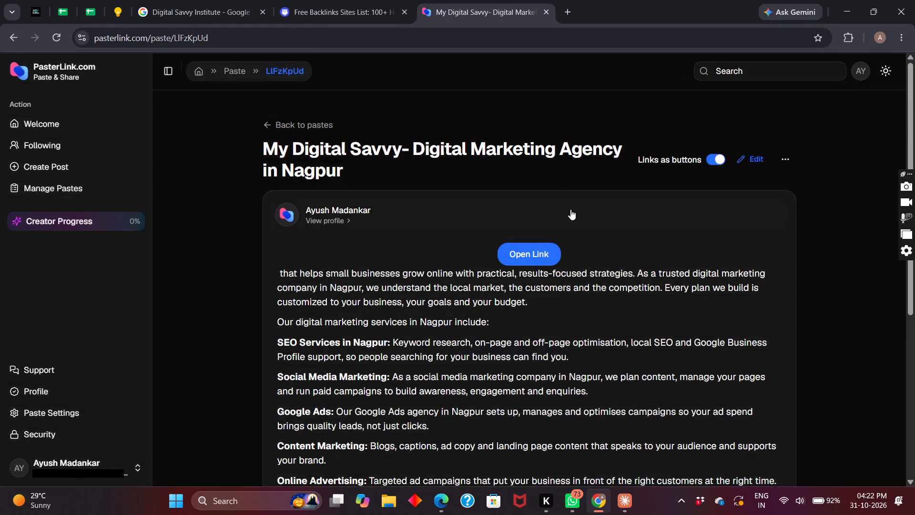
Open the copied paste link in a new tab to check the published page, and close the original paste tab.
click(569, 12)
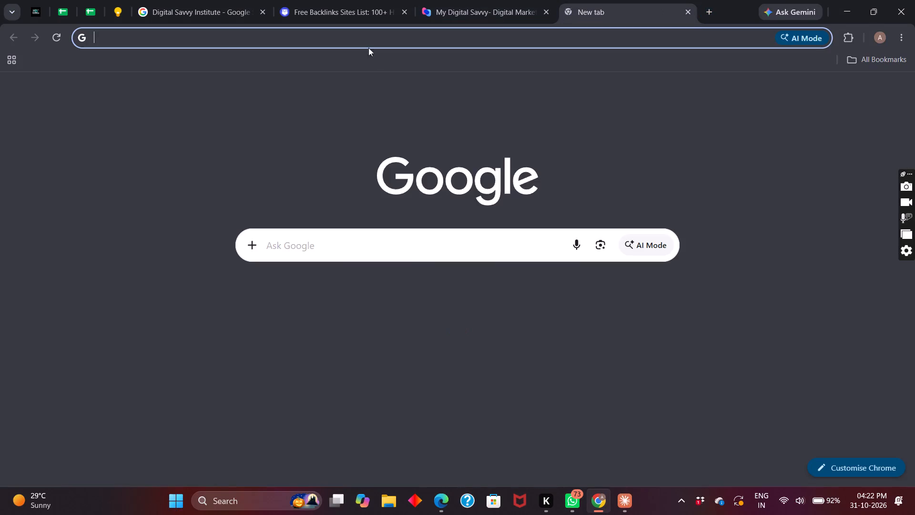
ctrl+click(363, 38)
key(ctrl+v)
key(Return)
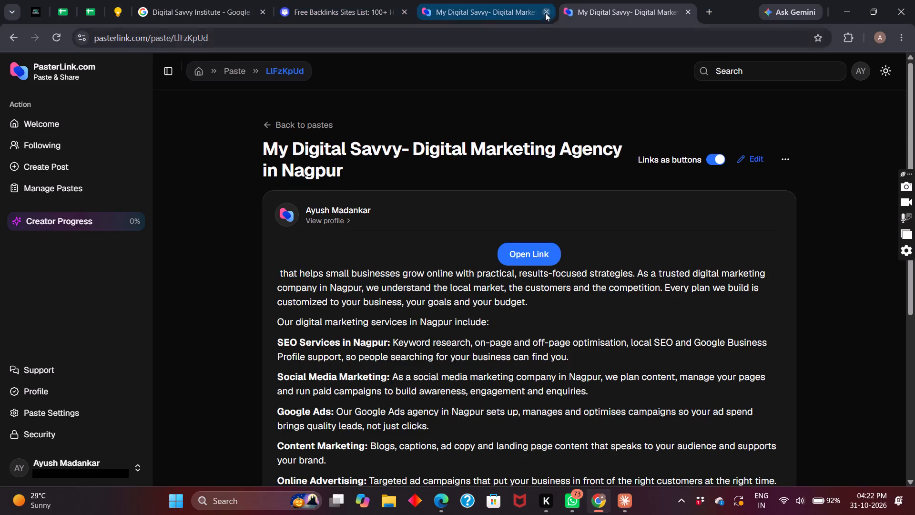
click(545, 8)
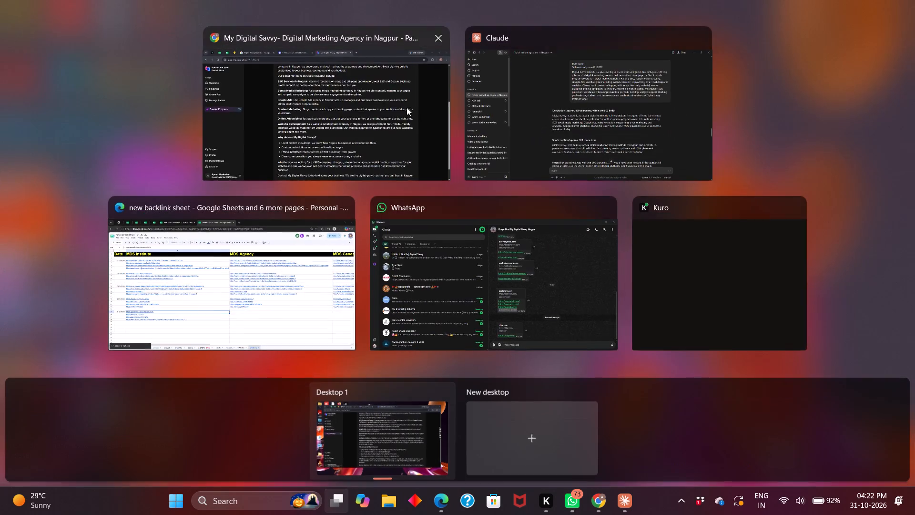
Switch to the backlink sheet in Edge and log the pasterlink.com URL under MDS Agency for 31 Oct 2026.
click(278, 283)
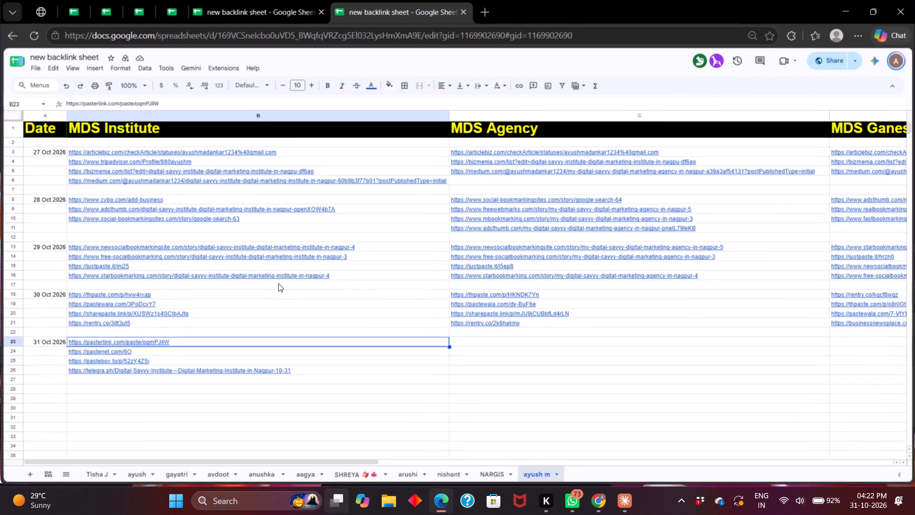
click(494, 343)
key(ctrl+v)
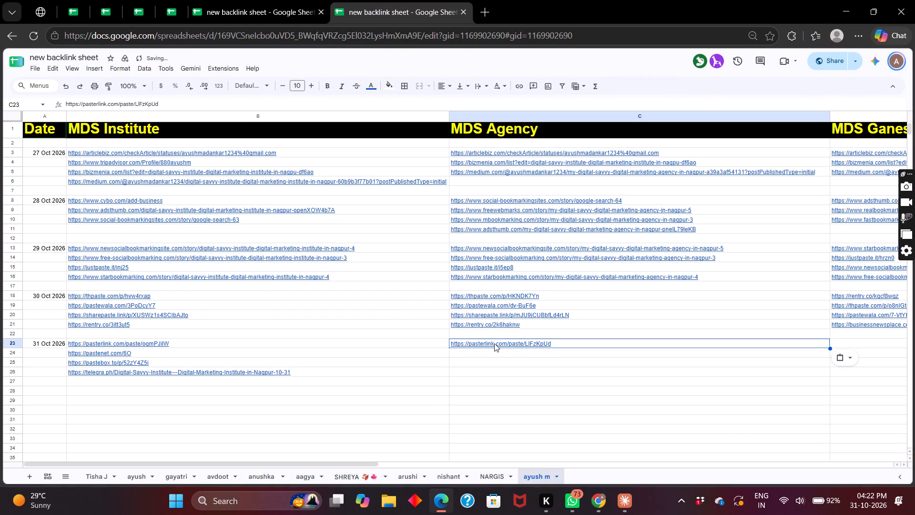
click(481, 356)
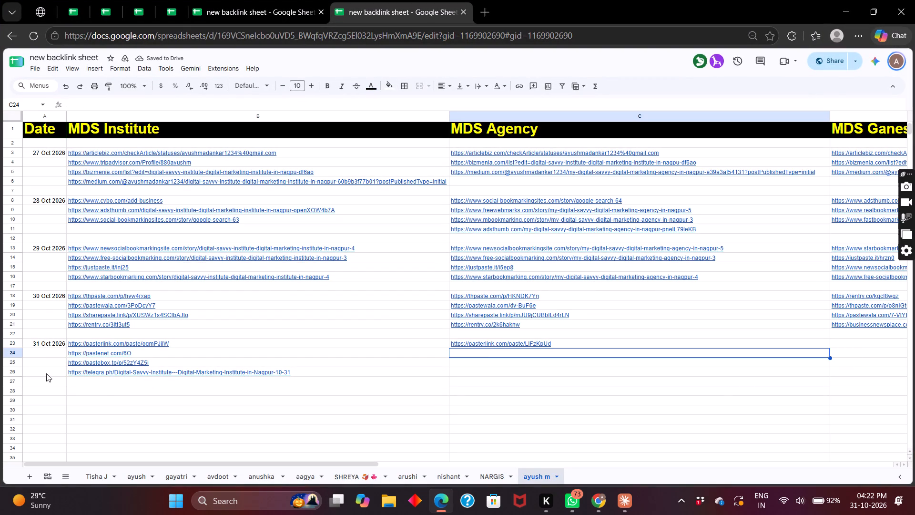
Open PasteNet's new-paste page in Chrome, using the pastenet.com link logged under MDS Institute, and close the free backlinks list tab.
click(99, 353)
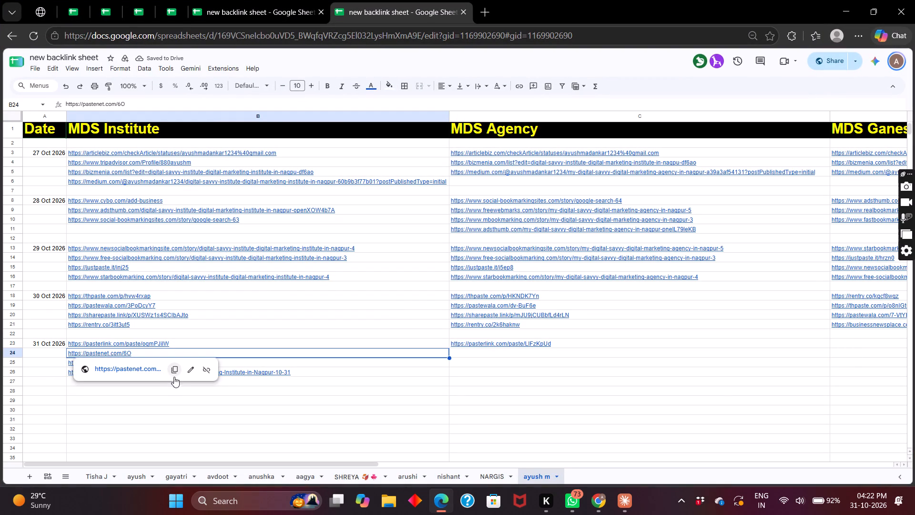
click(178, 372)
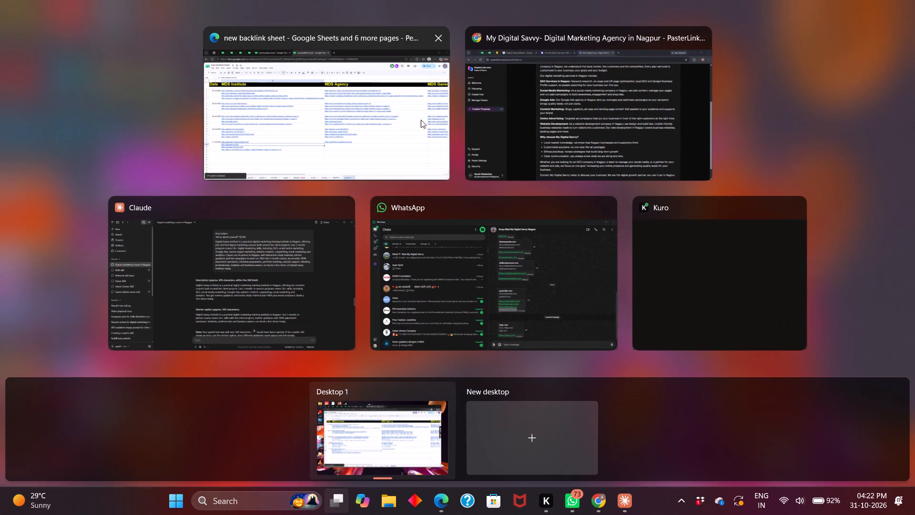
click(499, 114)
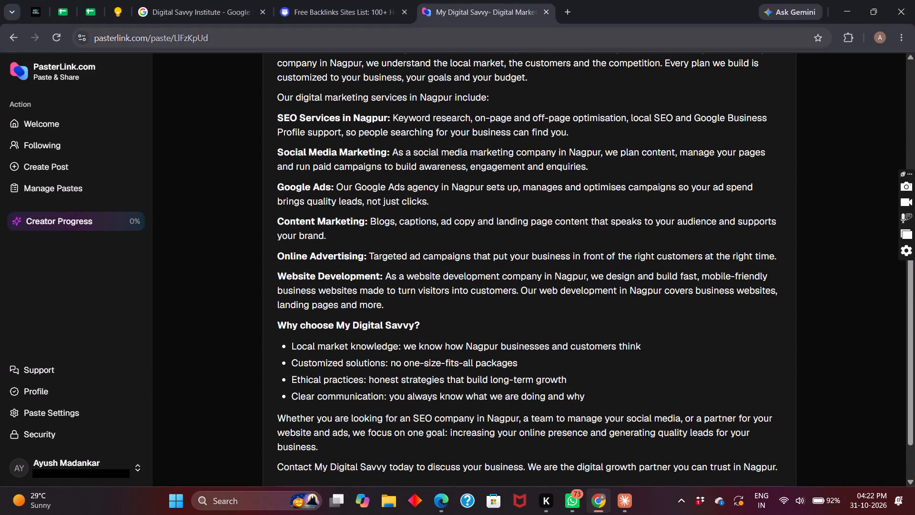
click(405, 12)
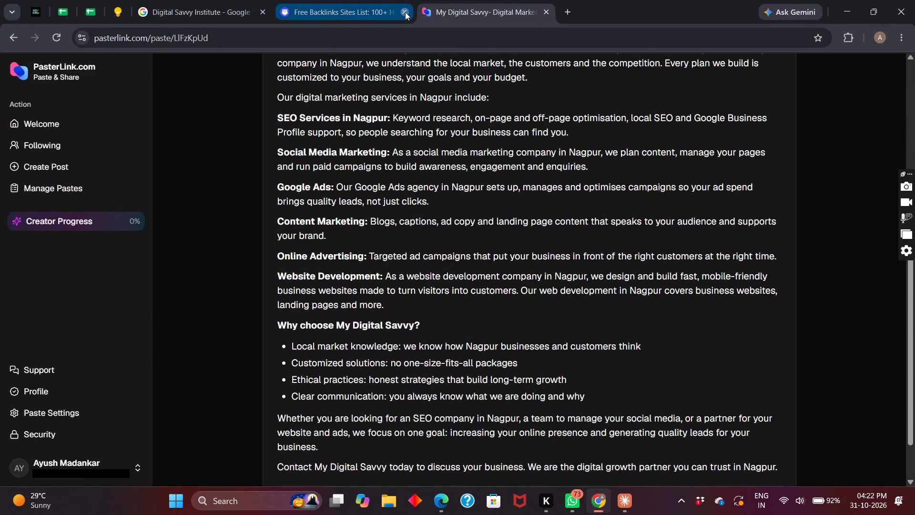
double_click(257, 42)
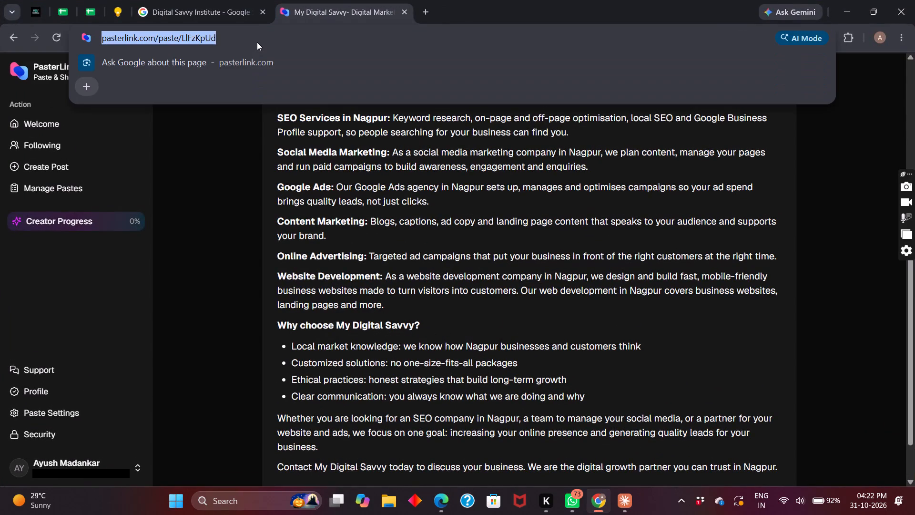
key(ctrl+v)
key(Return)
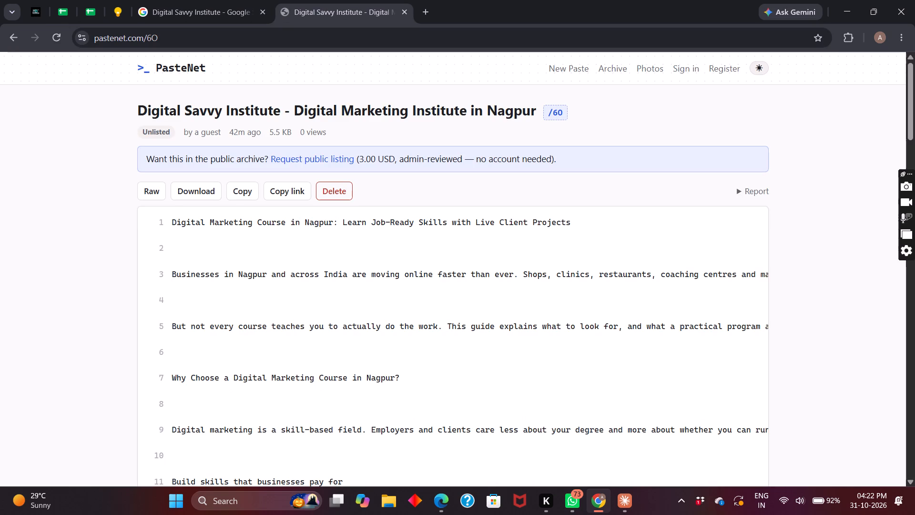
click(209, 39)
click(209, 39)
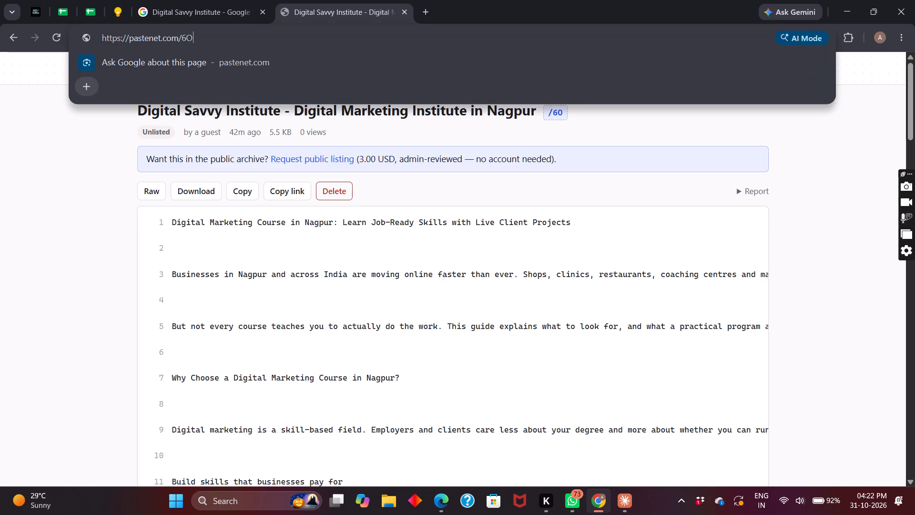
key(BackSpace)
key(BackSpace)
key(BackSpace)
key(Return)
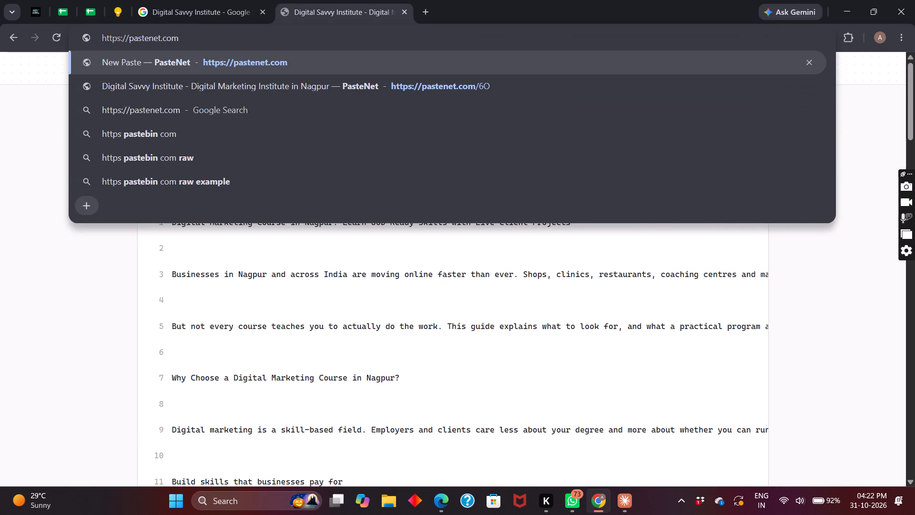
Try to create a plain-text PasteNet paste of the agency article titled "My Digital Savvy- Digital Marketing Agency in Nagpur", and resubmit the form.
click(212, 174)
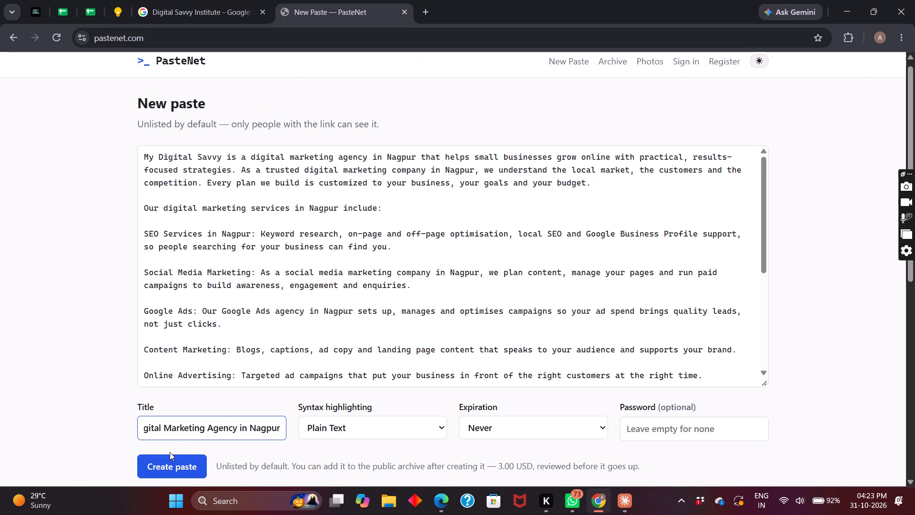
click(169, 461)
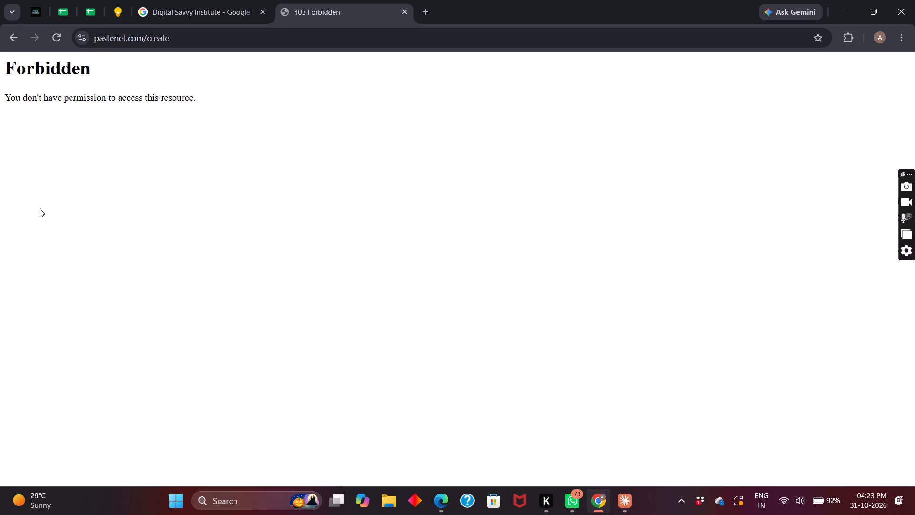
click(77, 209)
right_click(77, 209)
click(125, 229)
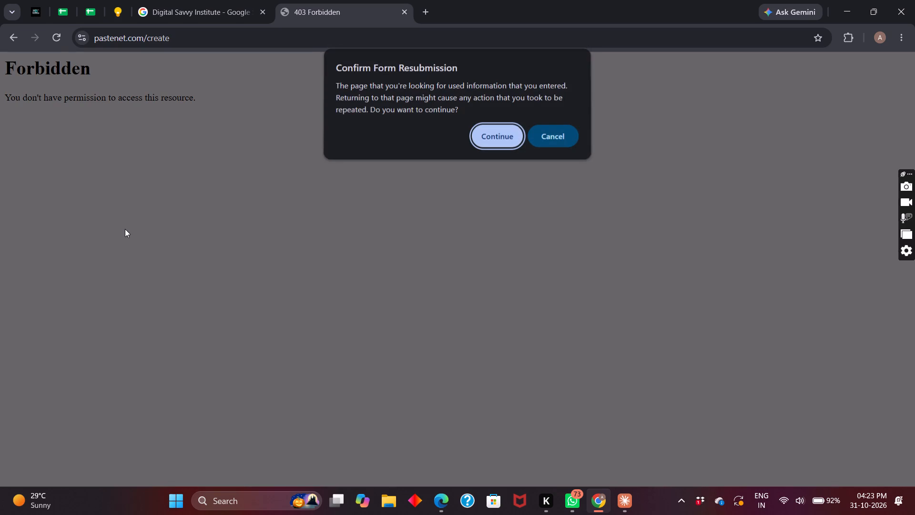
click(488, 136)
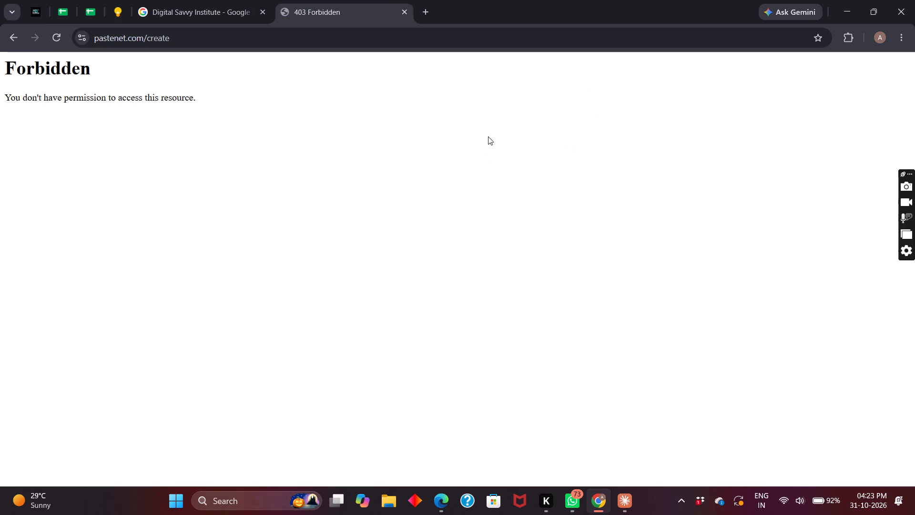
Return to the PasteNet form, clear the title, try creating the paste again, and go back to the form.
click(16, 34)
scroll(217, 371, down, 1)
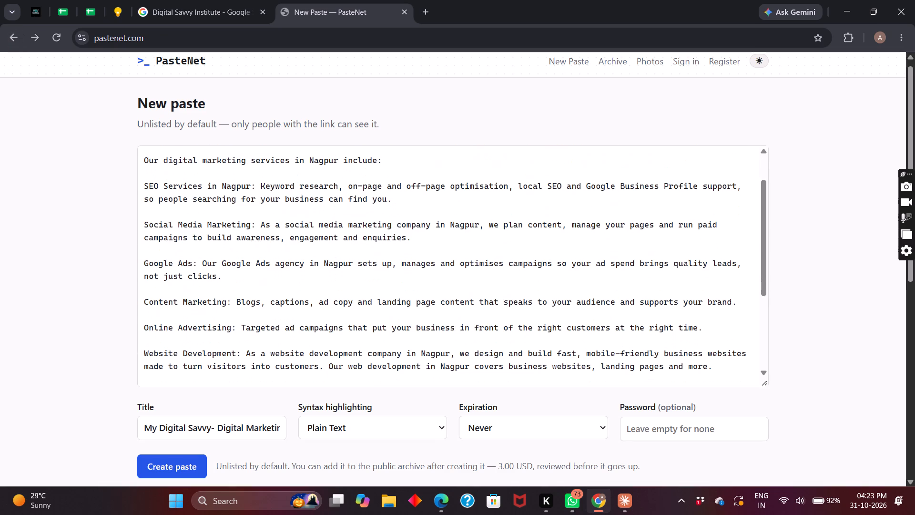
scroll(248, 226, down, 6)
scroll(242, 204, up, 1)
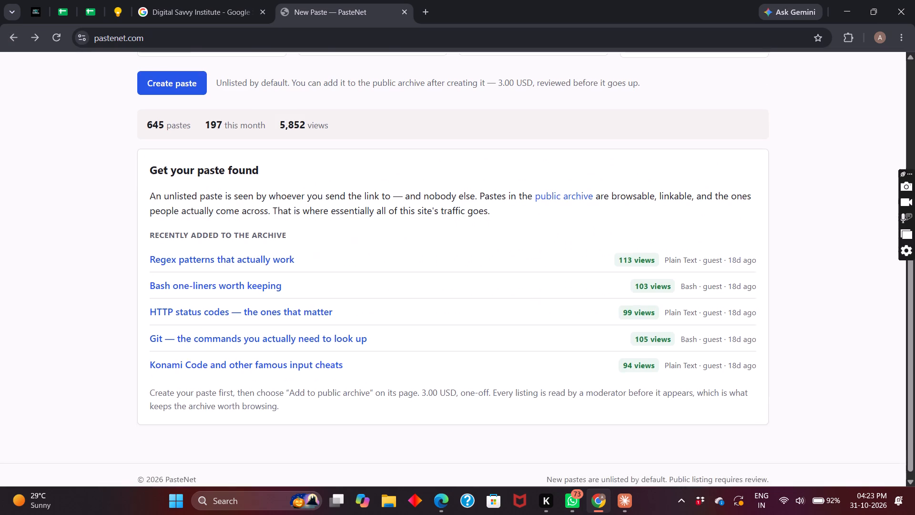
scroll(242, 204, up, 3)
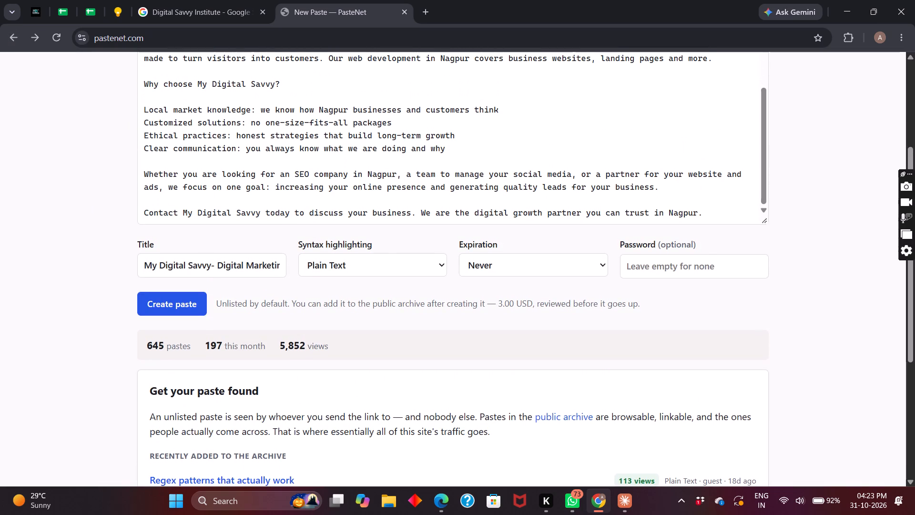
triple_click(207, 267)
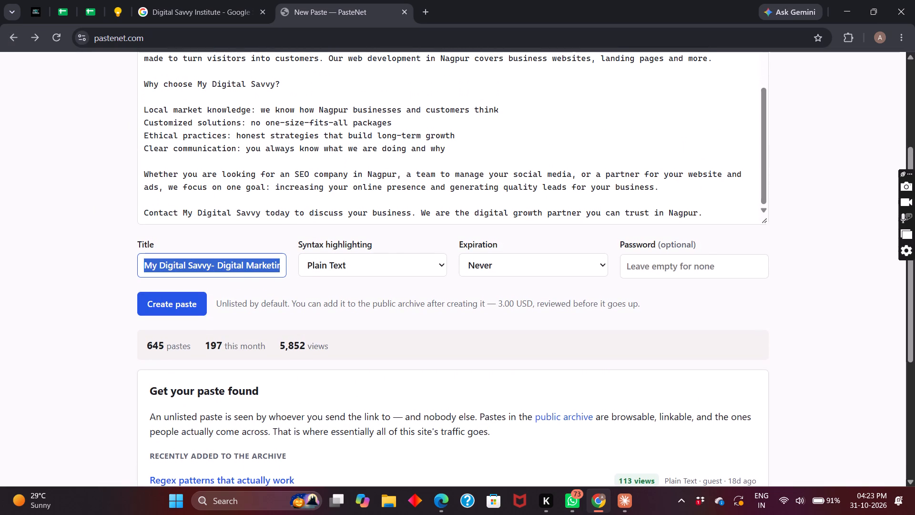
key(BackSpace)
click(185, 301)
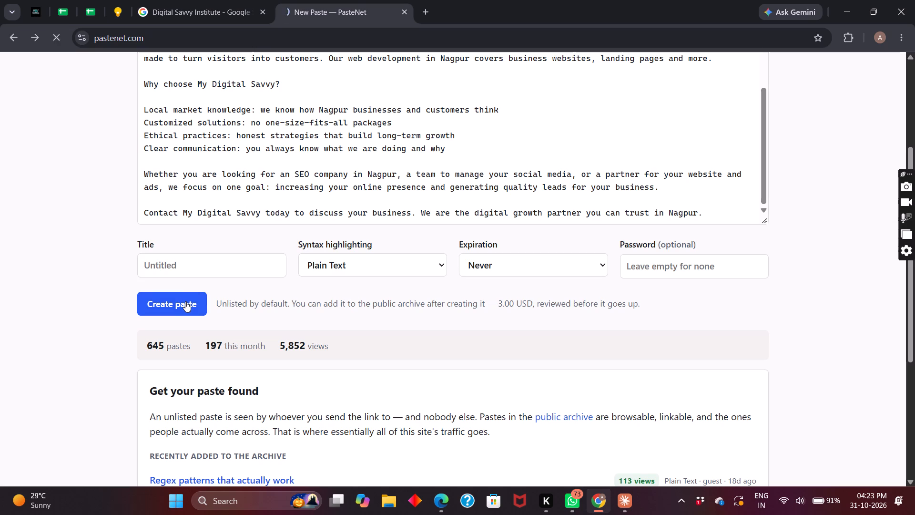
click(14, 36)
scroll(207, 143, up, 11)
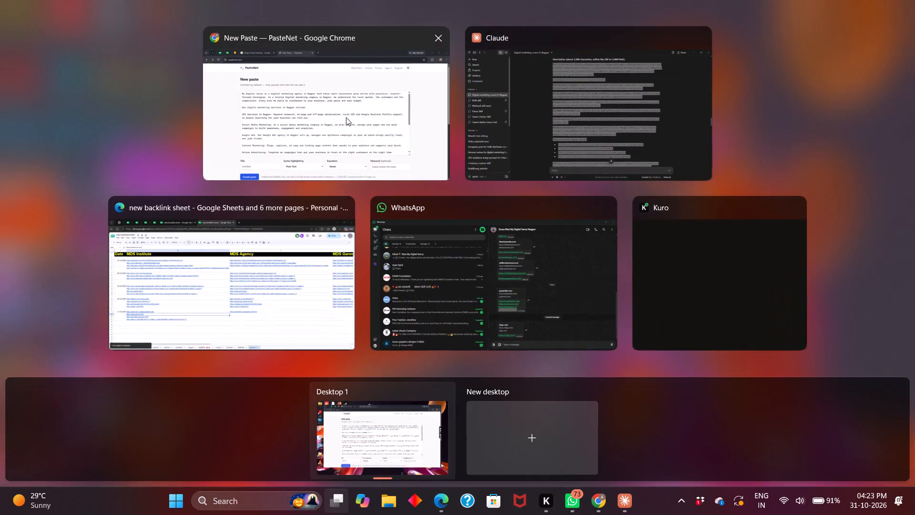
Copy the pastebox.to link from the MDS Institute column of the backlink sheet in Edge, and close the PasteNet tab in Chrome.
click(161, 268)
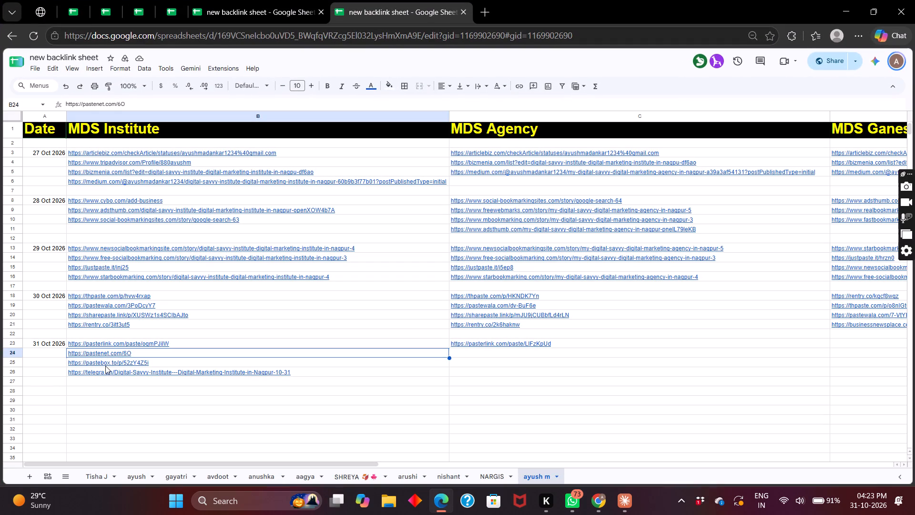
click(103, 360)
click(169, 379)
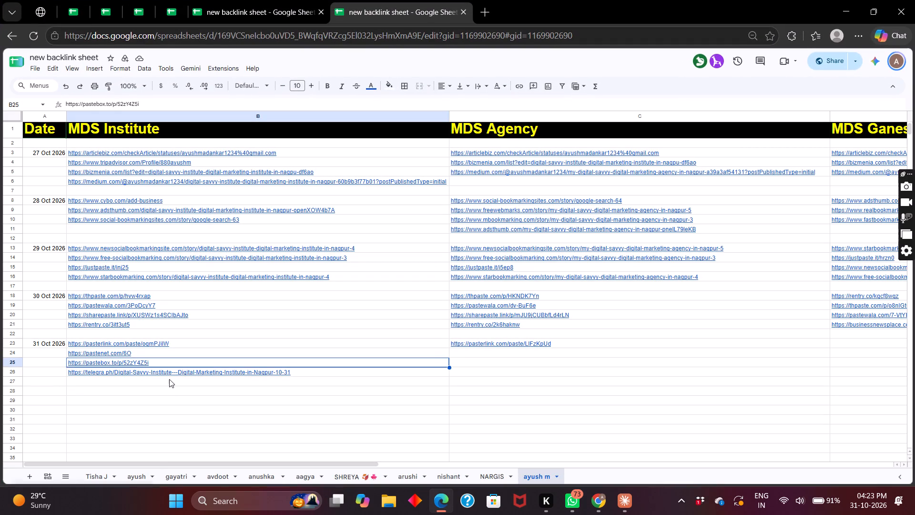
click(536, 78)
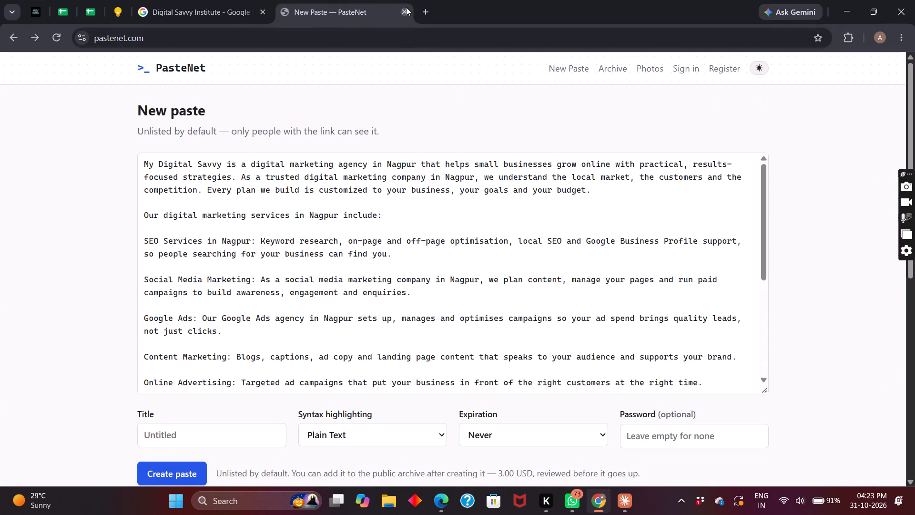
click(406, 7)
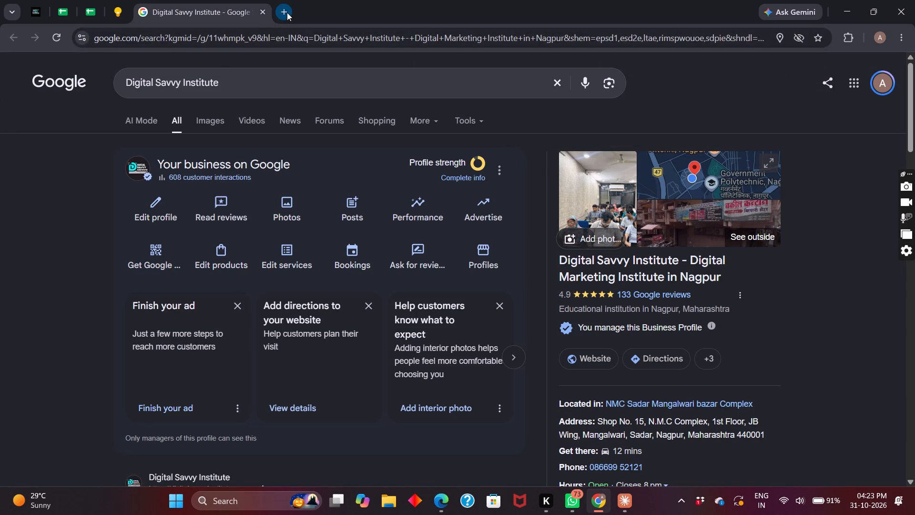
Open the pastebox.to home page in a new tab, using the copied link without its paste path.
click(287, 12)
click(250, 37)
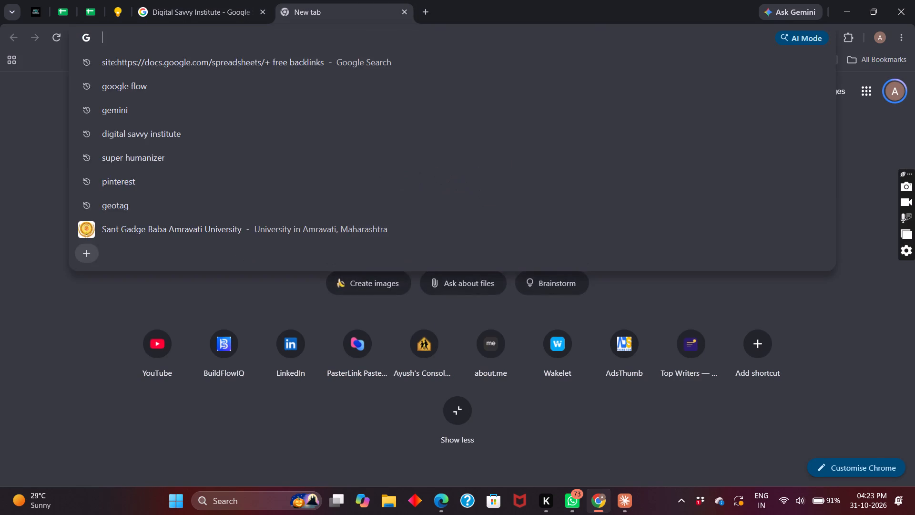
key(ctrl+v)
key(BackSpace)
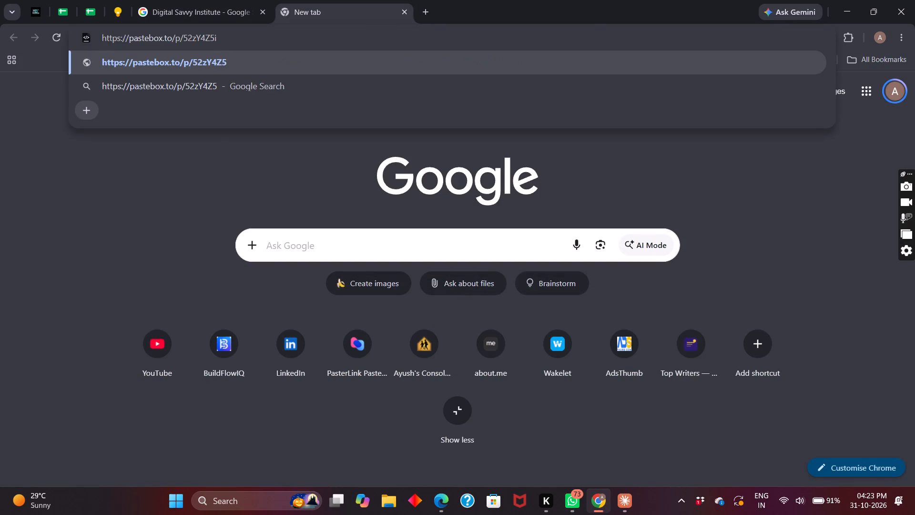
key(BackSpace)
key(BackSpace)
key(BackSpace)
key(BackSpace)
key(BackSpace)
key(BackSpace)
key(BackSpace)
key(BackSpace)
key(BackSpace)
key(BackSpace)
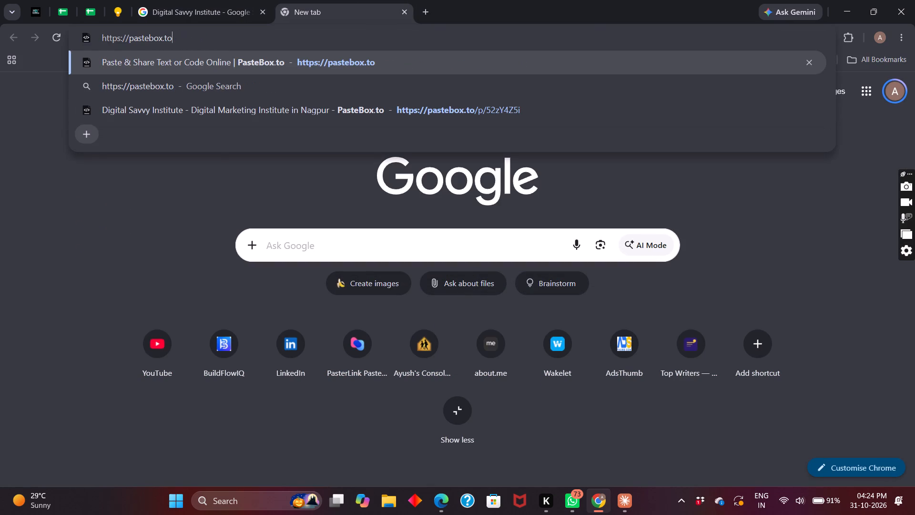
key(Return)
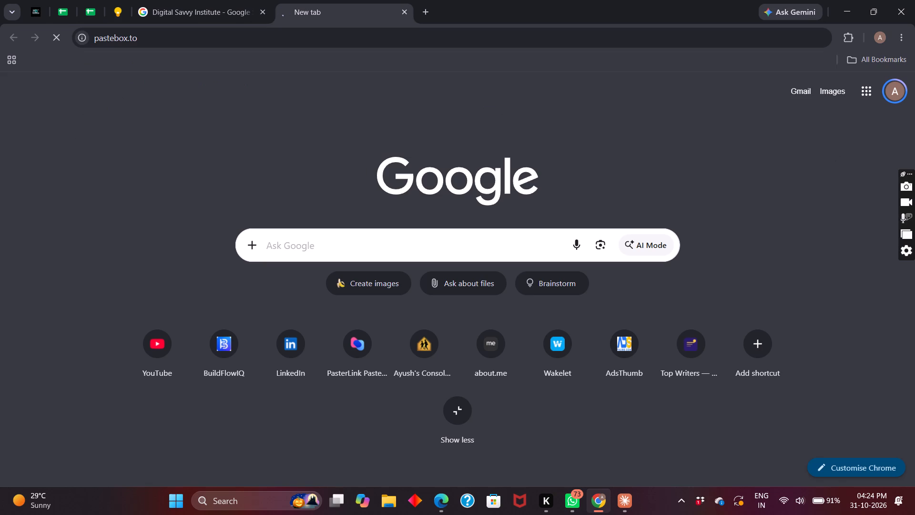
Set the PasteBox title to "My Digital Savvy- Digital Marketing Agency in Nagpur", copied from the Keep note.
click(201, 165)
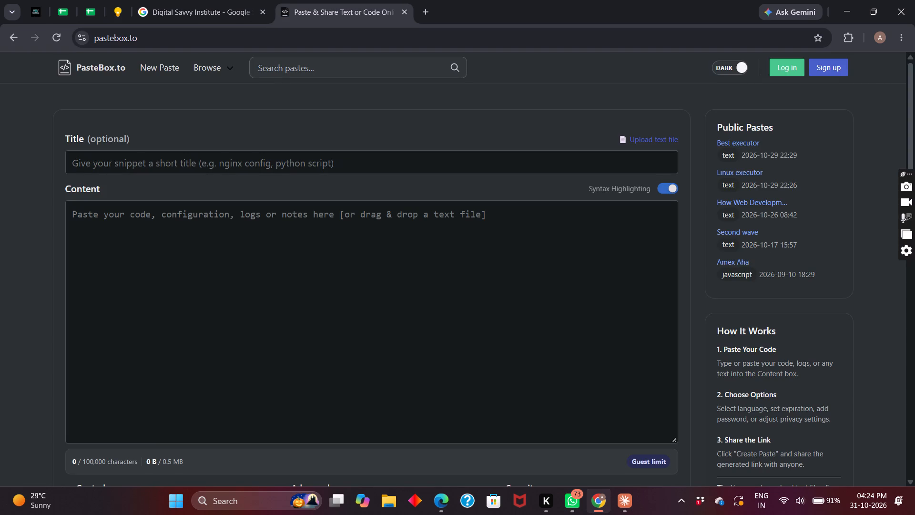
click(122, 7)
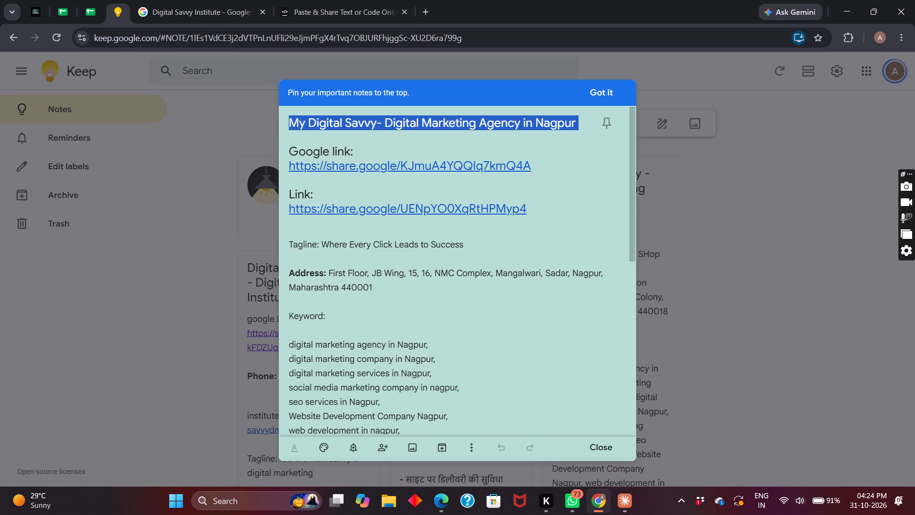
key(ctrl+c)
click(312, 7)
click(215, 166)
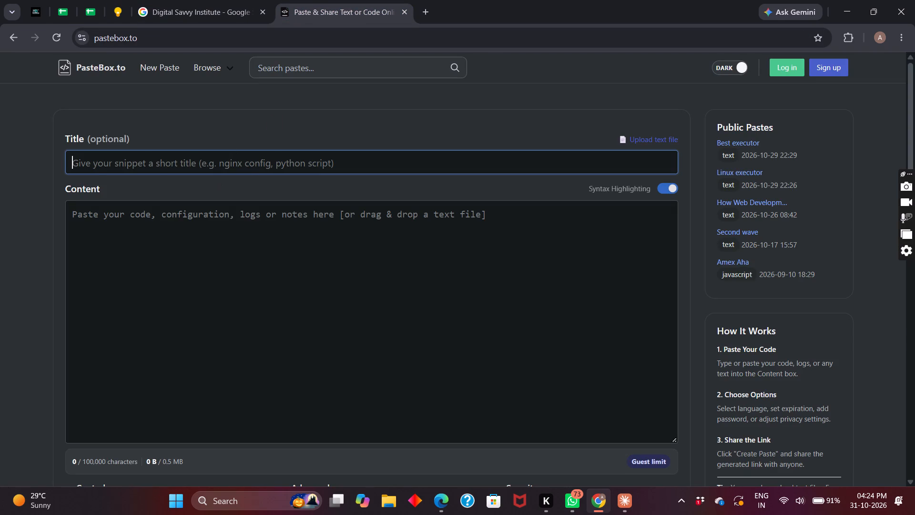
key(ctrl+v)
click(188, 227)
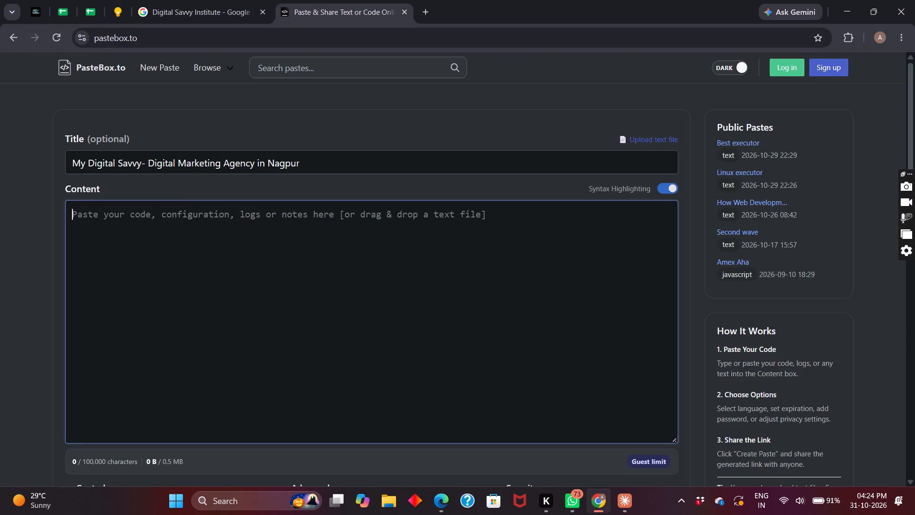
click(125, 16)
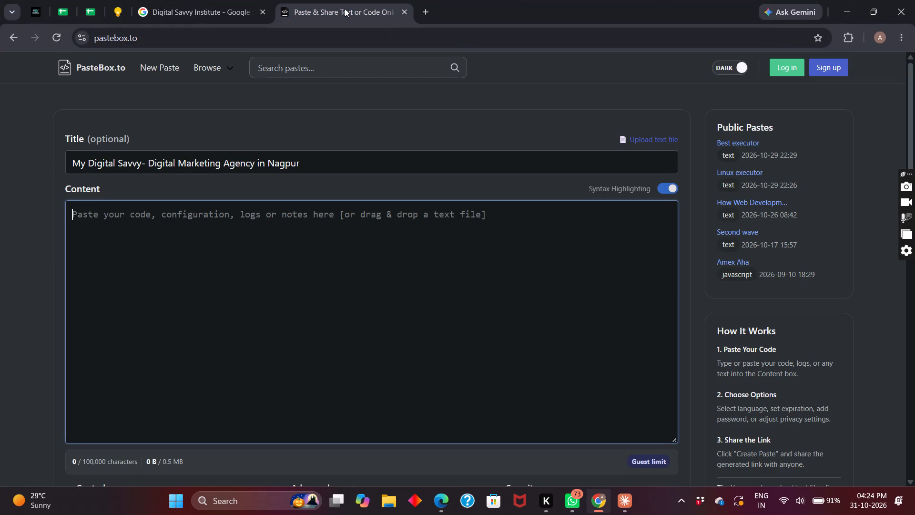
click(249, 213)
key(ctrl+v)
Enter the displayed security code in the PasteBox form and create the paste.
scroll(264, 272, down, 10)
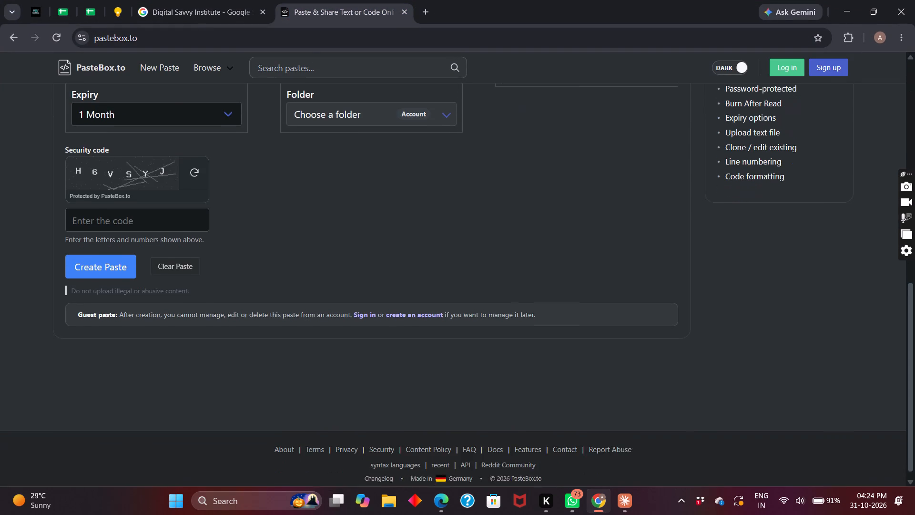
scroll(264, 272, up, 1)
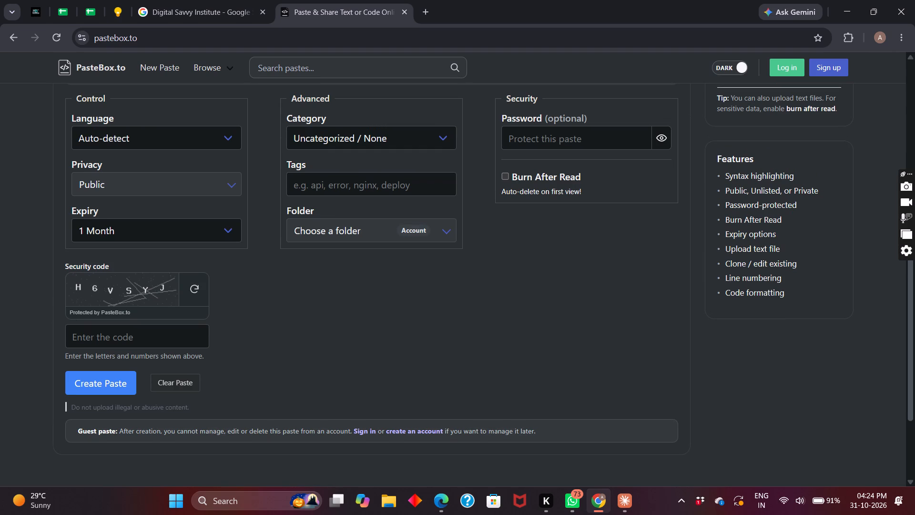
click(98, 340)
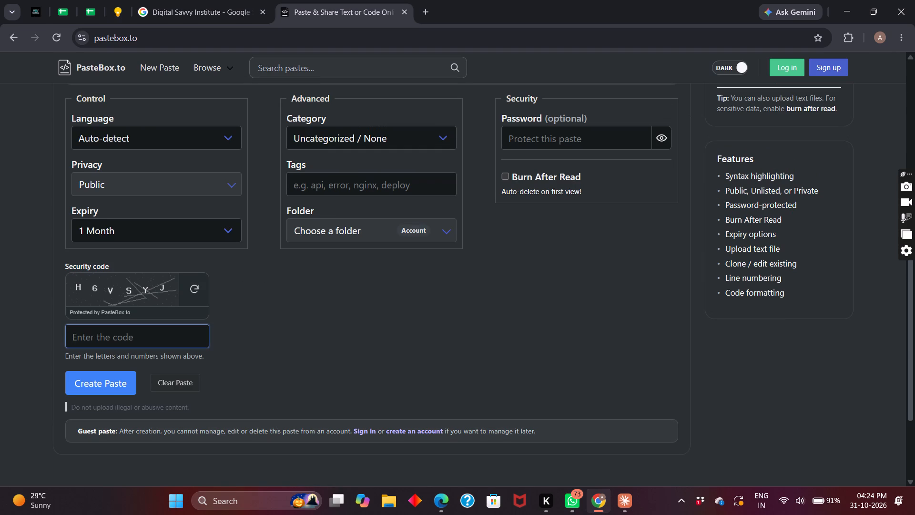
key(shift+h)
key(6)
key(shift+v)
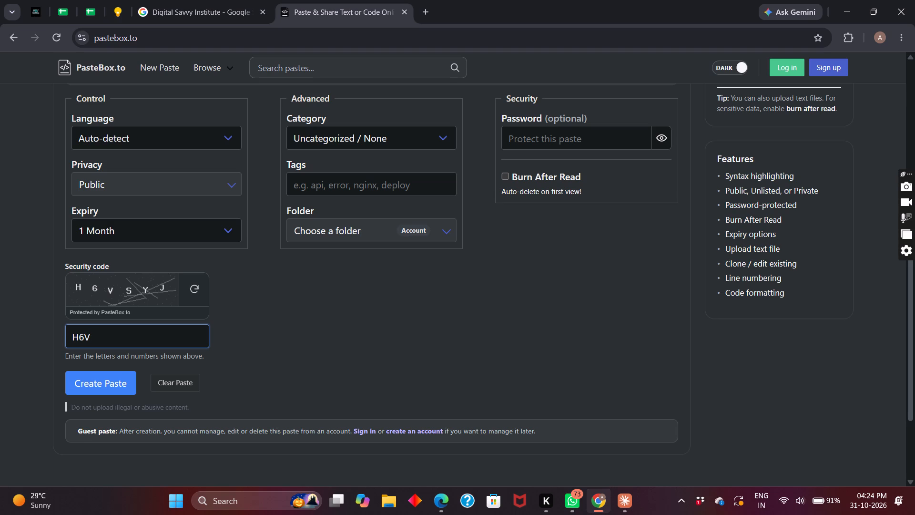
key(s)
key(BackSpace)
key(shift+s)
text(YJ)
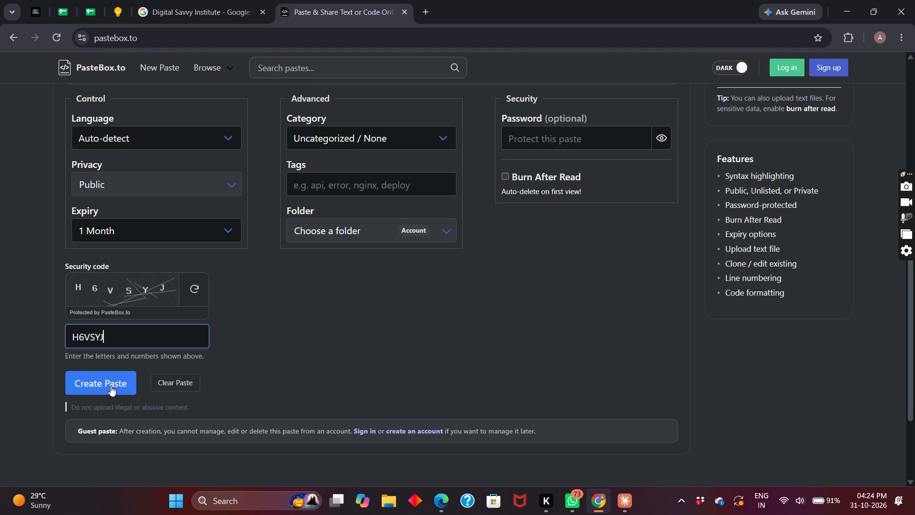
click(111, 386)
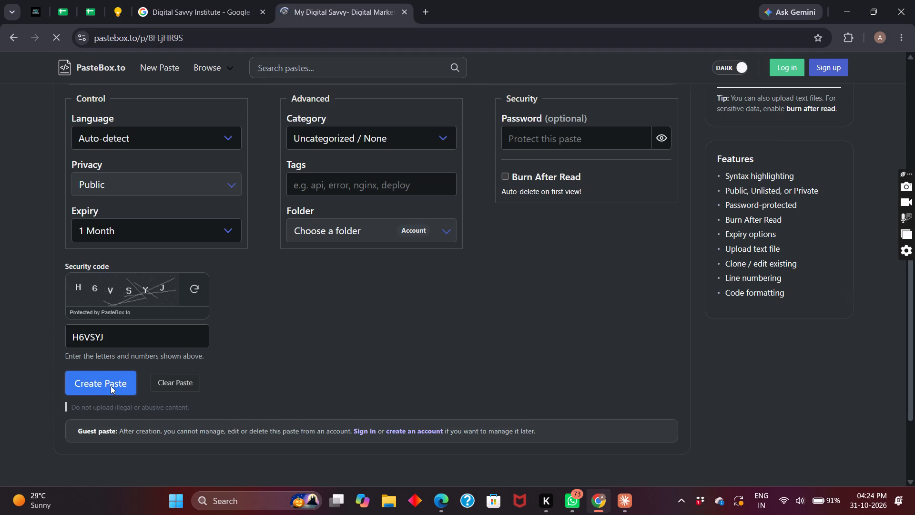
Copy the published PasteBox article's URL into cell C24 of the backlink sheet in Edge, in the MDS Agency column.
scroll(111, 386, down, 5)
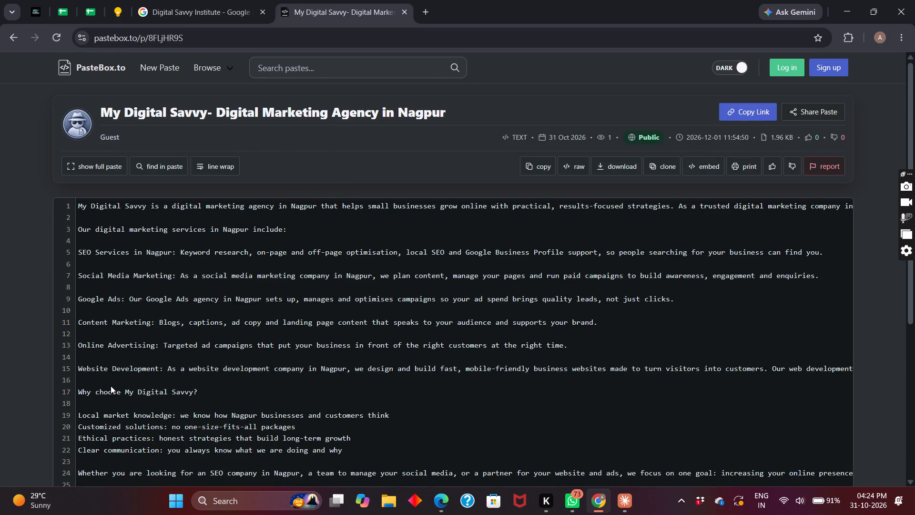
scroll(111, 386, down, 1)
scroll(237, 295, up, 4)
drag(216, 42, 54, 49)
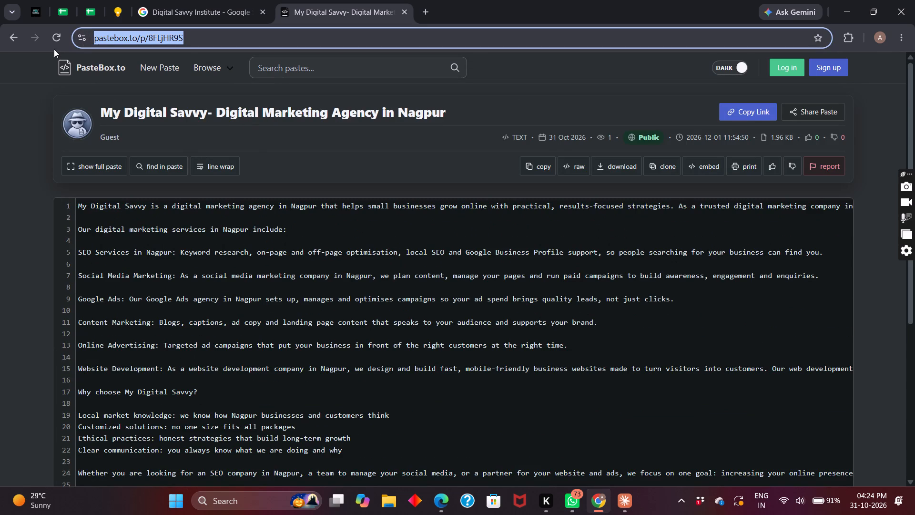
key(ctrl+c)
scroll(351, 218, up, 1)
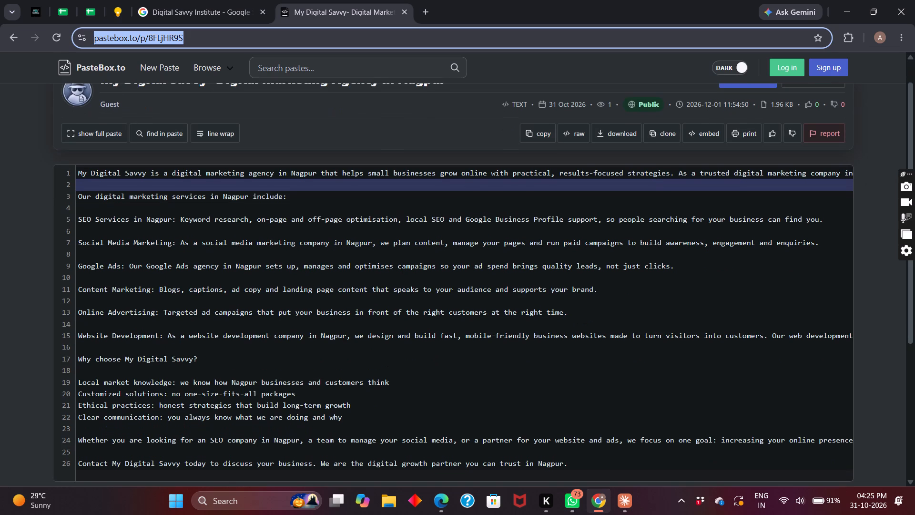
scroll(351, 218, down, 7)
scroll(351, 218, up, 7)
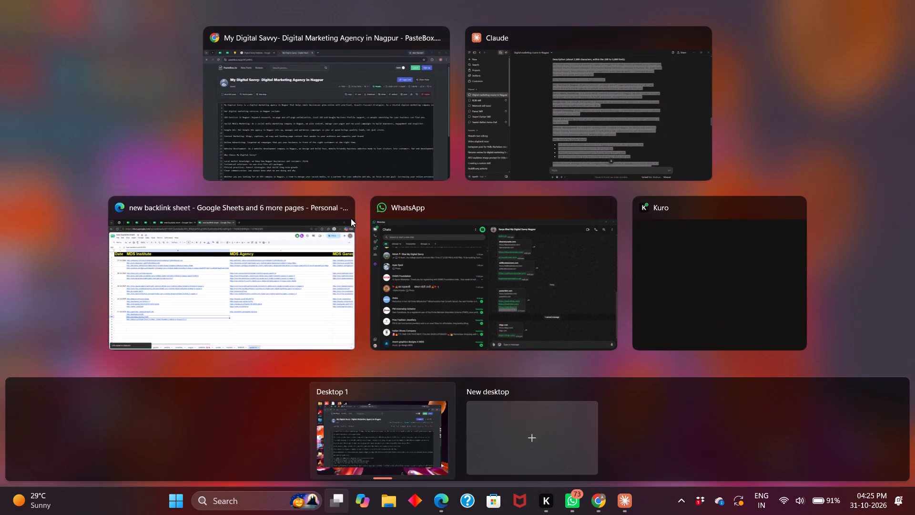
click(253, 242)
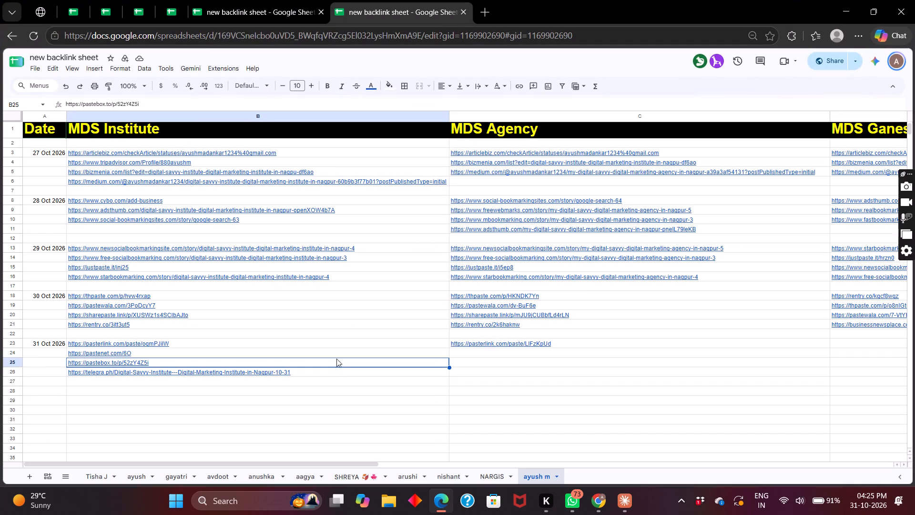
click(475, 351)
key(ctrl+v)
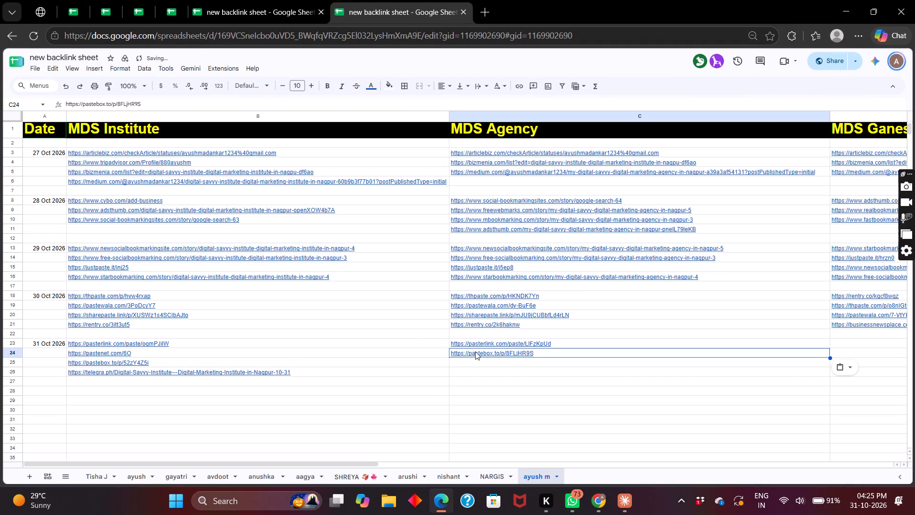
Copy the telegra.ph link from the sheet's MDS Institute column and open it in Chrome's PasteBox tab, trimmed to the site's home page.
click(132, 369)
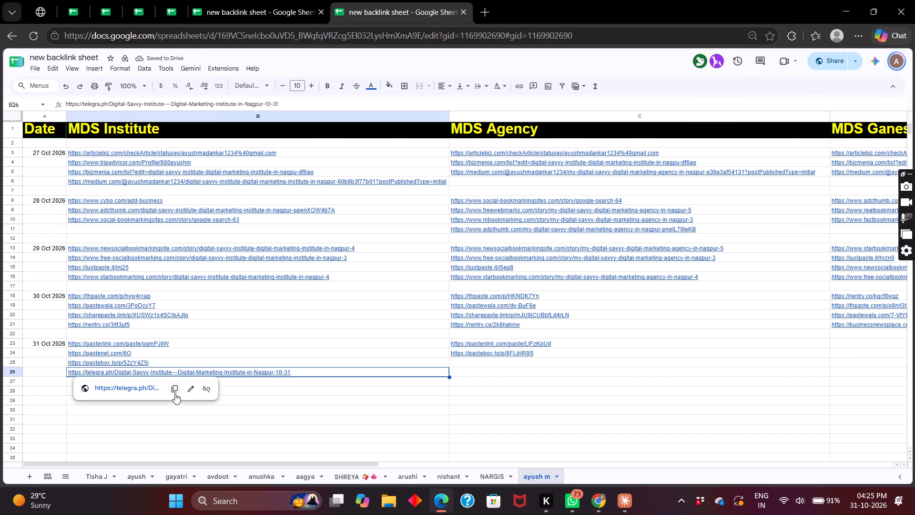
click(175, 393)
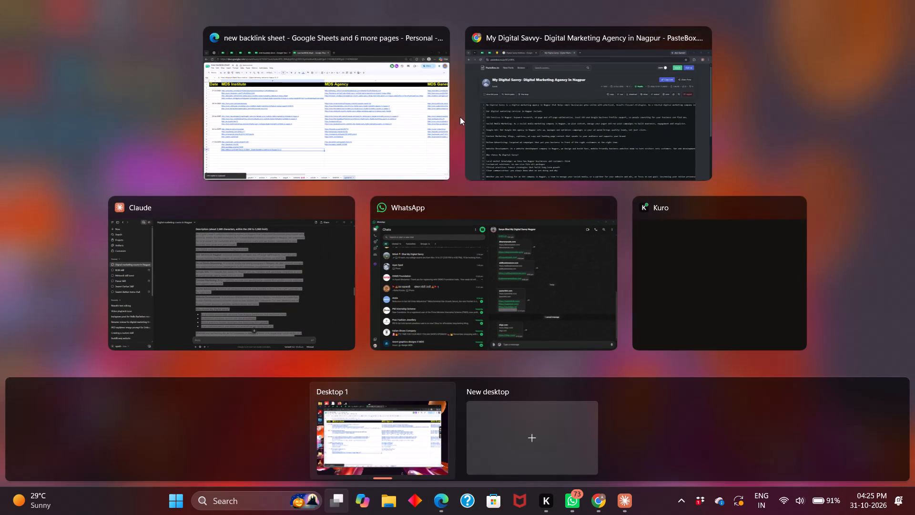
click(488, 116)
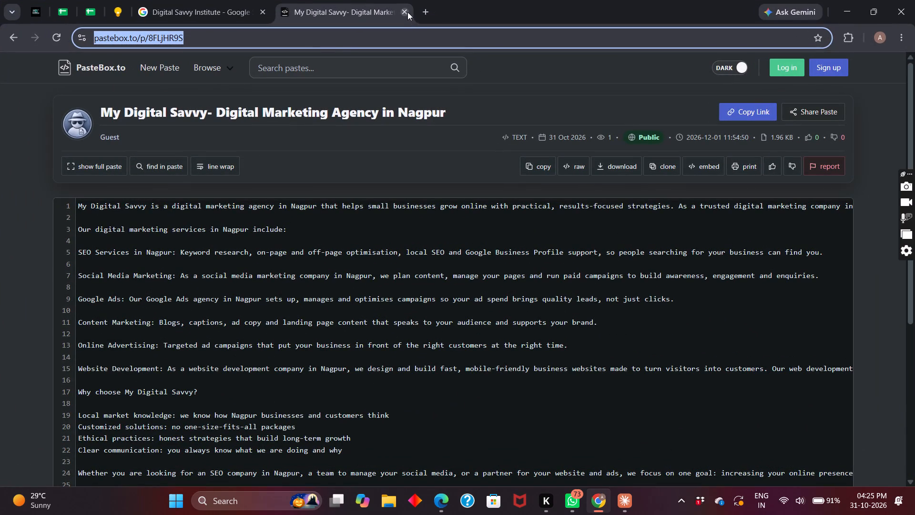
key(ctrl+v)
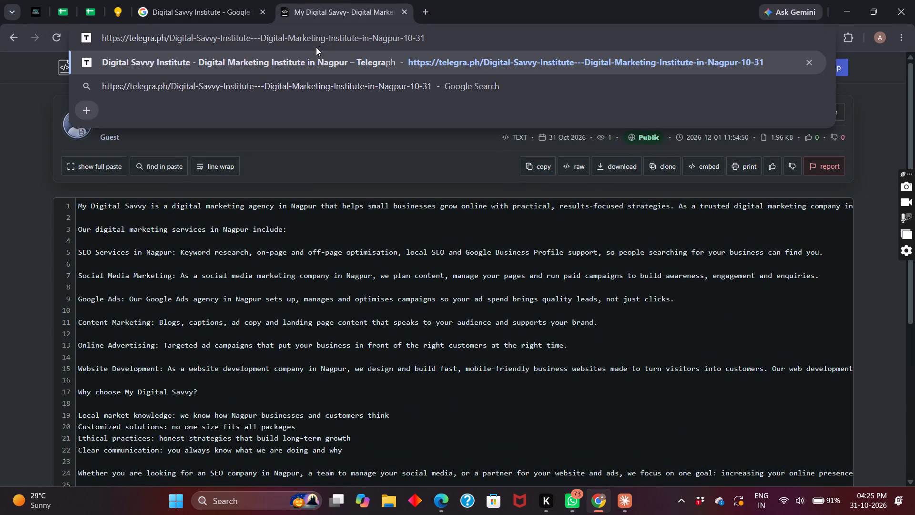
key(BackSpace)
key(BackSpace)
key(BackSpace)
key(BackSpace)
key(BackSpace)
key(BackSpace)
key(BackSpace)
key(BackSpace)
key(BackSpace)
key(BackSpace)
key(BackSpace)
key(BackSpace)
key(BackSpace)
key(BackSpace)
key(BackSpace)
key(BackSpace)
key(BackSpace)
key(BackSpace)
key(BackSpace)
key(BackSpace)
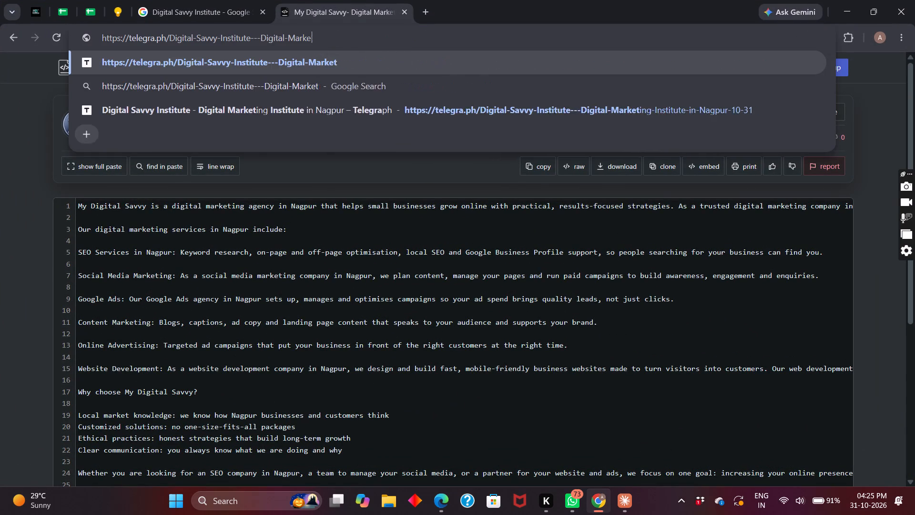
key(BackSpace)
key(BackSpace)
key(BackSpace)
key(BackSpace)
key(BackSpace)
key(BackSpace)
key(BackSpace)
key(BackSpace)
key(BackSpace)
key(BackSpace)
key(BackSpace)
key(BackSpace)
key(BackSpace)
key(BackSpace)
key(BackSpace)
key(BackSpace)
key(BackSpace)
key(BackSpace)
key(BackSpace)
key(BackSpace)
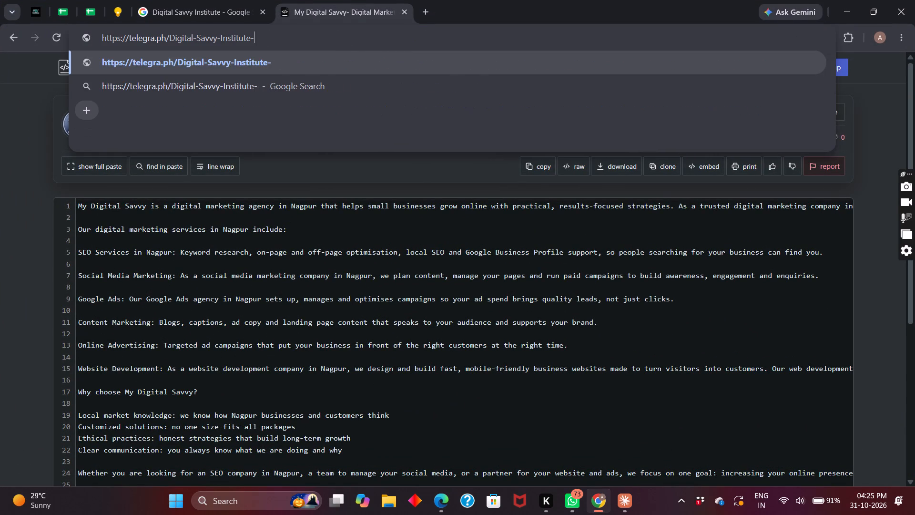
key(BackSpace)
key(BackSpace)
key(BackSpace)
key(BackSpace)
key(BackSpace)
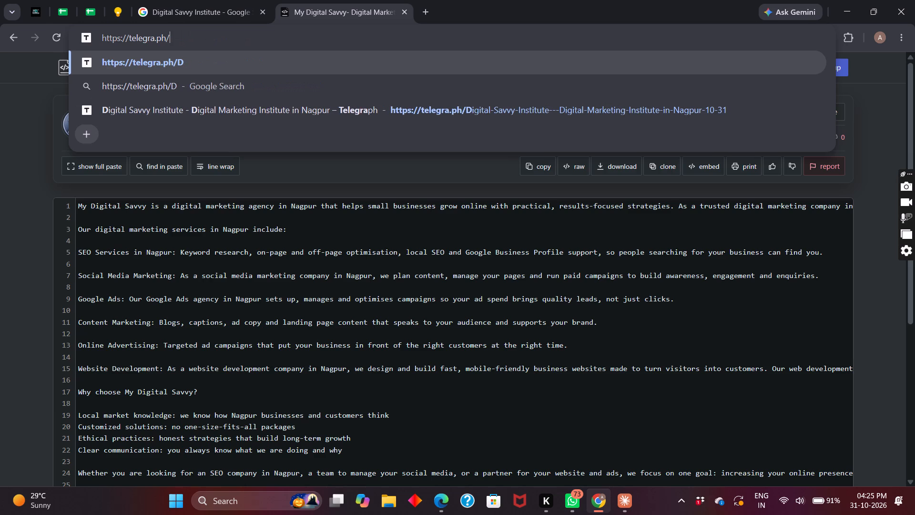
key(BackSpace)
key(Return)
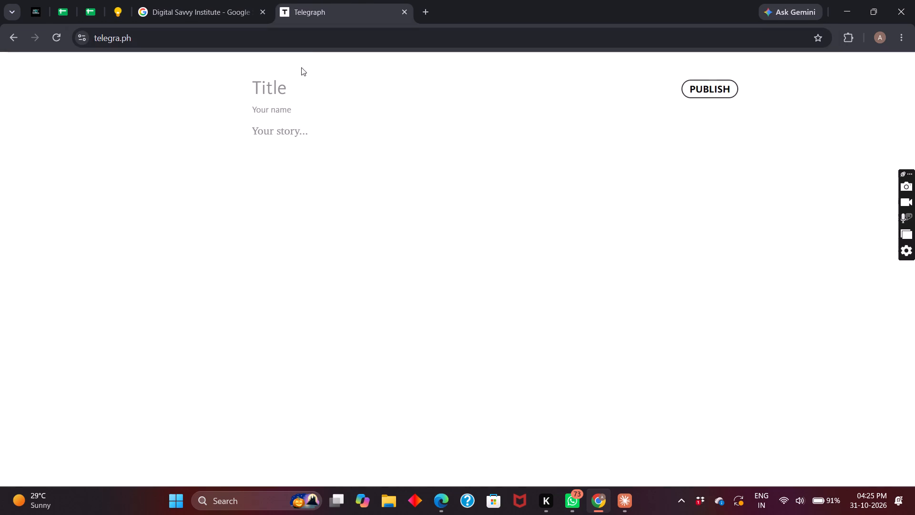
Set the Telegraph article title to "My Digital Savvy- Digital Marketing Agency in Nagpur", copied from the Keep note.
click(278, 88)
click(117, 18)
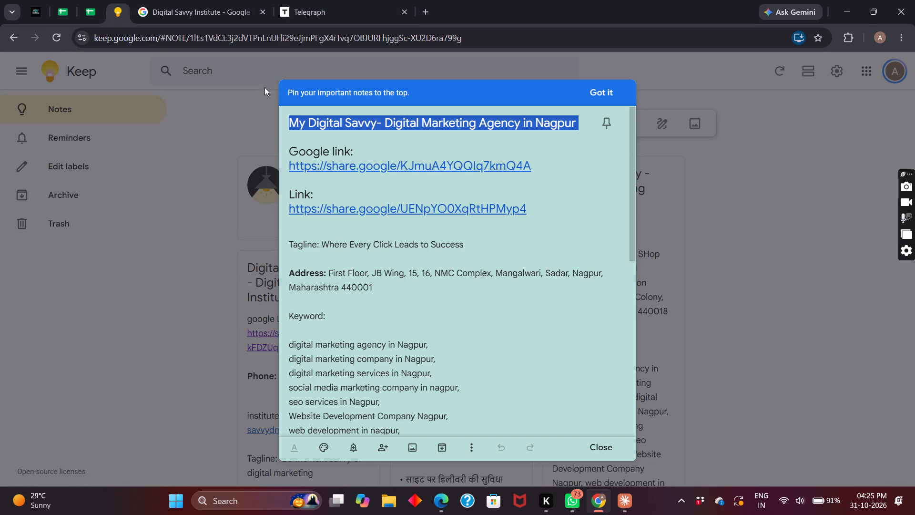
key(ctrl+c)
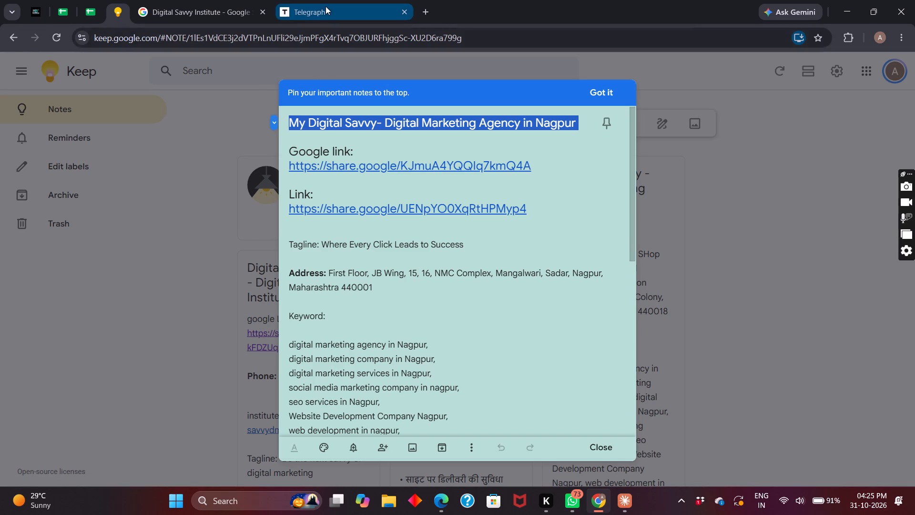
click(325, 6)
click(290, 106)
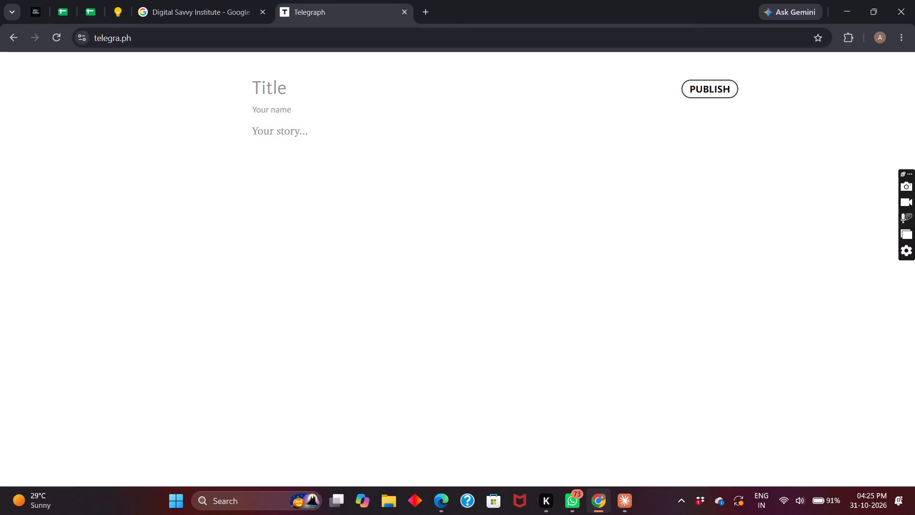
click(269, 86)
key(ctrl+v)
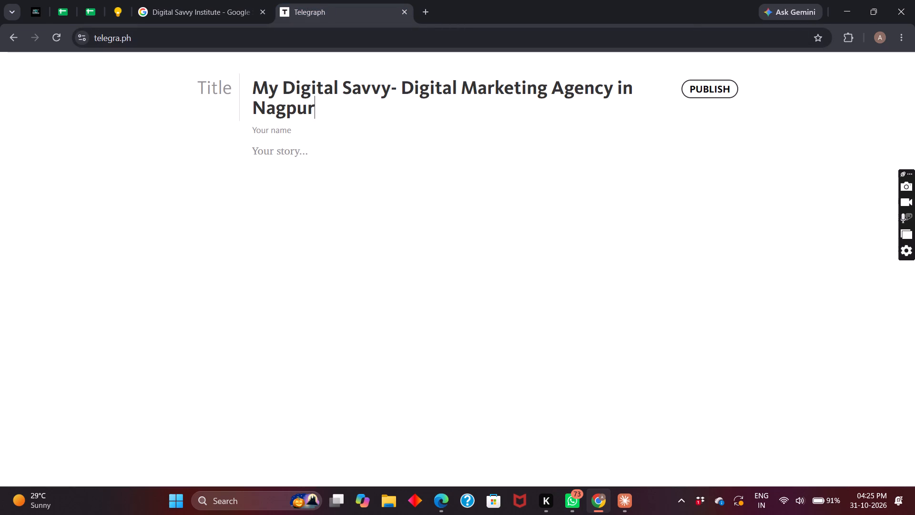
click(285, 158)
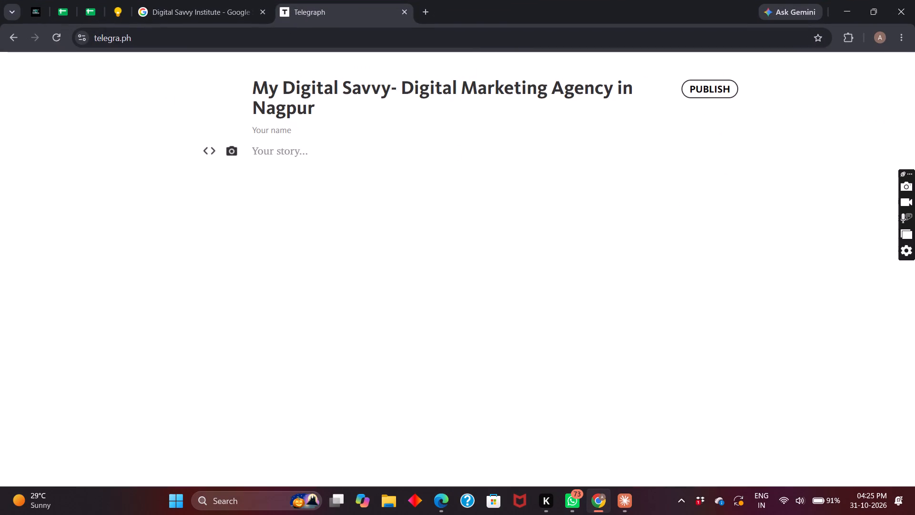
key(ctrl+v)
Check through the My Digital Savvy article on Telegraph and publish it.
scroll(271, 152, down, 1)
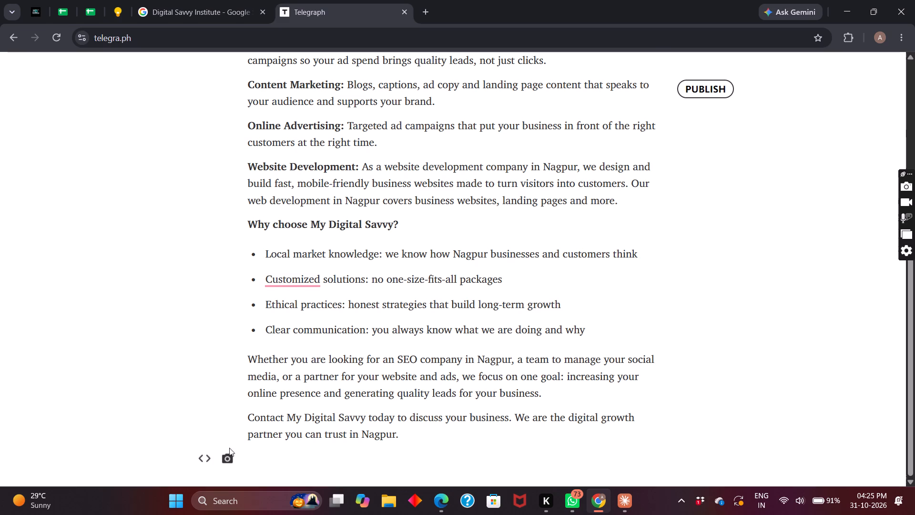
scroll(339, 280, up, 7)
click(690, 82)
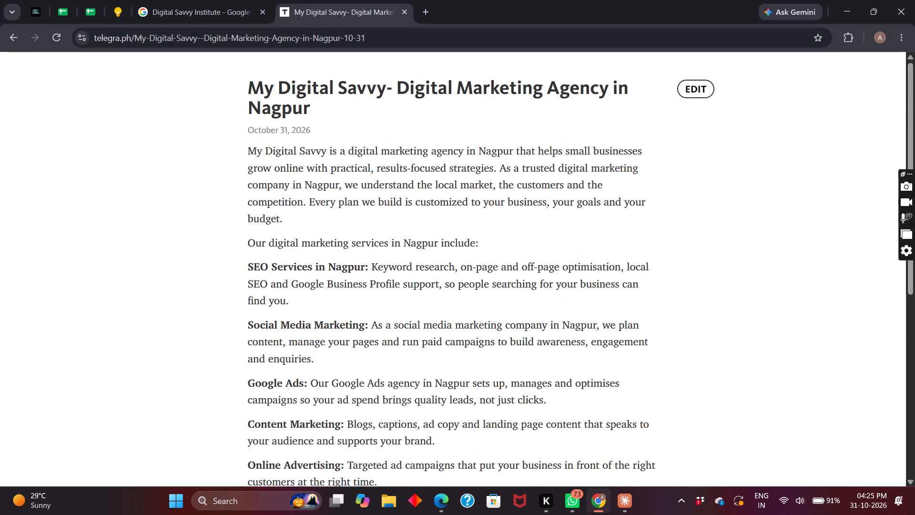
Copy the published Telegraph article's URL into cell C25 of the backlink sheet in Edge, in the MDS Agency column.
triple_click(376, 42)
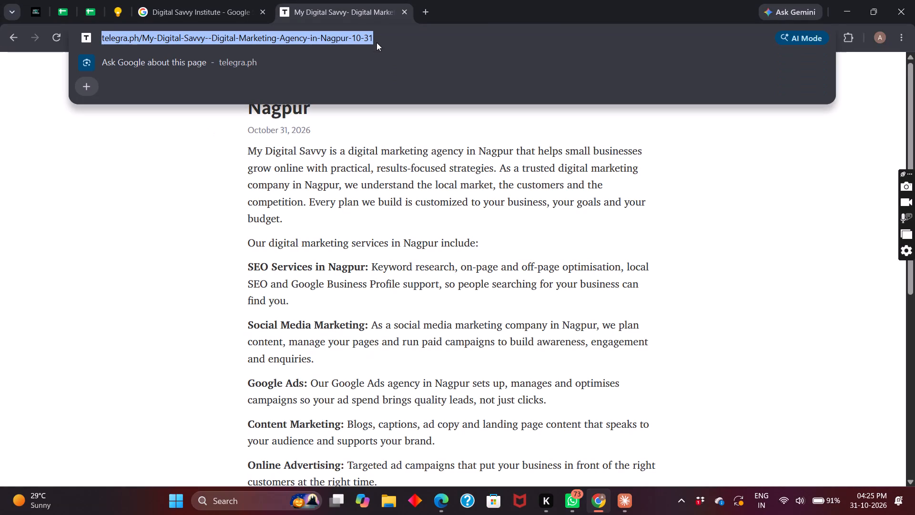
key(ctrl+c)
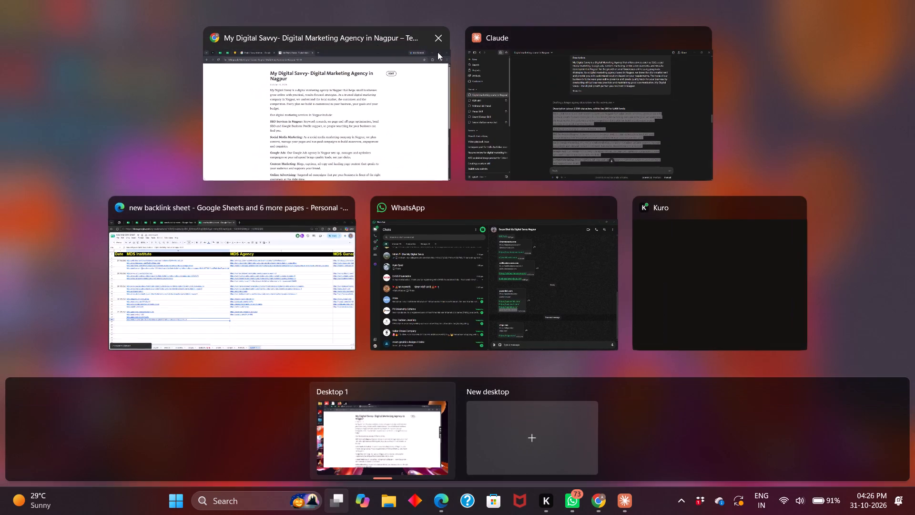
click(385, 125)
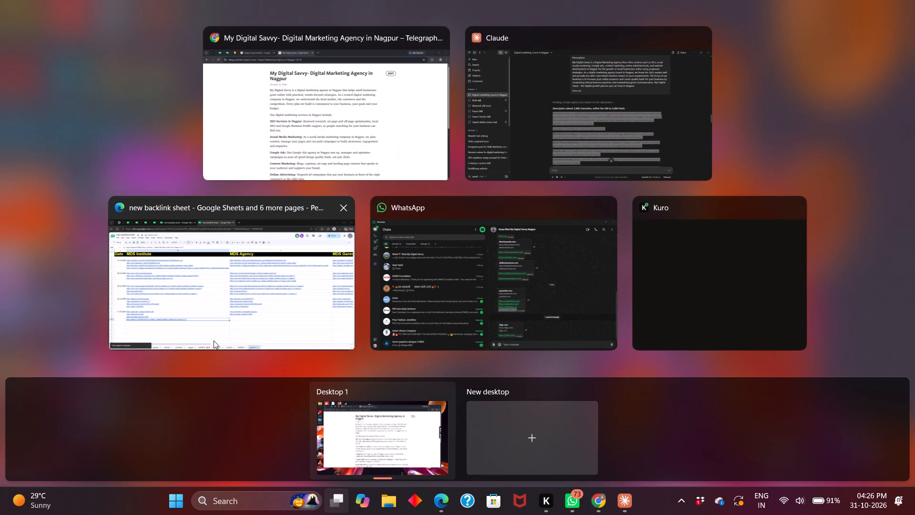
click(215, 340)
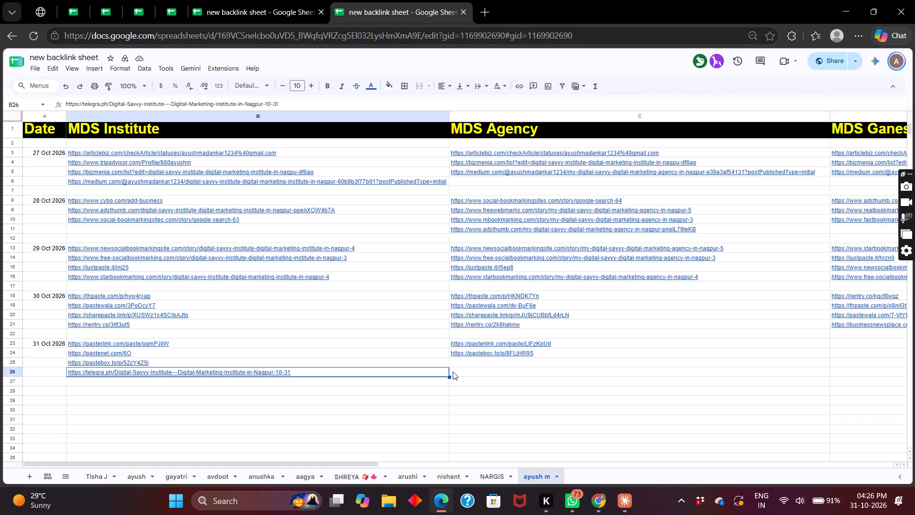
click(461, 363)
key(ctrl+v)
ctrl+click(461, 363)
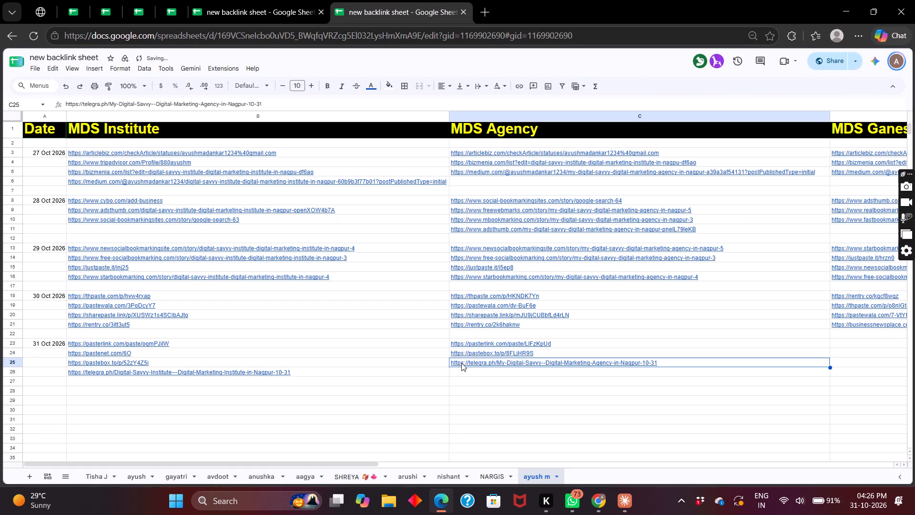
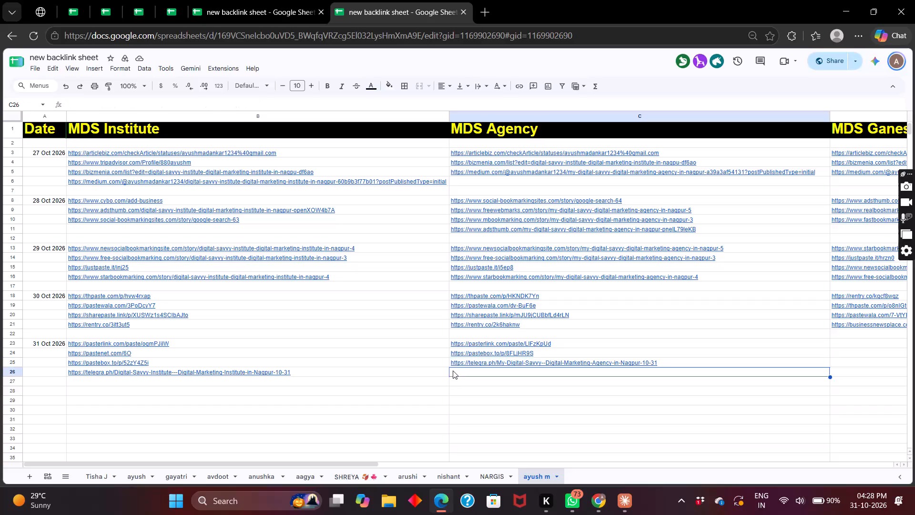
Look through the other open spreadsheets and bring up the High Quality Backlink List.
click(79, 18)
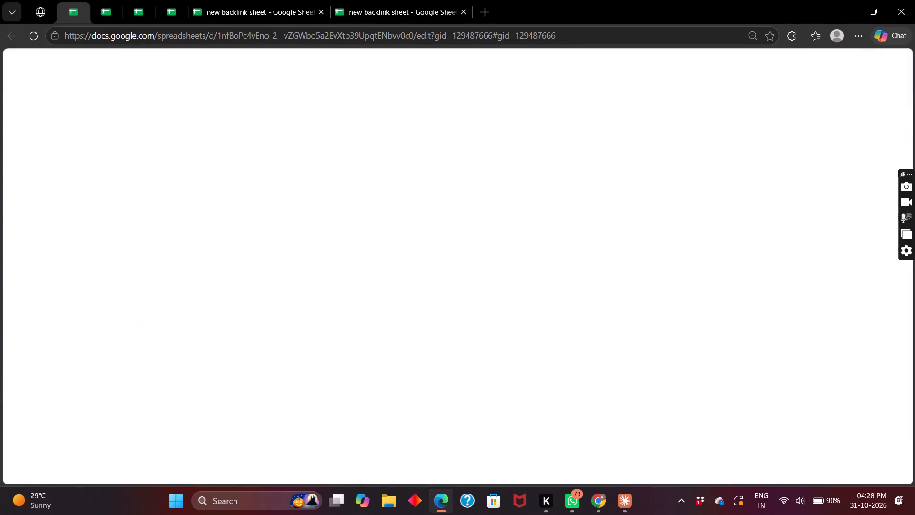
click(98, 6)
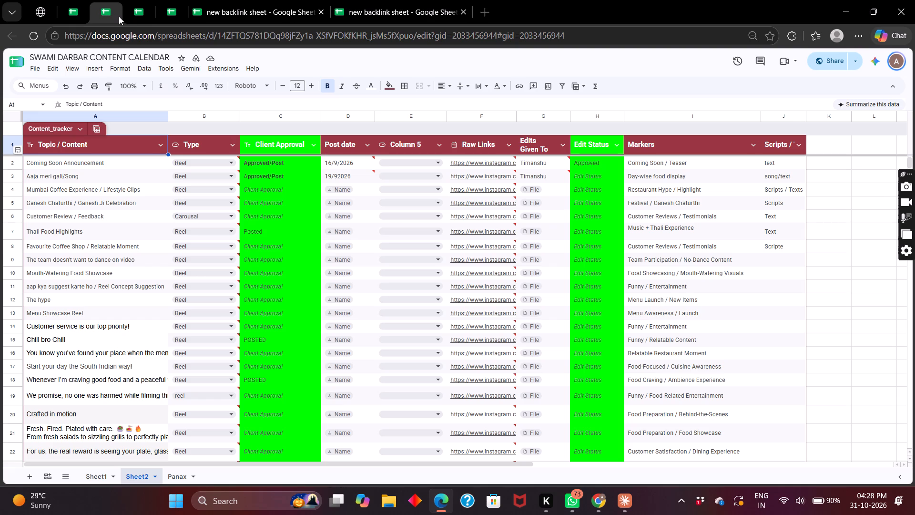
click(138, 13)
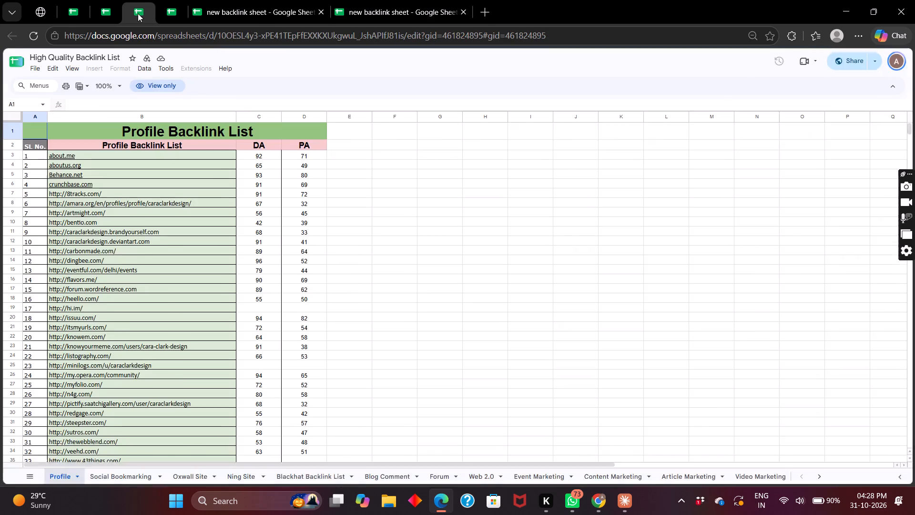
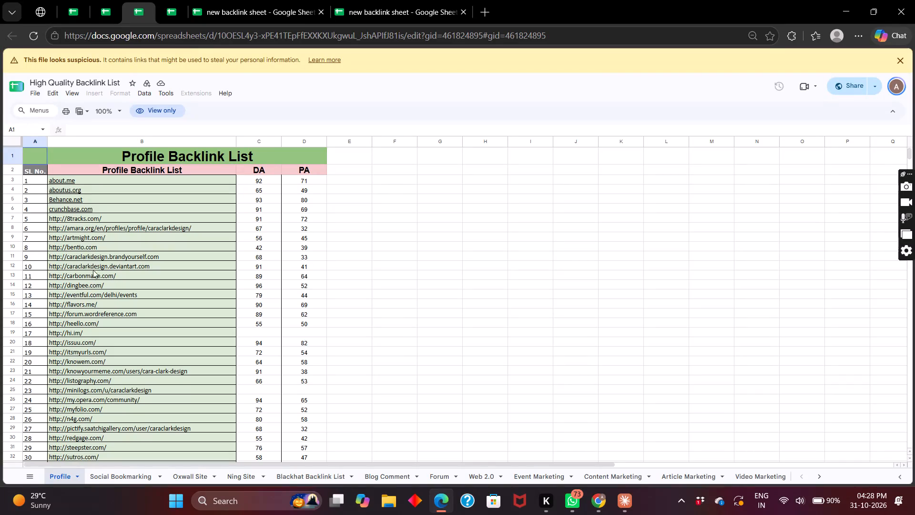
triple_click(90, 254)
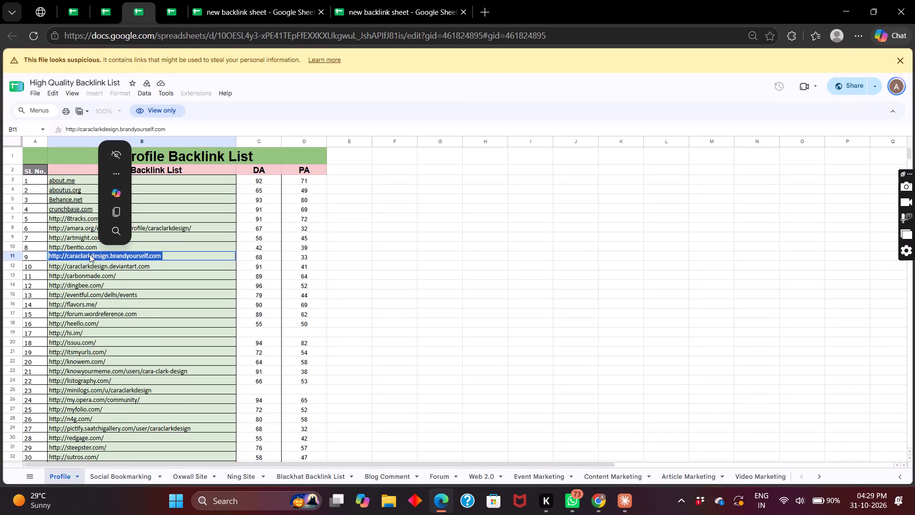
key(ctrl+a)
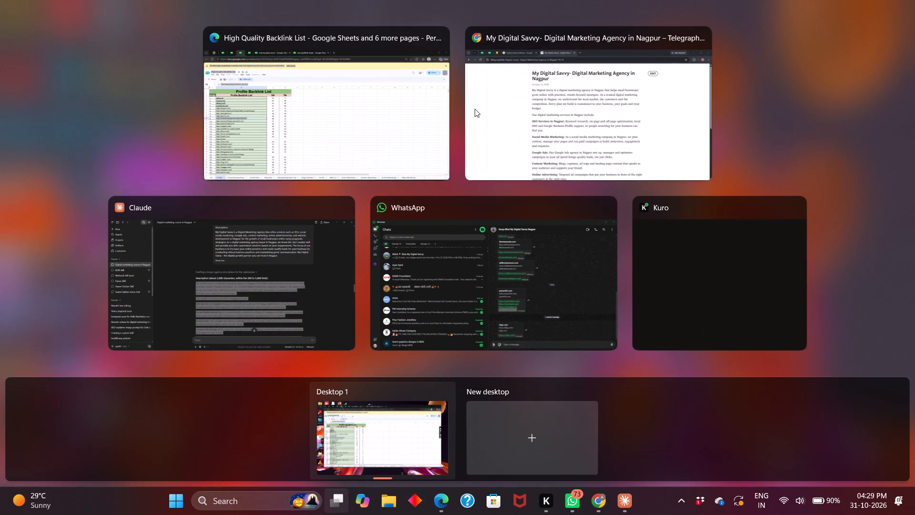
Switch to the Chrome window with the published Telegraph article about My Digital Savvy.
click(566, 117)
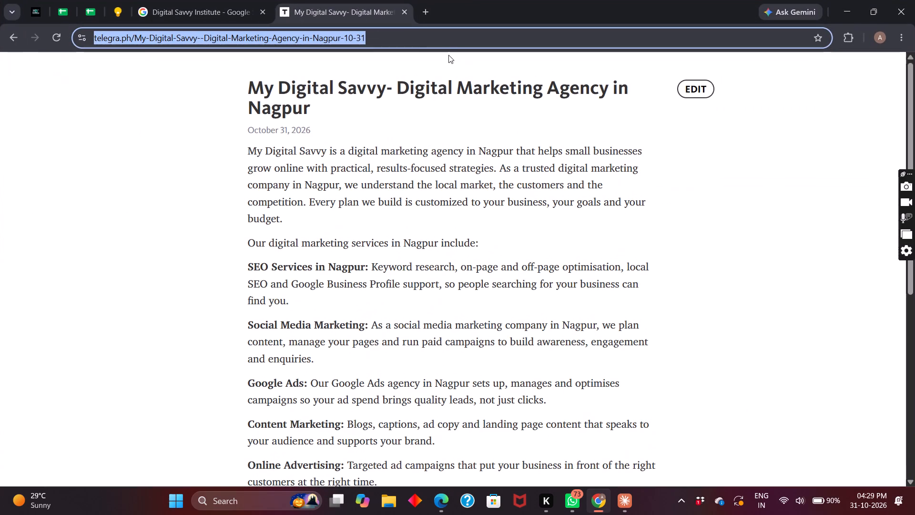
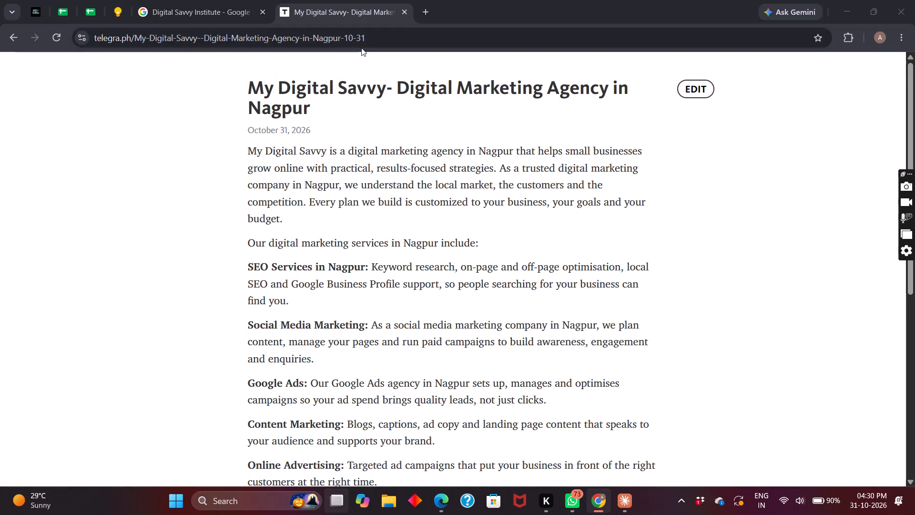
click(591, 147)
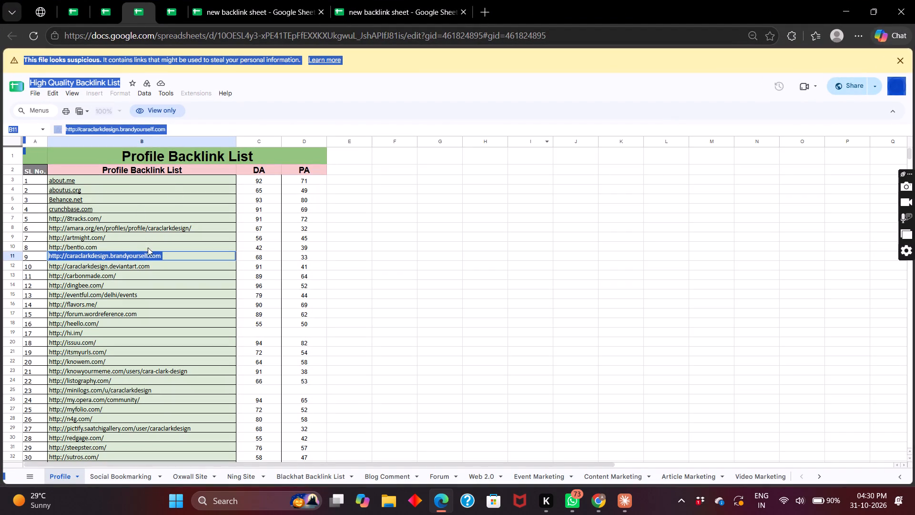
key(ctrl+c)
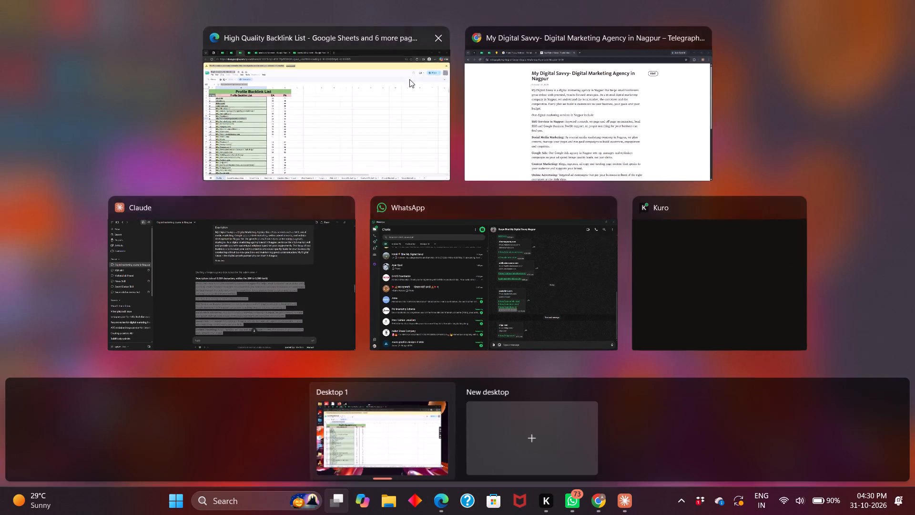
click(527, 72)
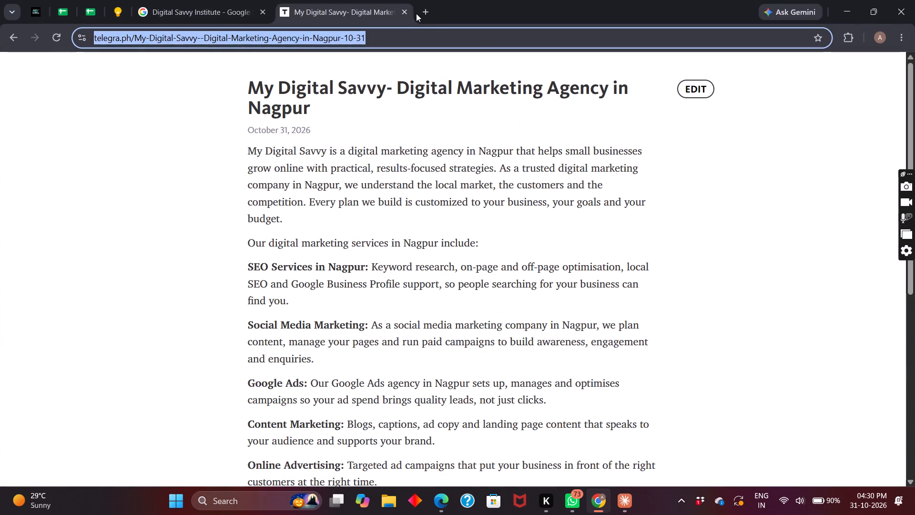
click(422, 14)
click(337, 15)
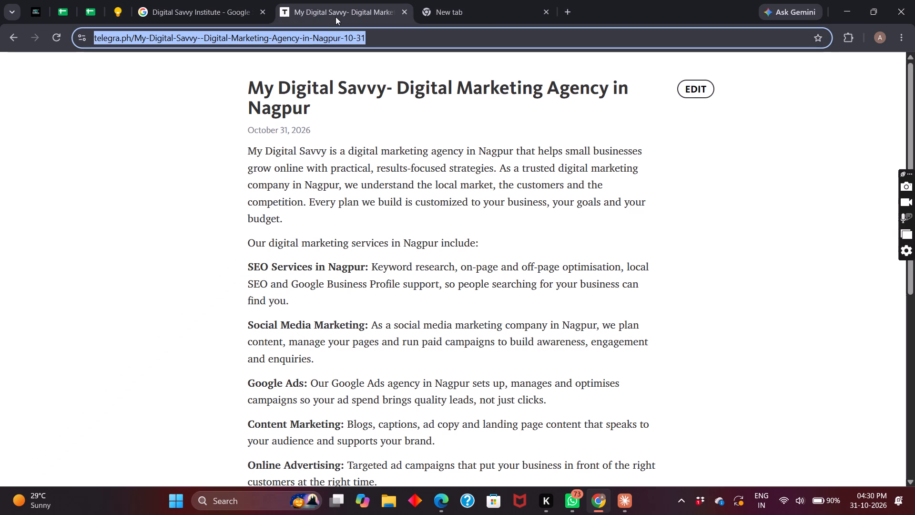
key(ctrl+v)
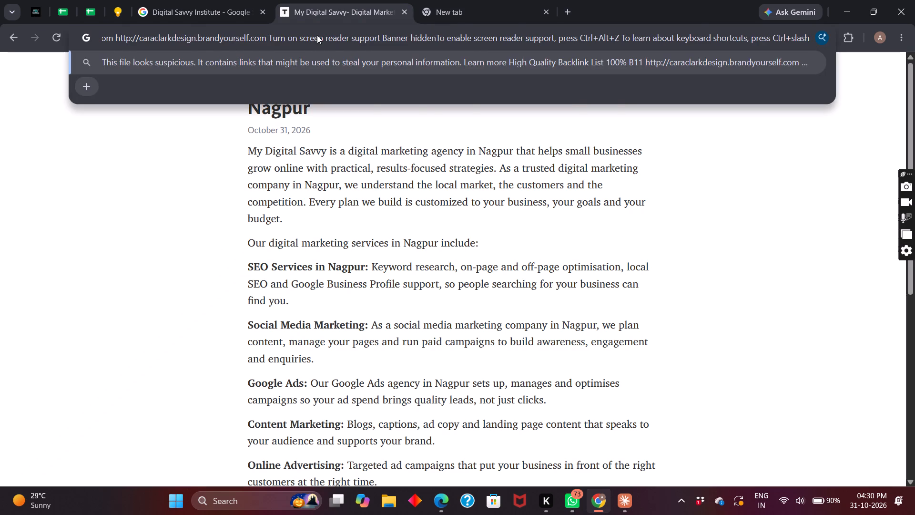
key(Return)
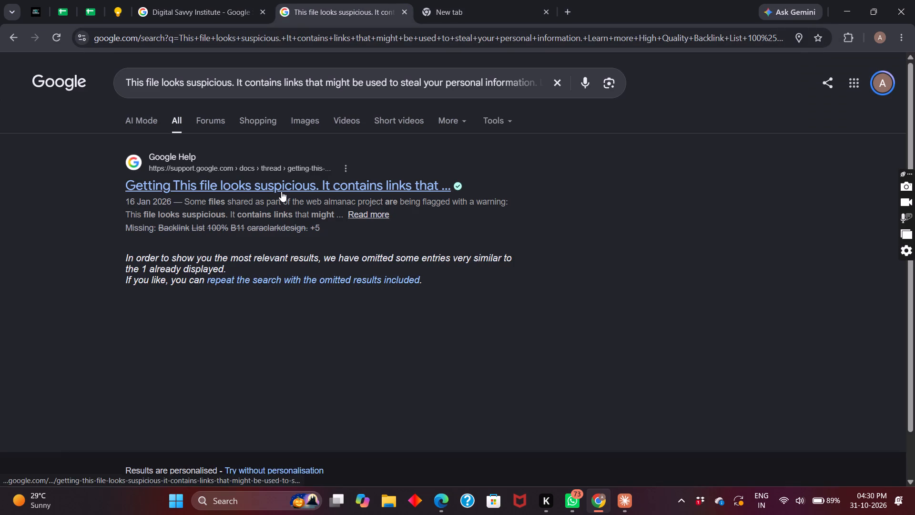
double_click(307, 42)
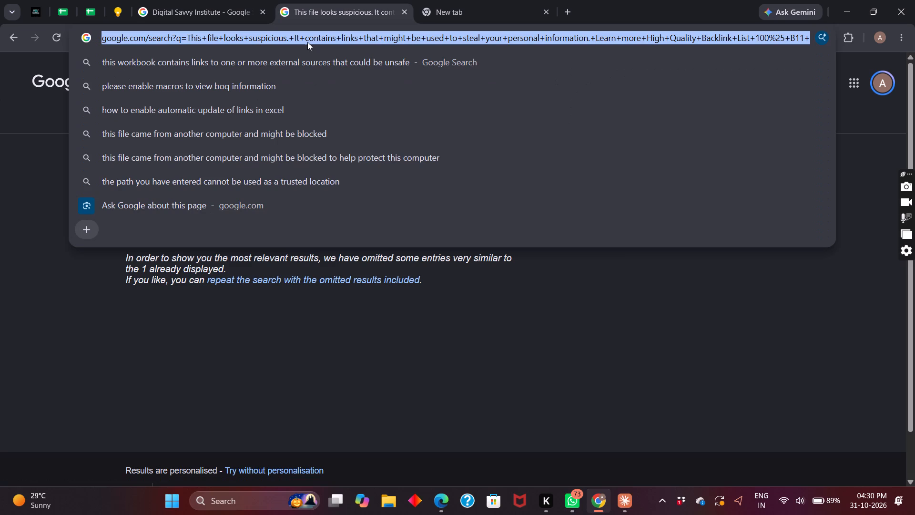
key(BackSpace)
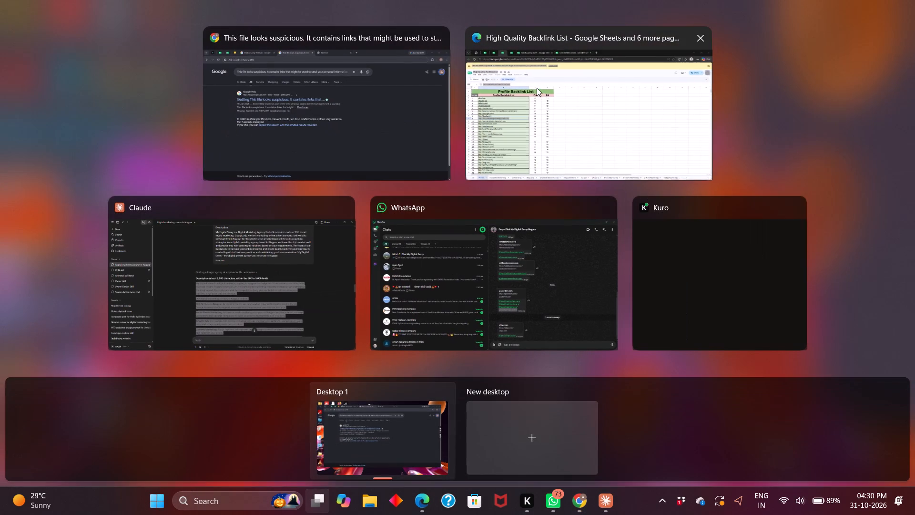
click(539, 92)
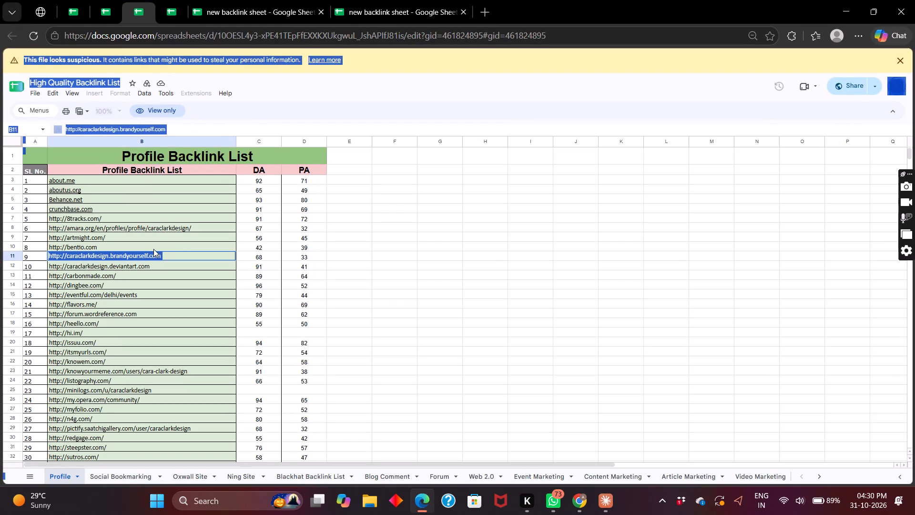
click(116, 265)
double_click(116, 265)
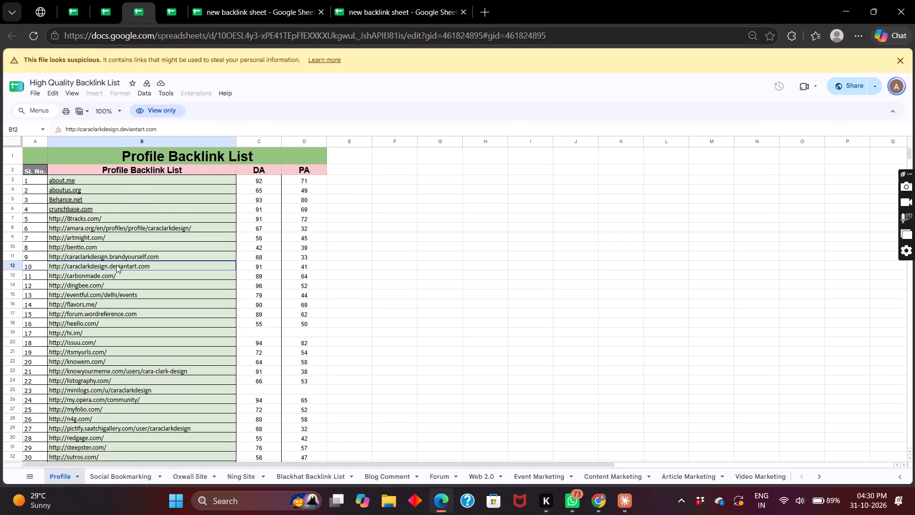
double_click(116, 265)
double_click(116, 265)
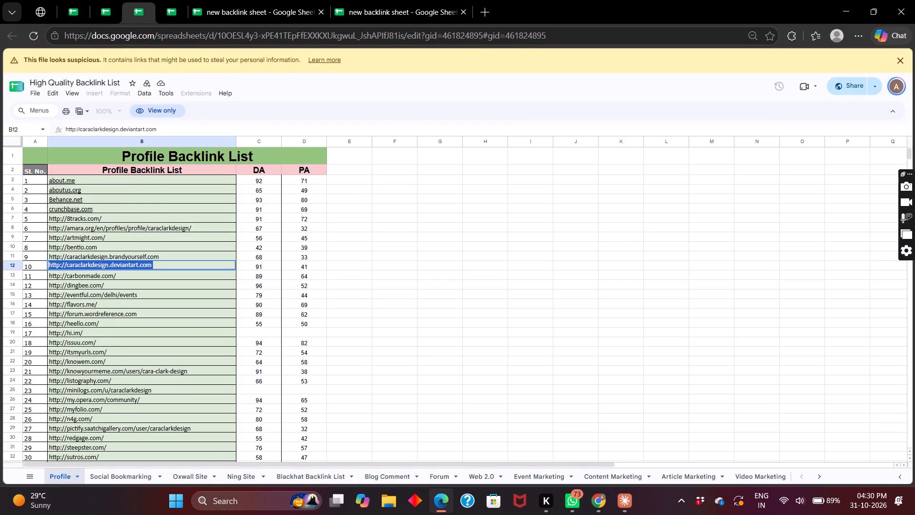
key(ctrl+c)
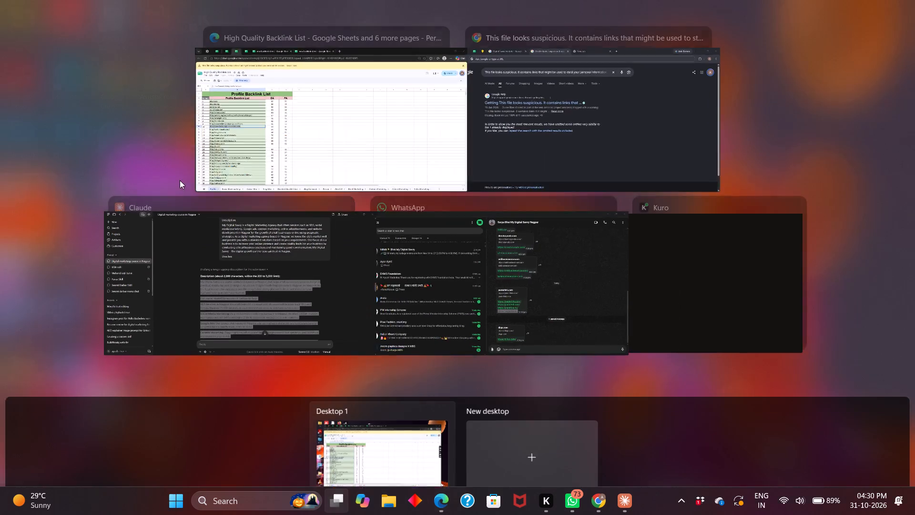
click(510, 96)
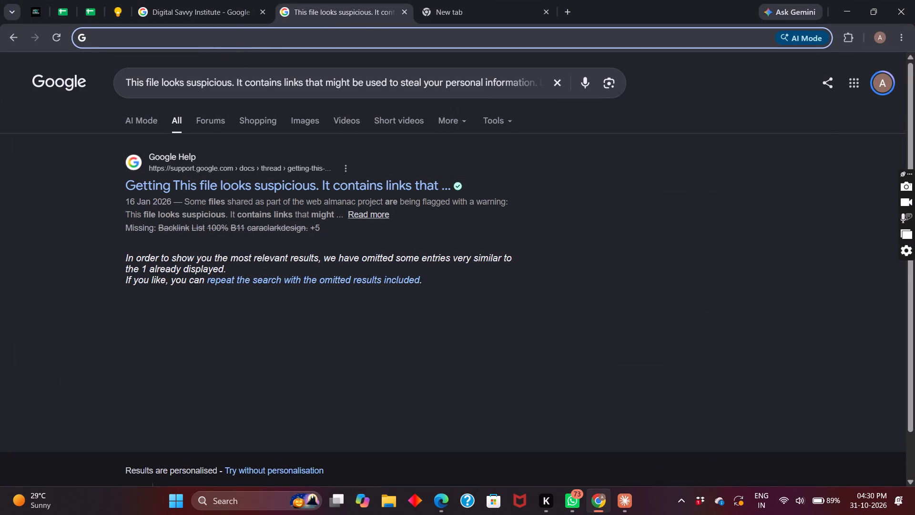
key(ctrl+v)
key(Return)
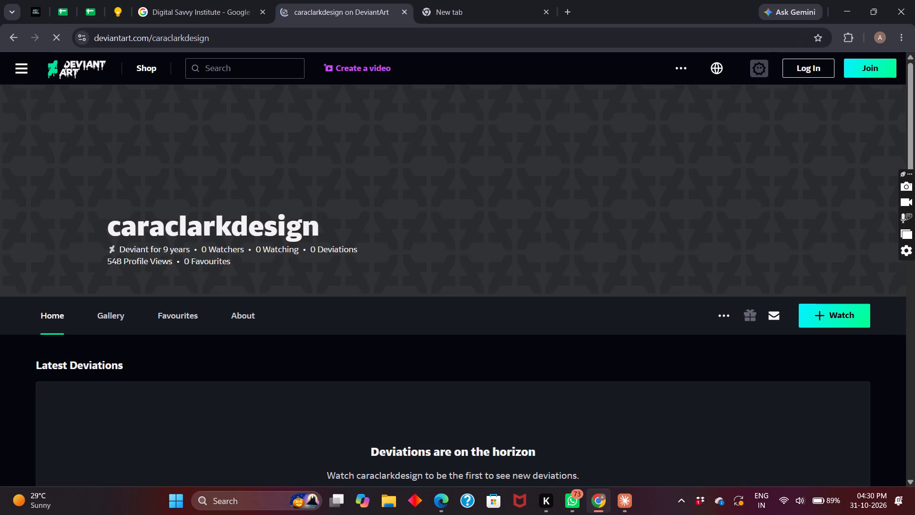
scroll(216, 178, down, 2)
scroll(216, 178, up, 1)
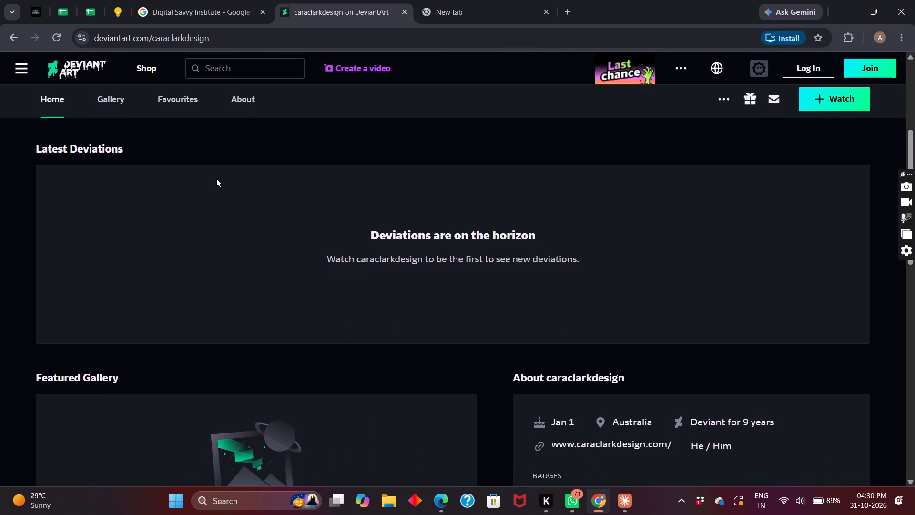
scroll(216, 178, up, 1)
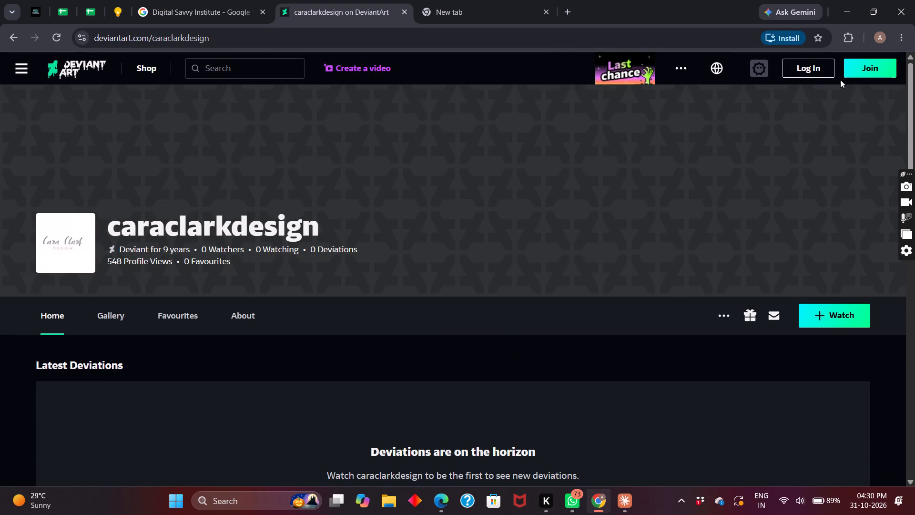
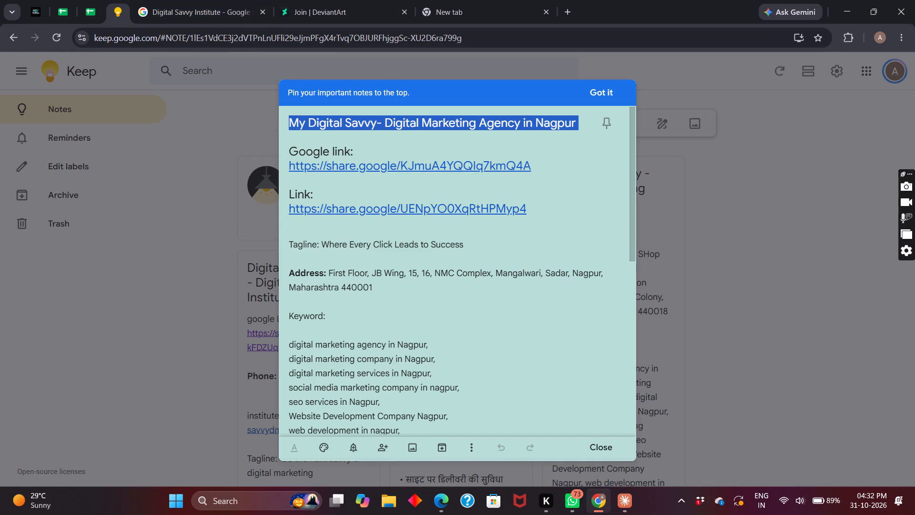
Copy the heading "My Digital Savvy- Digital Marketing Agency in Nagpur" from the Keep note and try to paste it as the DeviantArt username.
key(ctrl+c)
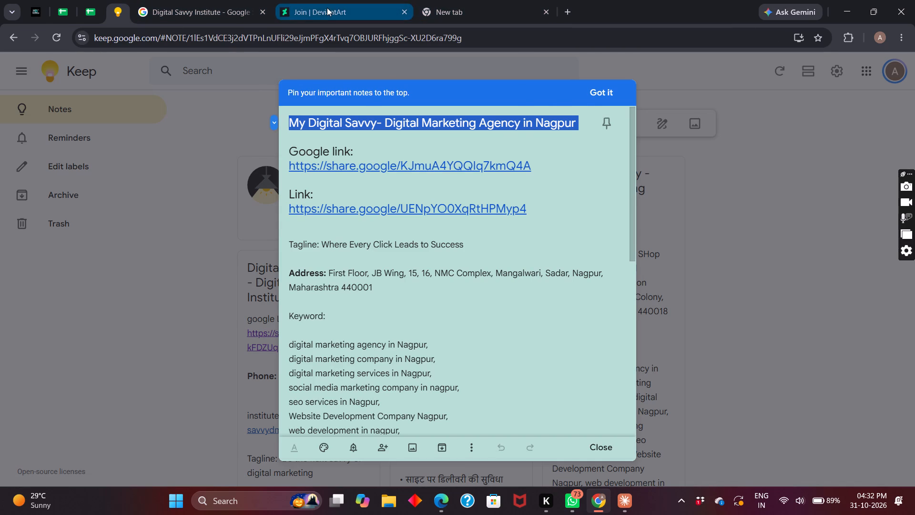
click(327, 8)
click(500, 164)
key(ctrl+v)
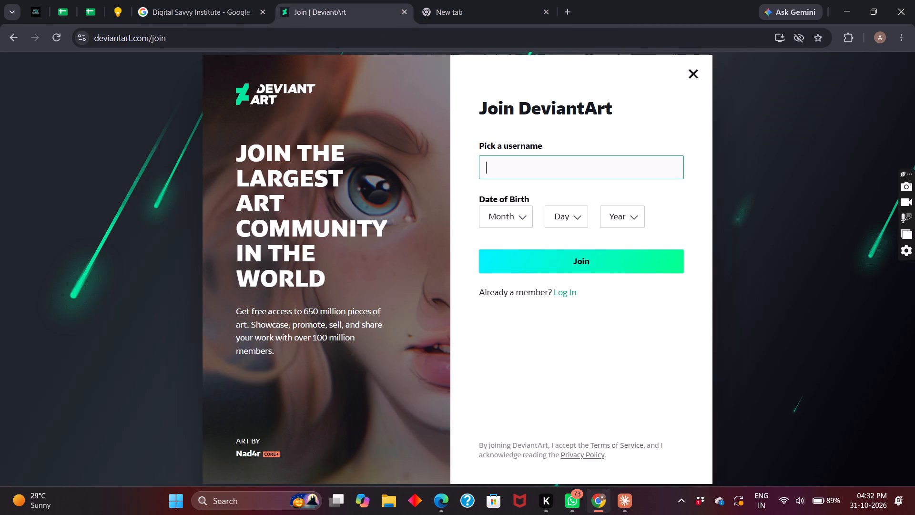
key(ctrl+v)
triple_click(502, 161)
Enter Mydigitalsavvy as the username in the DeviantArt join form.
text(My)
text(Digital s)
key(BackSpace)
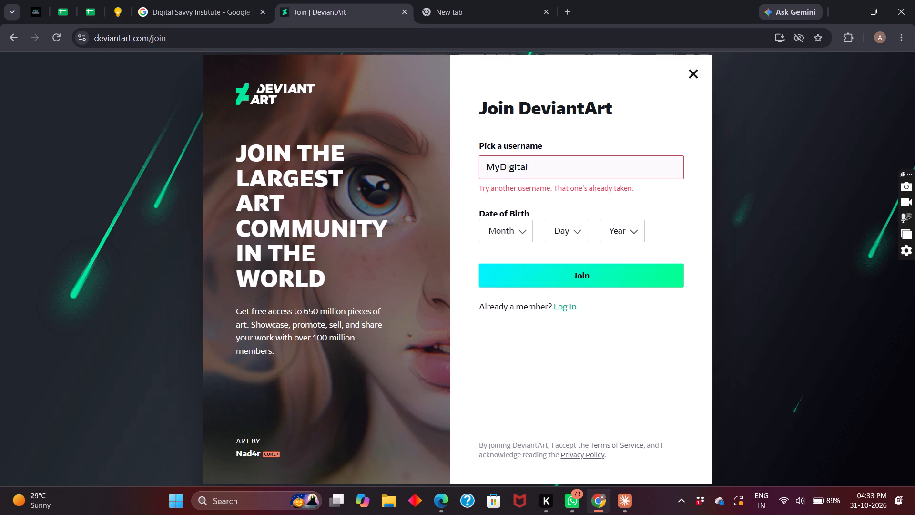
key(BackSpace)
key(BackSpace)
key(BackSpace)
key(BackSpace)
key(BackSpace)
key(BackSpace)
key(BackSpace)
text(digitalsavvy)
Open the month choices for the date of birth in the DeviantArt join form.
click(525, 234)
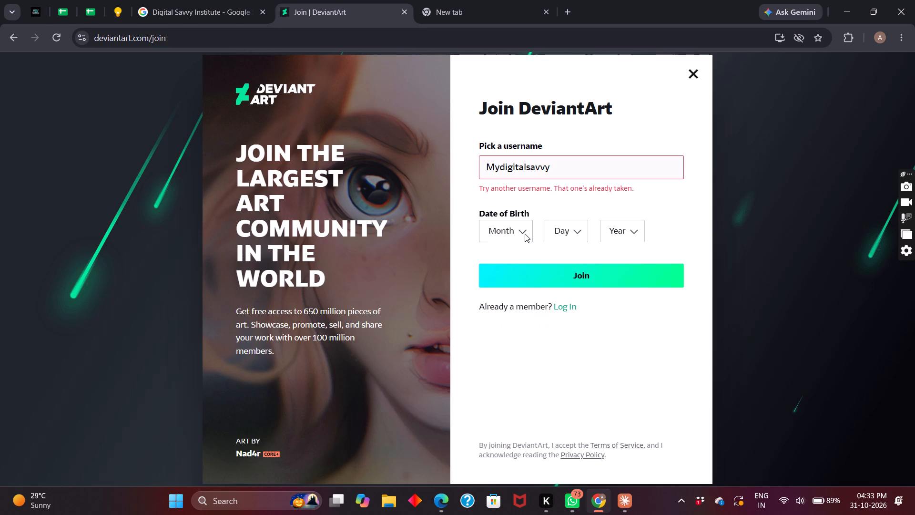
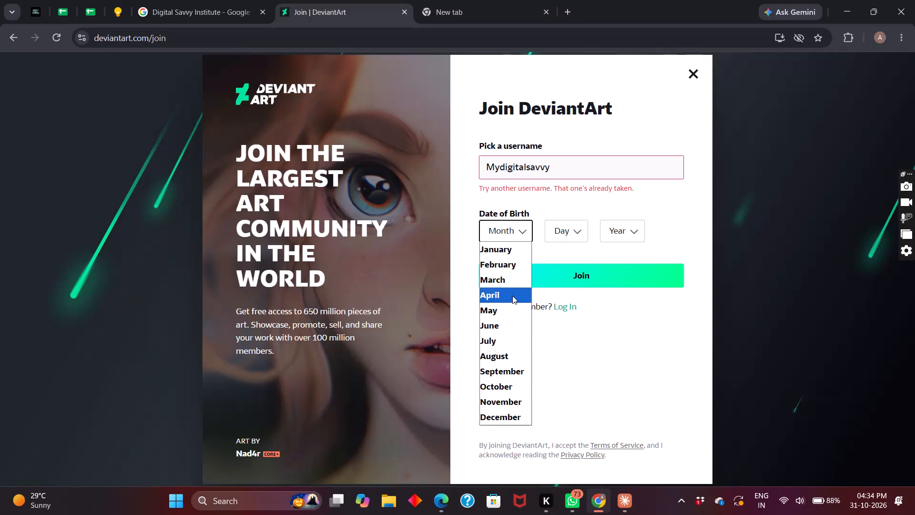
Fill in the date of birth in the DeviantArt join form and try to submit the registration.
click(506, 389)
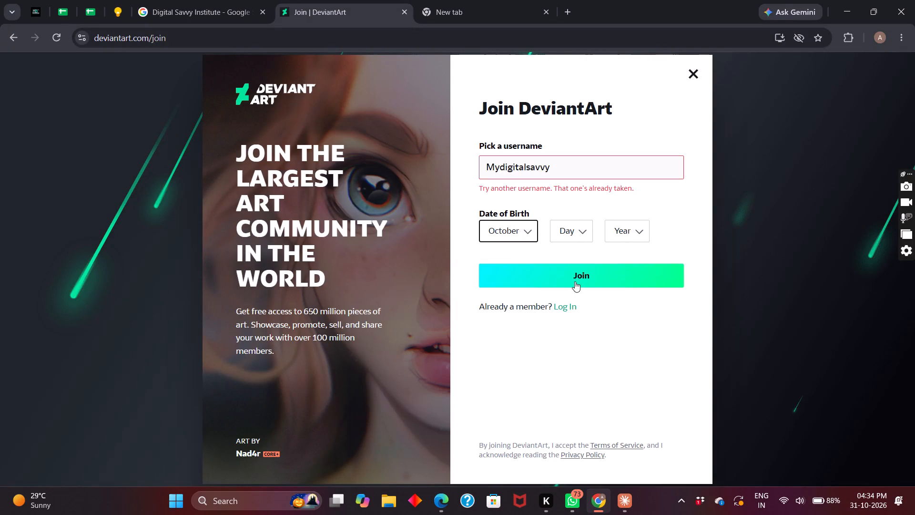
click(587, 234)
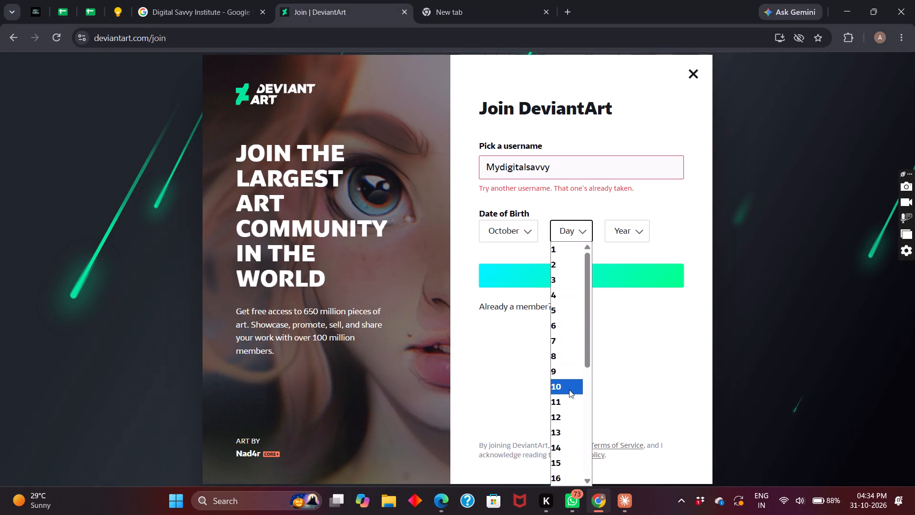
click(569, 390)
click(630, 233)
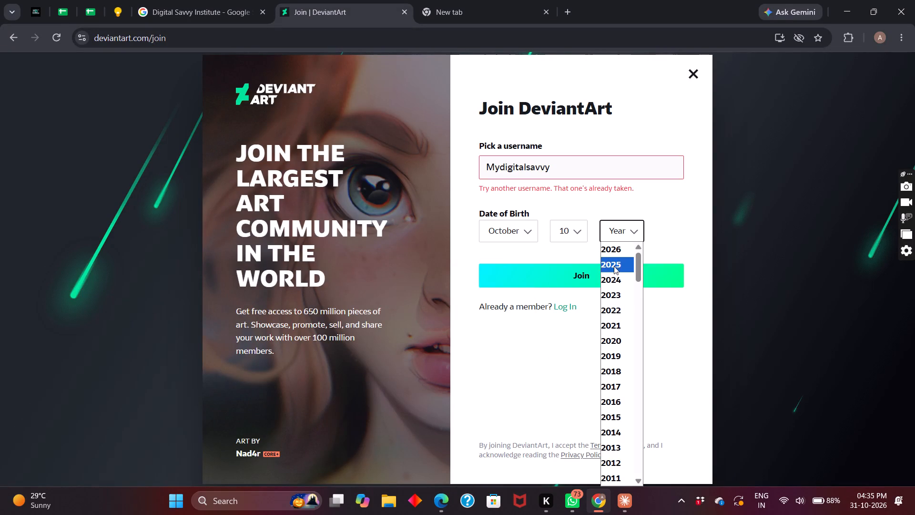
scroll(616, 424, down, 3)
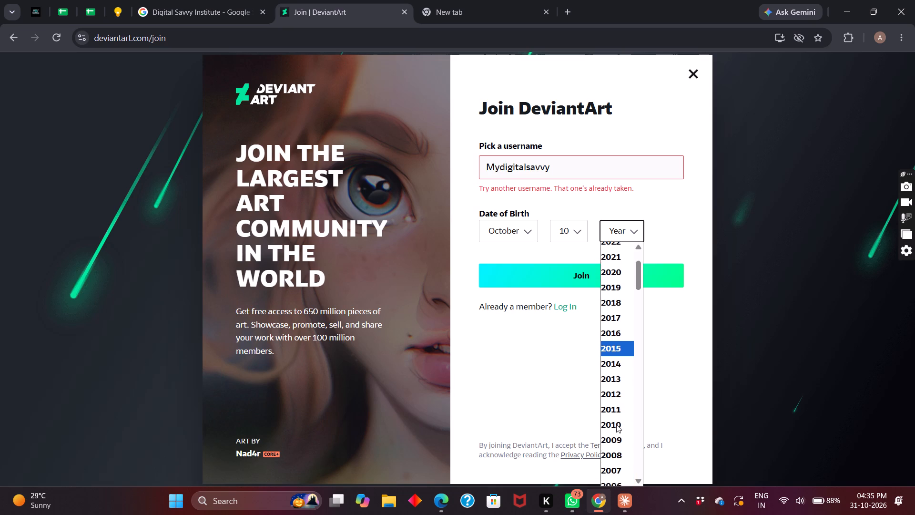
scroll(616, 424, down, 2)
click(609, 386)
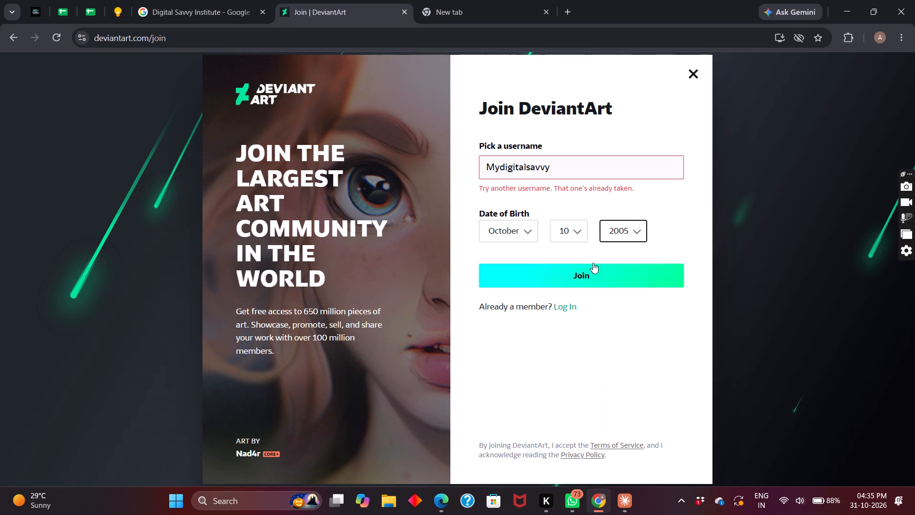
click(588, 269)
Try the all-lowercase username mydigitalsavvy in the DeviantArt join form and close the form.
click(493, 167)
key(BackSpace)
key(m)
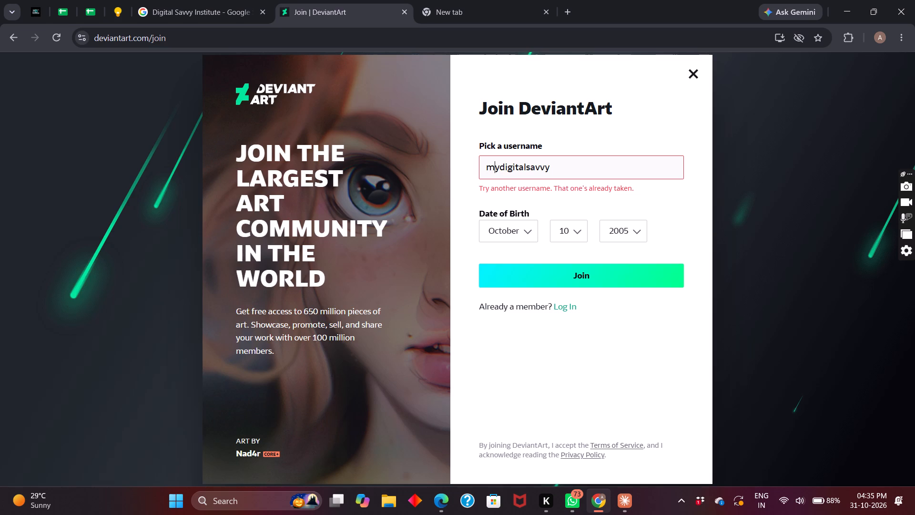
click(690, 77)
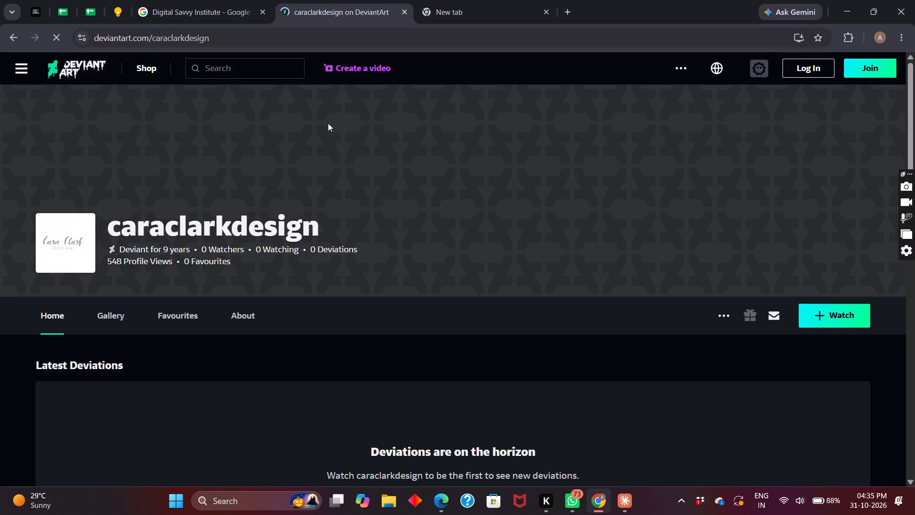
Search DeviantArt for mydigitalsavvy, examine the results for a matching profile, and close the site.
scroll(260, 244, up, 1)
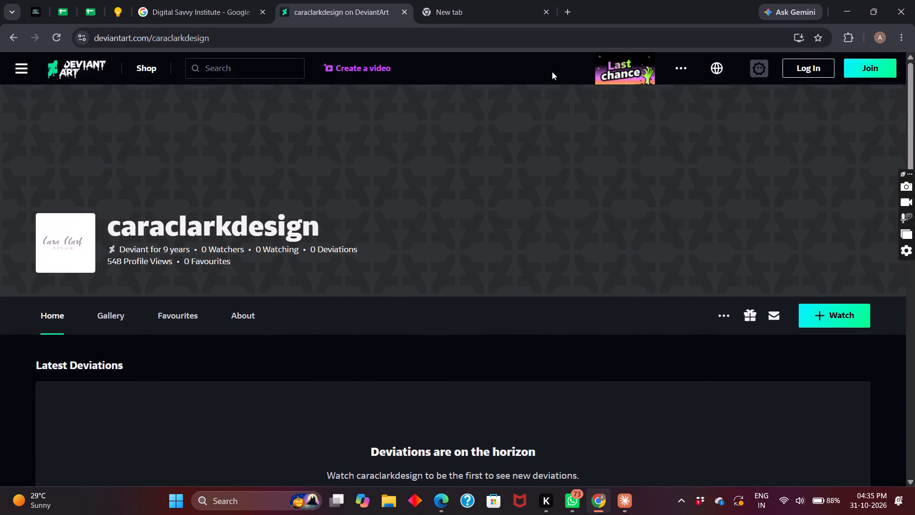
click(258, 60)
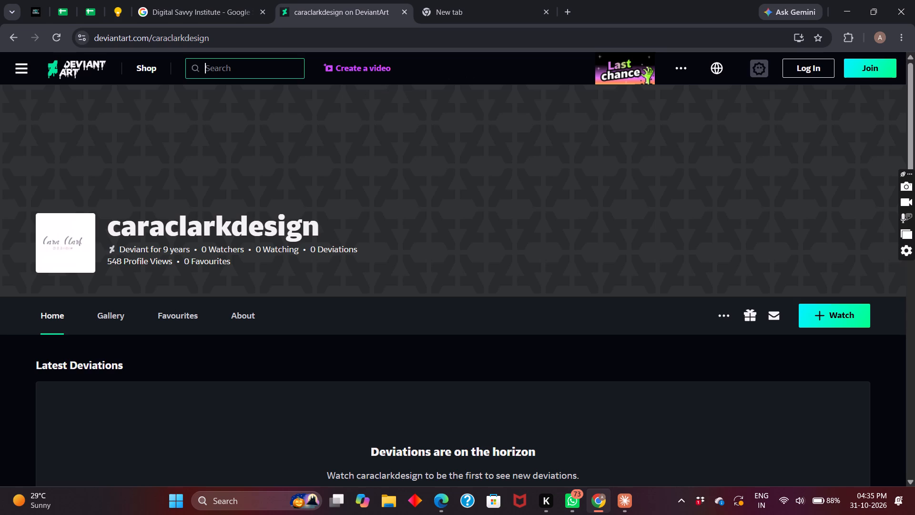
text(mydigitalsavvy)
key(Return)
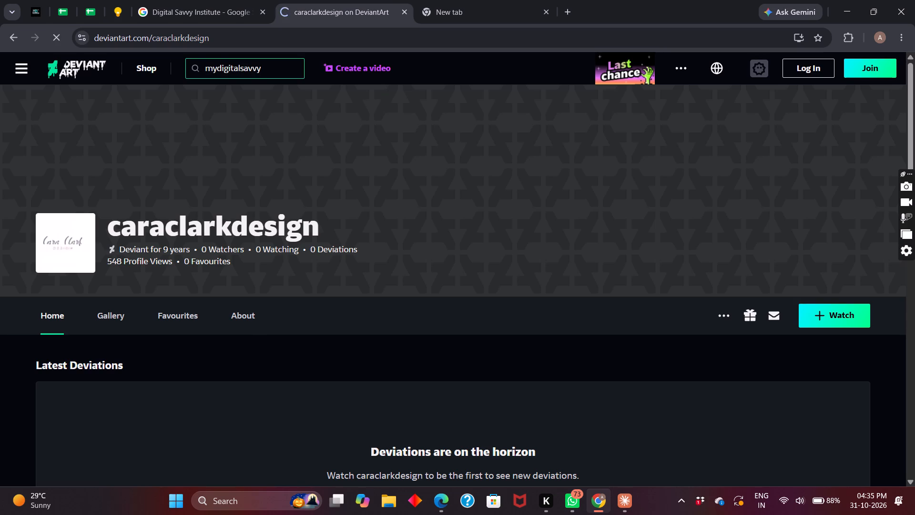
scroll(277, 247, down, 2)
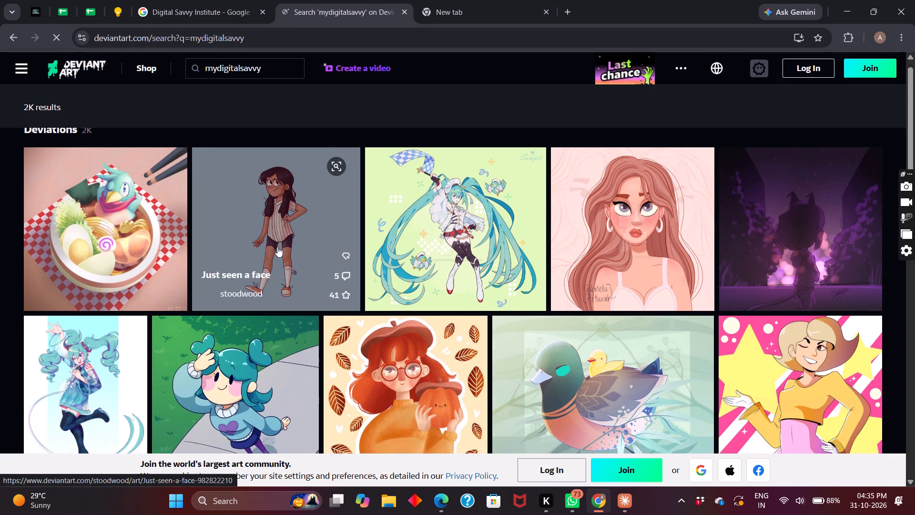
scroll(277, 247, down, 8)
scroll(277, 247, up, 9)
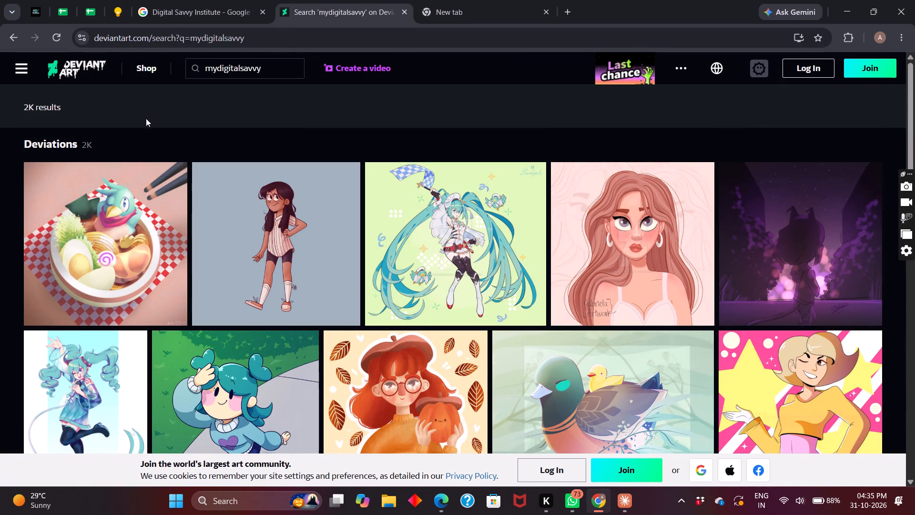
triple_click(55, 102)
double_click(55, 102)
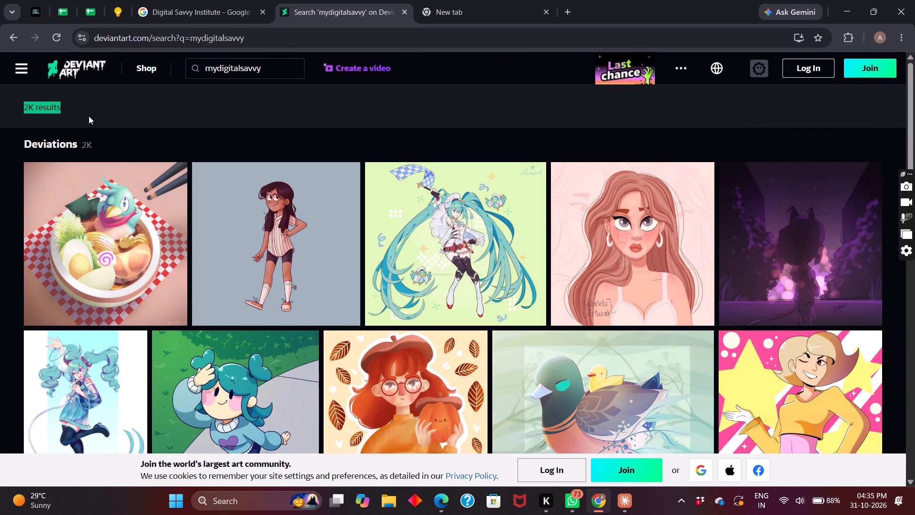
click(89, 116)
click(82, 173)
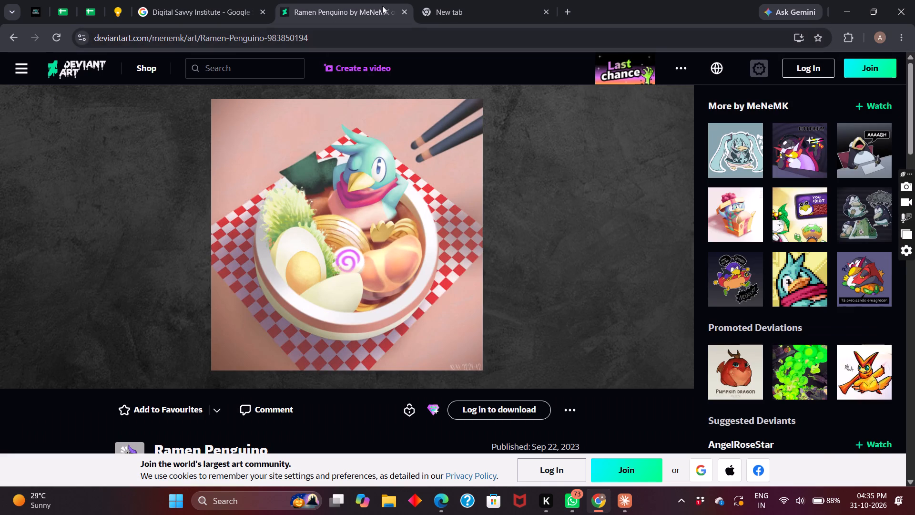
click(406, 10)
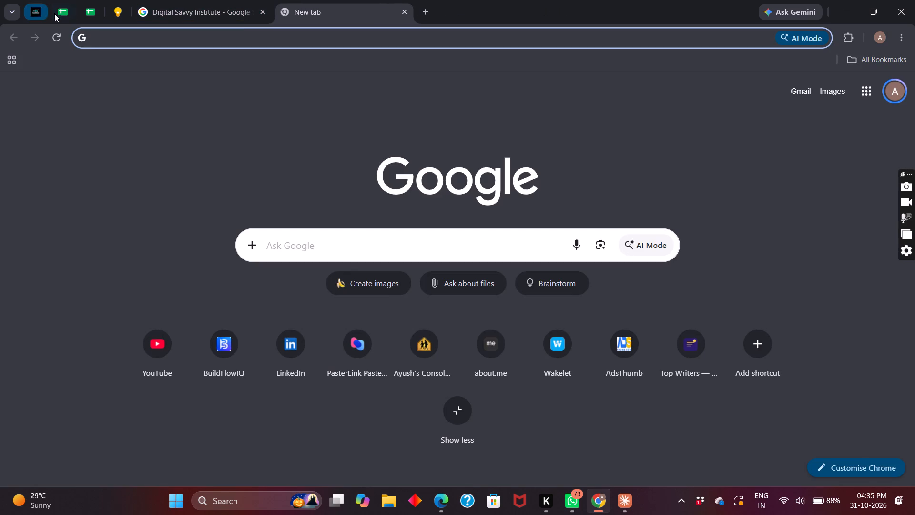
Copy the startupxplore.com link from row 13 of the New Backlink List sheet and open it in the empty browser tab.
click(70, 9)
scroll(205, 326, down, 1)
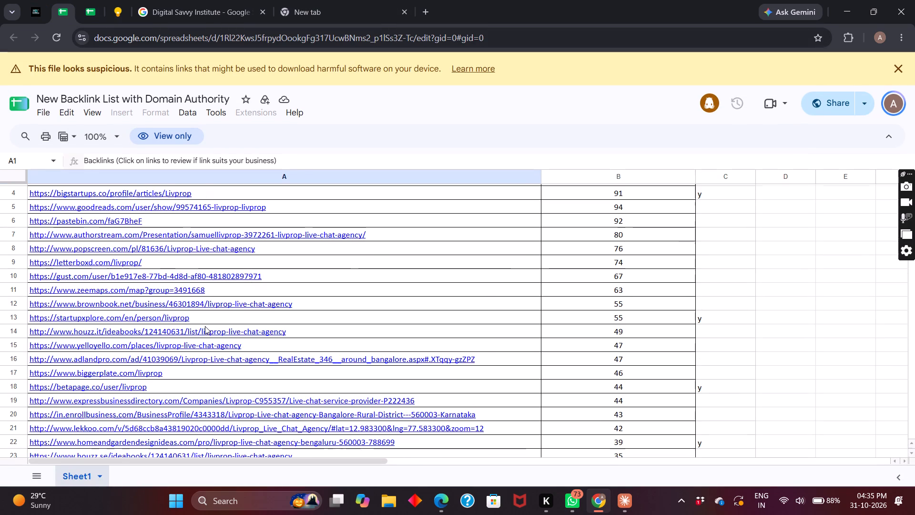
double_click(86, 324)
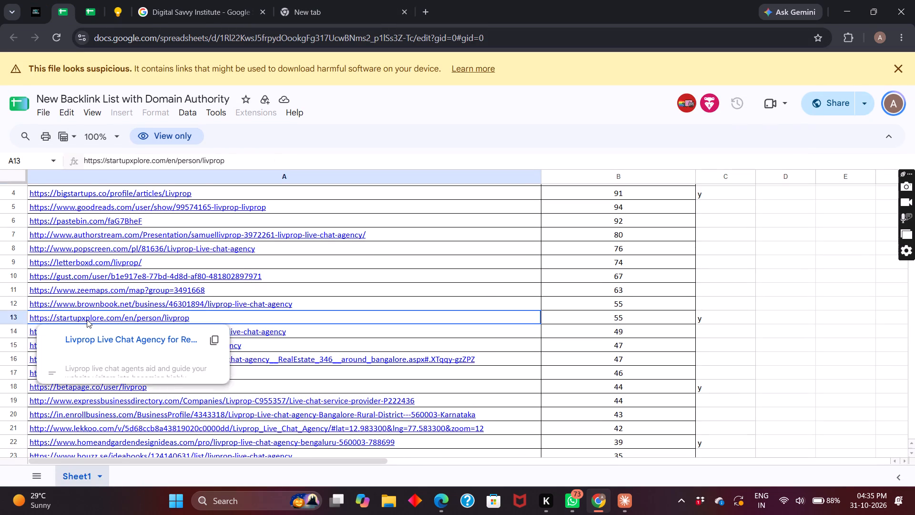
click(141, 313)
click(220, 342)
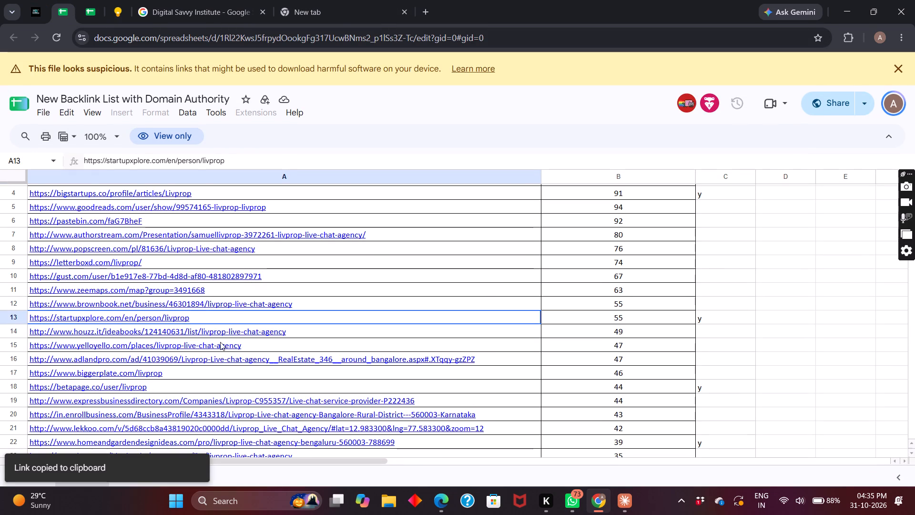
click(338, 21)
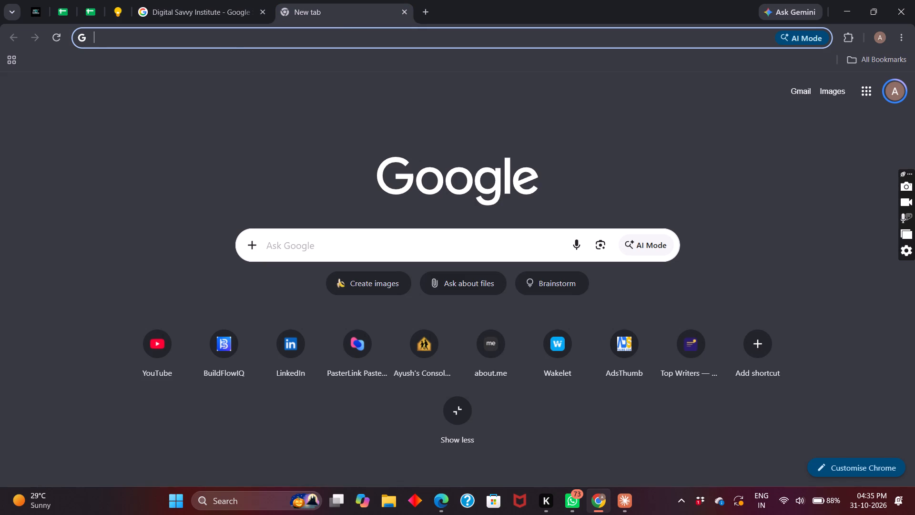
click(222, 38)
key(ctrl+v)
key(Return)
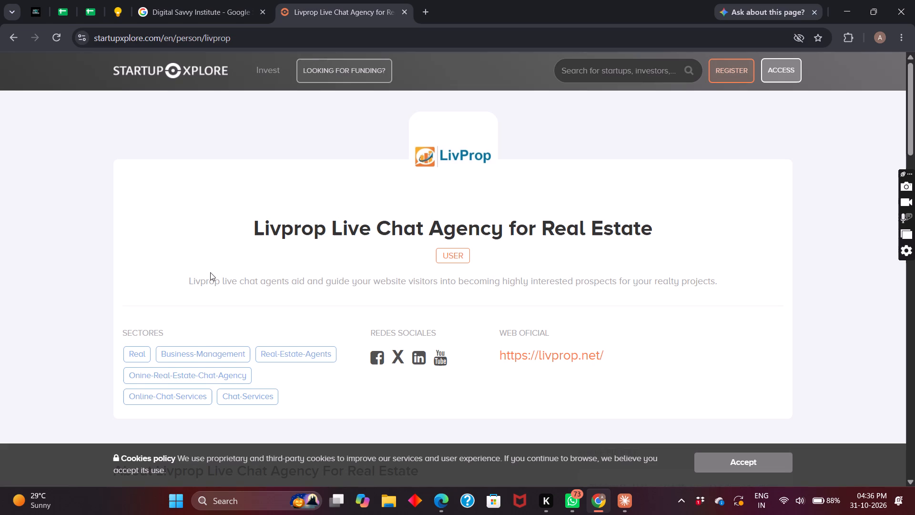
Examine the Livprop profile on Startupxplore to see what content and links a profile there holds.
scroll(210, 272, down, 2)
scroll(210, 272, up, 3)
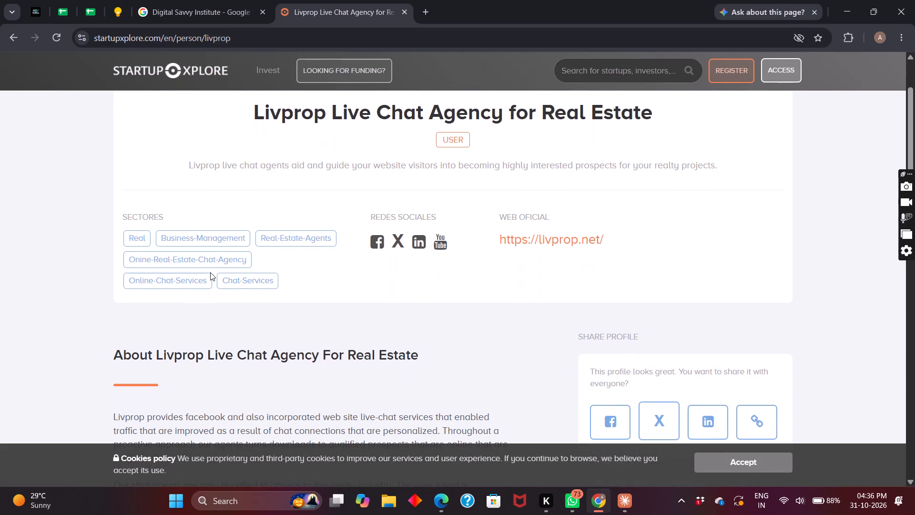
scroll(210, 272, up, 3)
scroll(210, 272, down, 3)
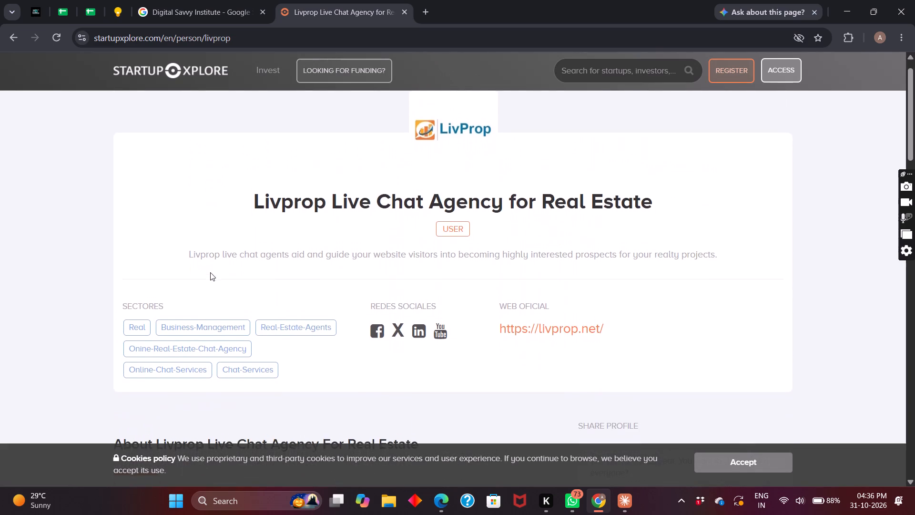
scroll(210, 272, down, 6)
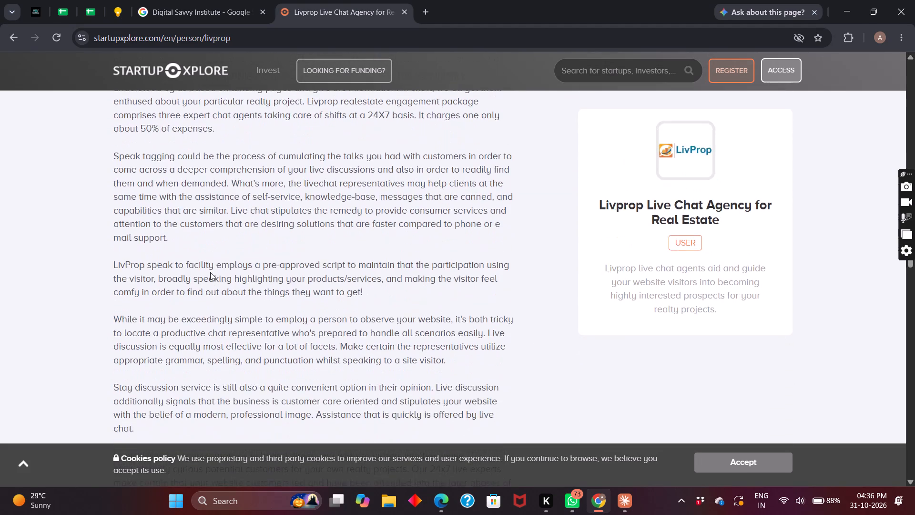
scroll(210, 272, up, 8)
Open the Startupxplore registration form and enter the account holder's full name and saved e-mail address.
click(747, 71)
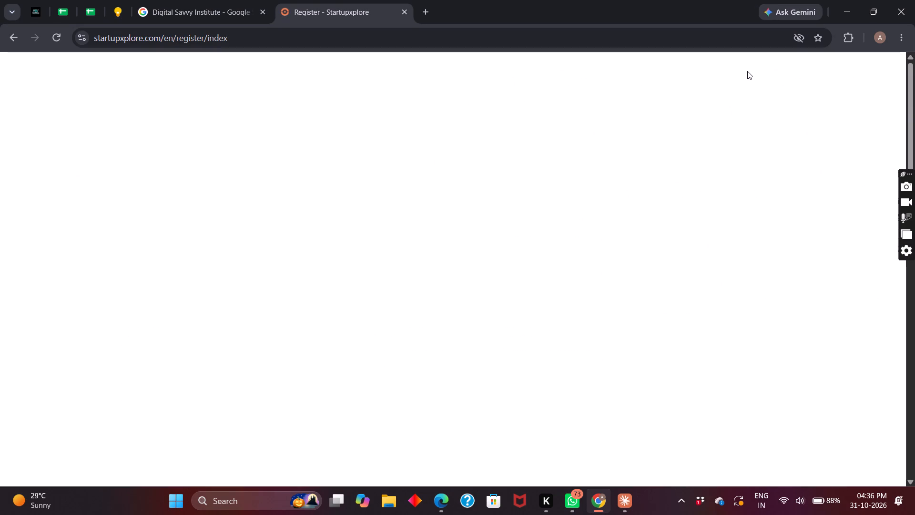
scroll(602, 251, down, 1)
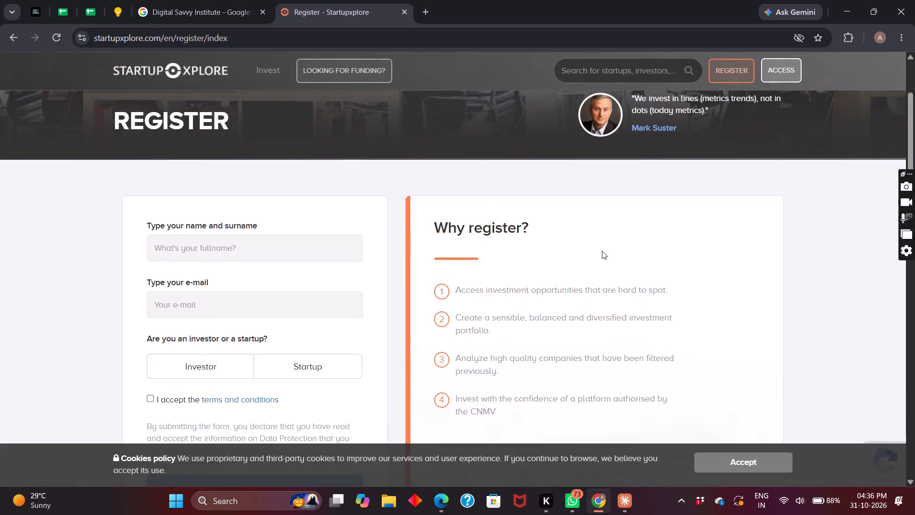
click(255, 243)
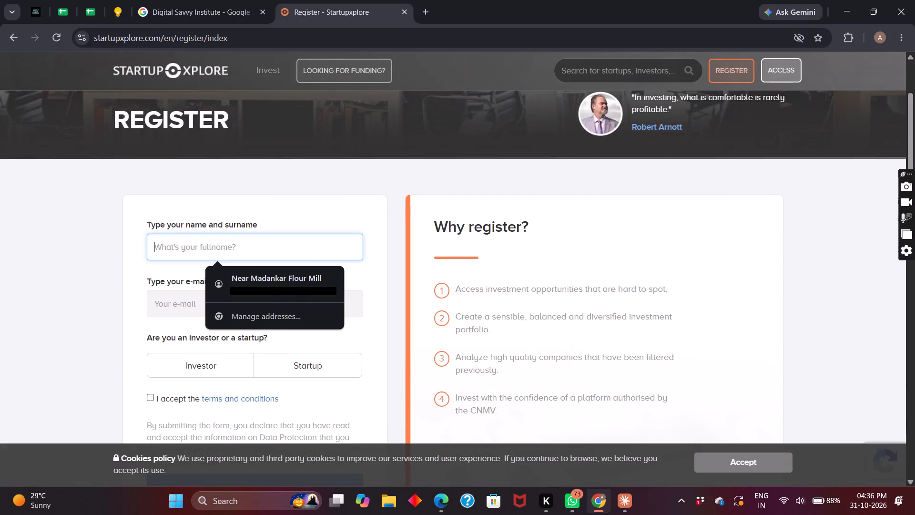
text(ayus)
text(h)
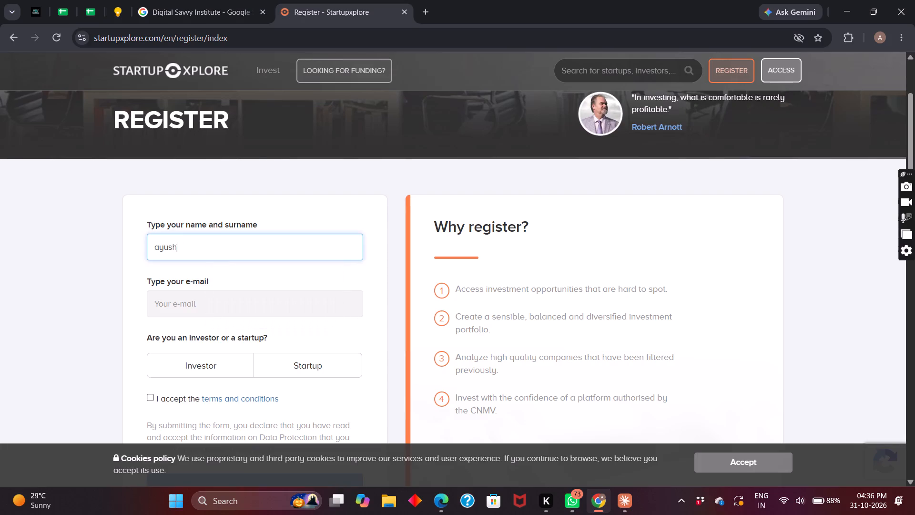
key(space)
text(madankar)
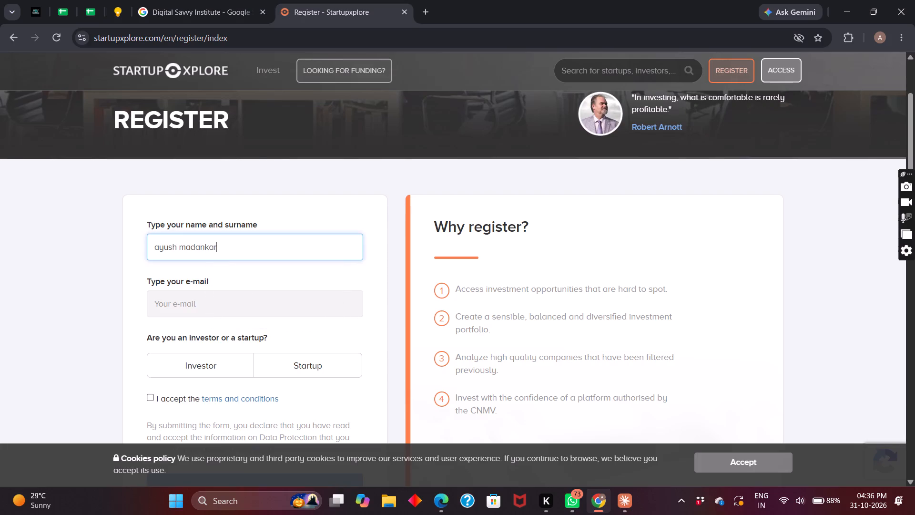
click(239, 301)
click(238, 346)
click(237, 336)
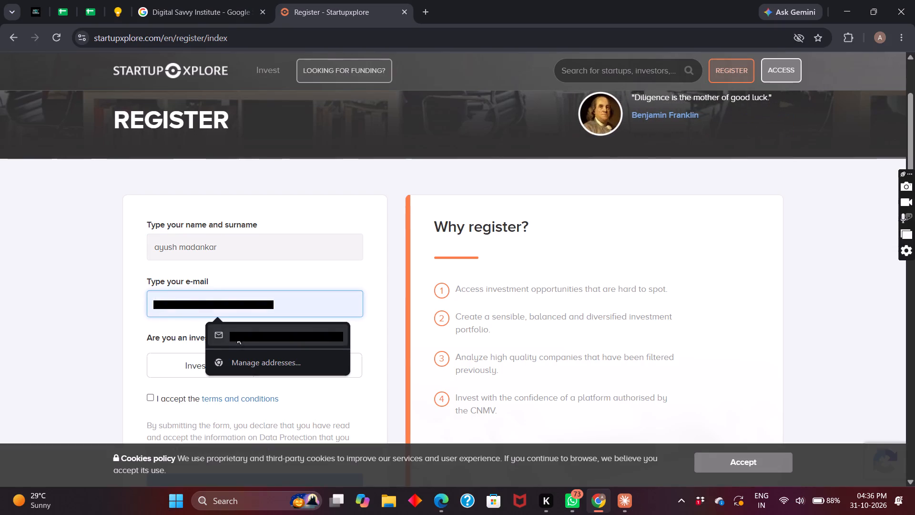
Accept the terms and conditions, select Startup as the account type, and create the Startupxplore account.
scroll(226, 369, down, 2)
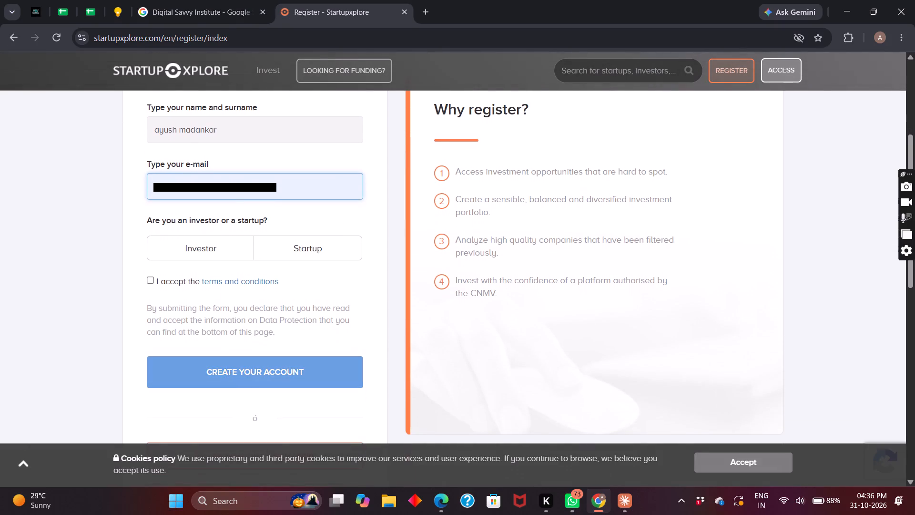
click(152, 282)
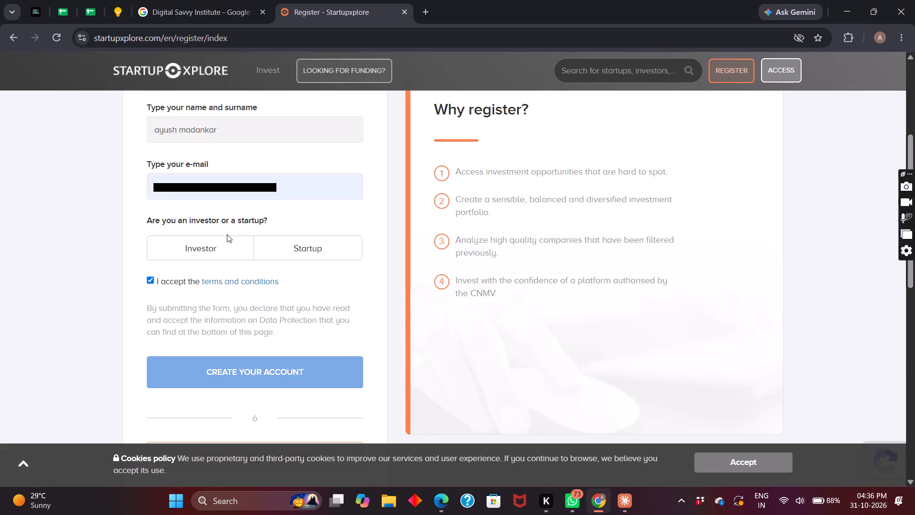
click(284, 243)
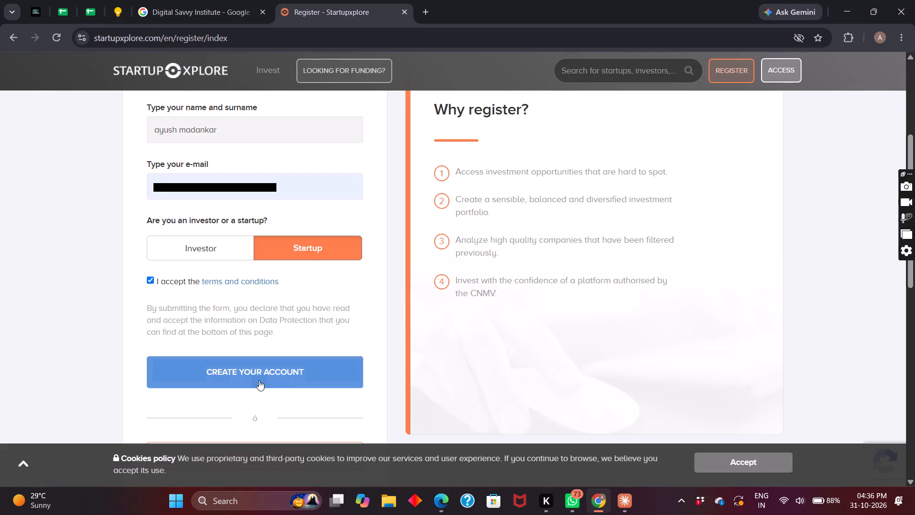
click(259, 380)
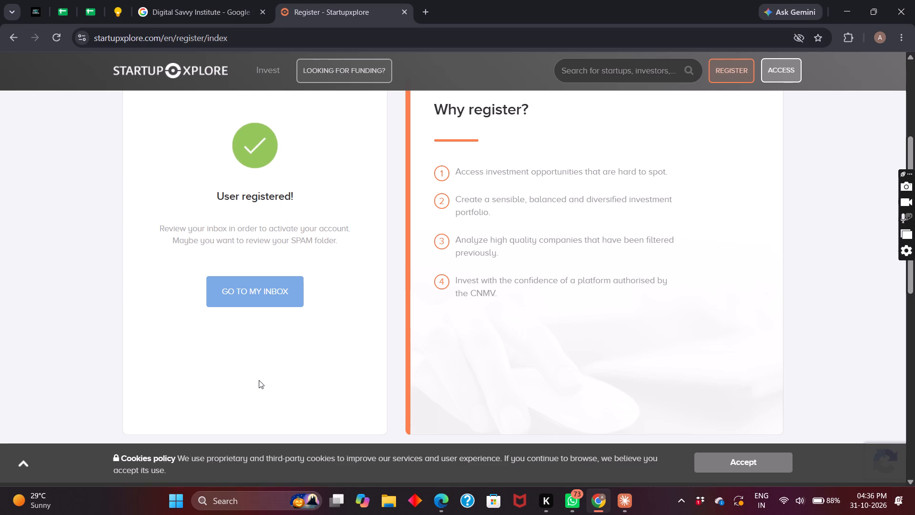
Try to open the inbox from the Startupxplore registration confirmation, and return to review the confirmation page.
click(252, 288)
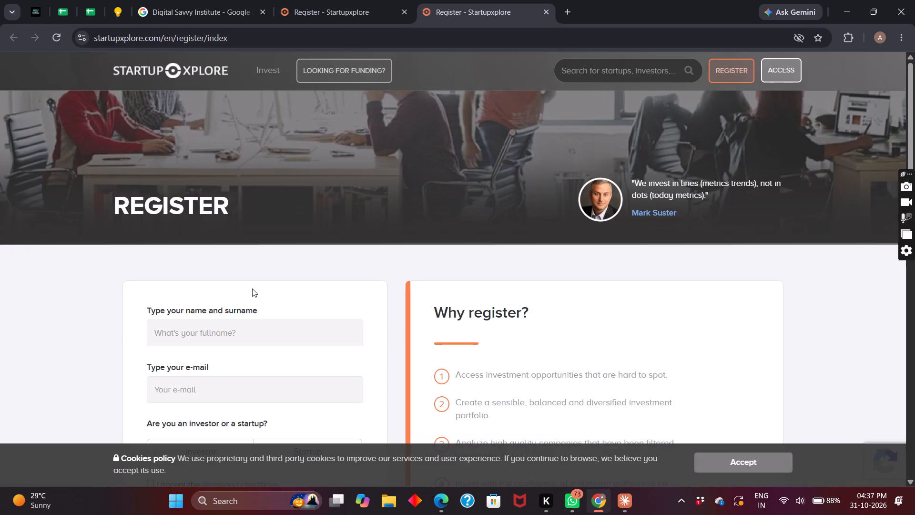
click(318, 8)
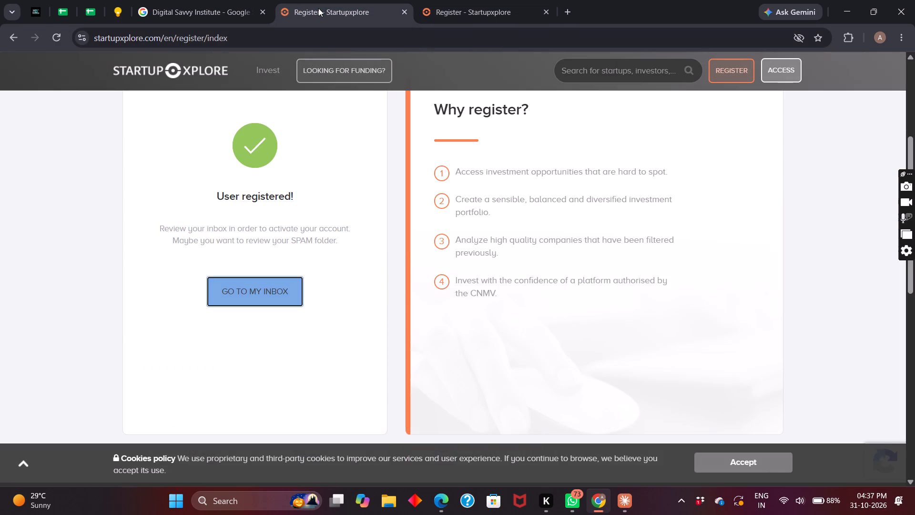
scroll(347, 277, down, 4)
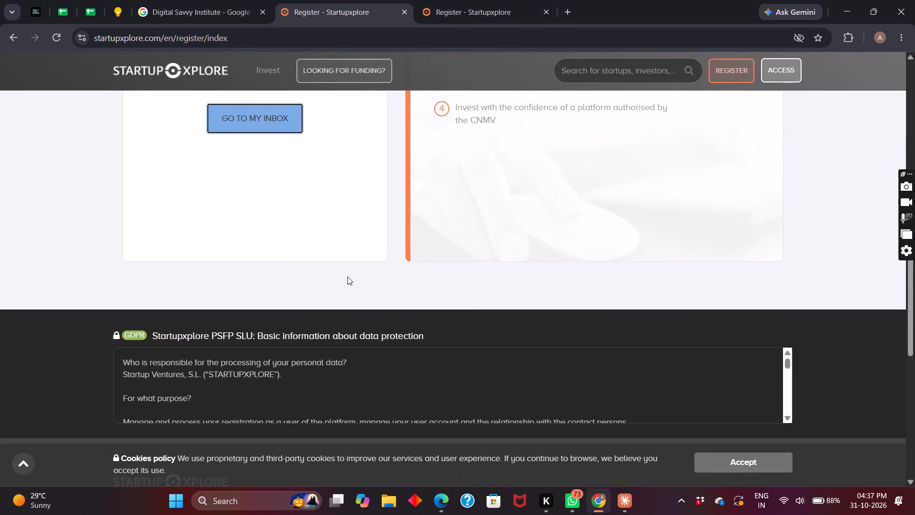
scroll(347, 277, up, 5)
scroll(347, 277, down, 2)
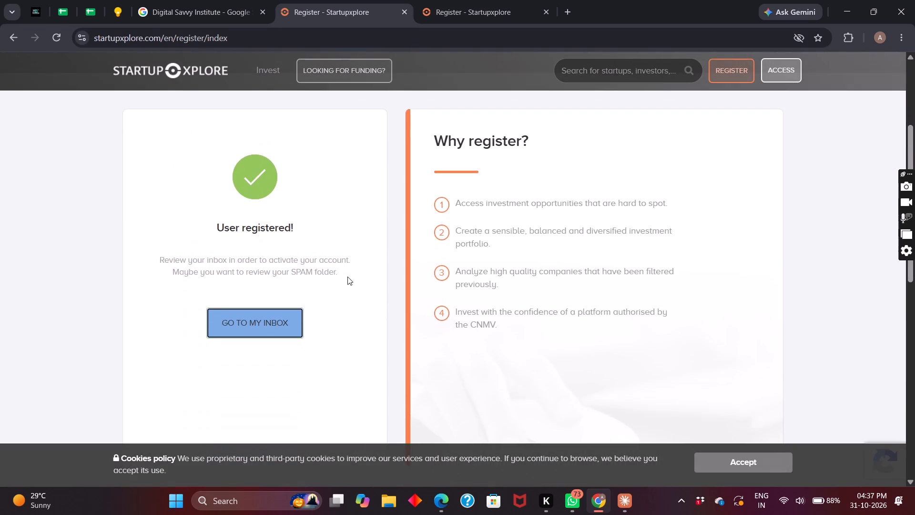
scroll(228, 277, up, 6)
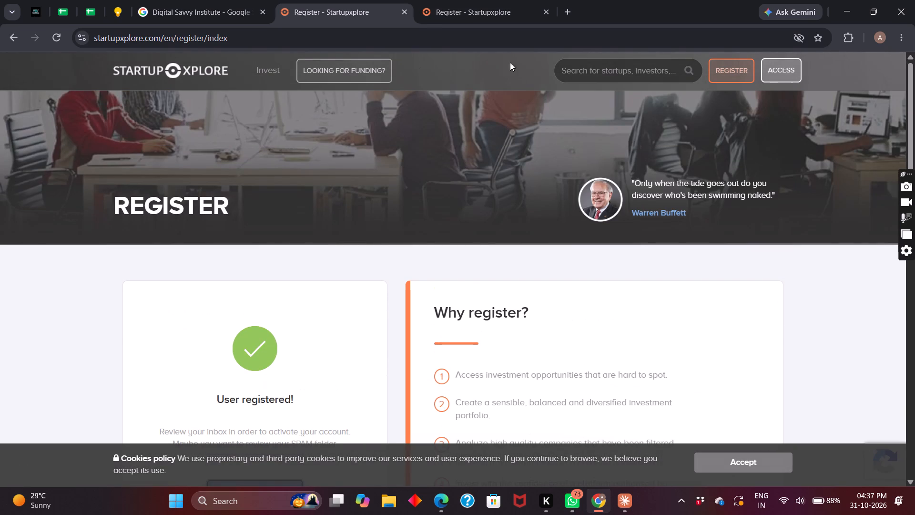
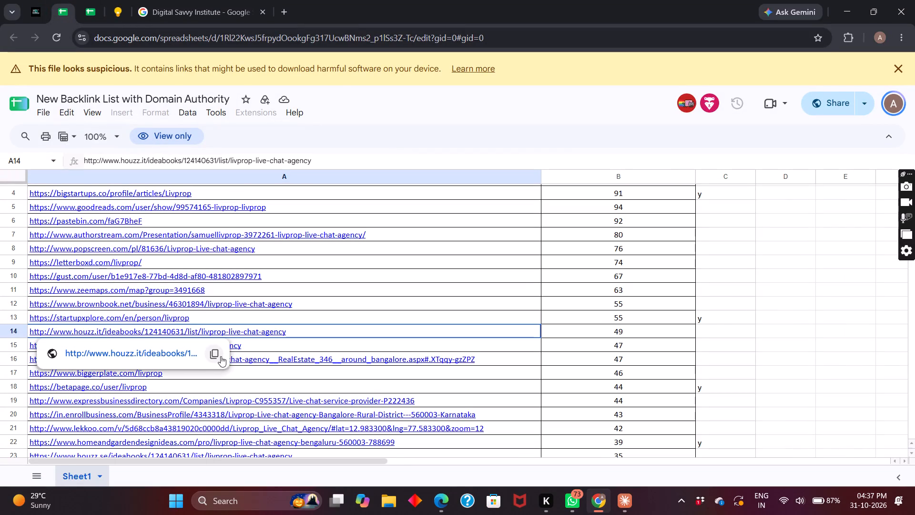
Open the copied Houzz ideabook link for Livprop Live chat agency and examine its description and external links.
click(283, 15)
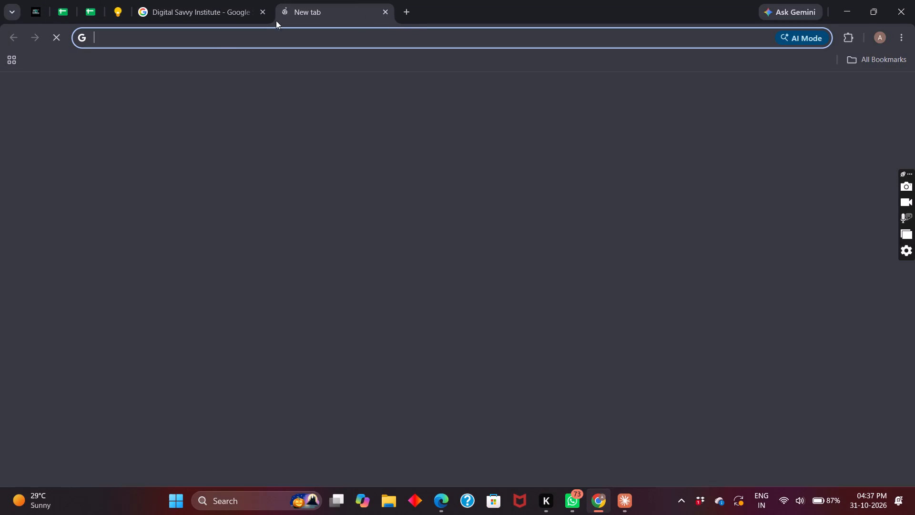
click(203, 39)
key(ctrl+v)
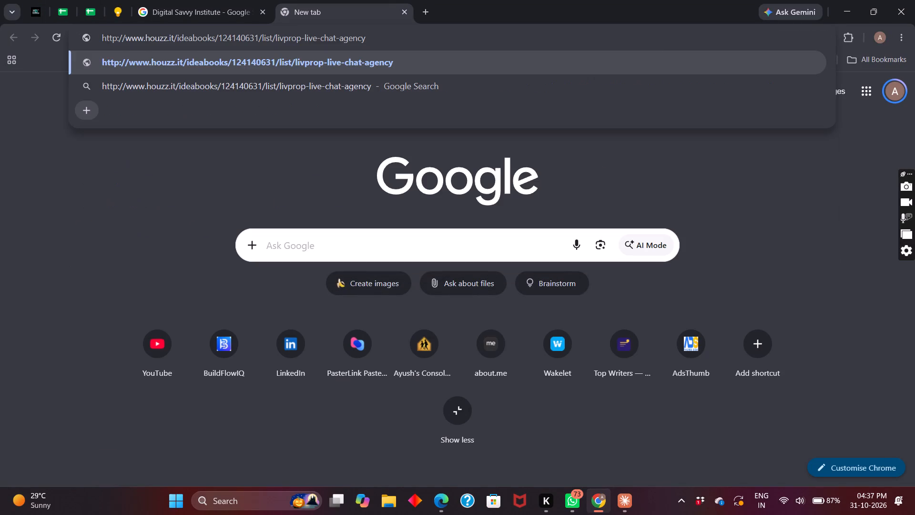
key(Return)
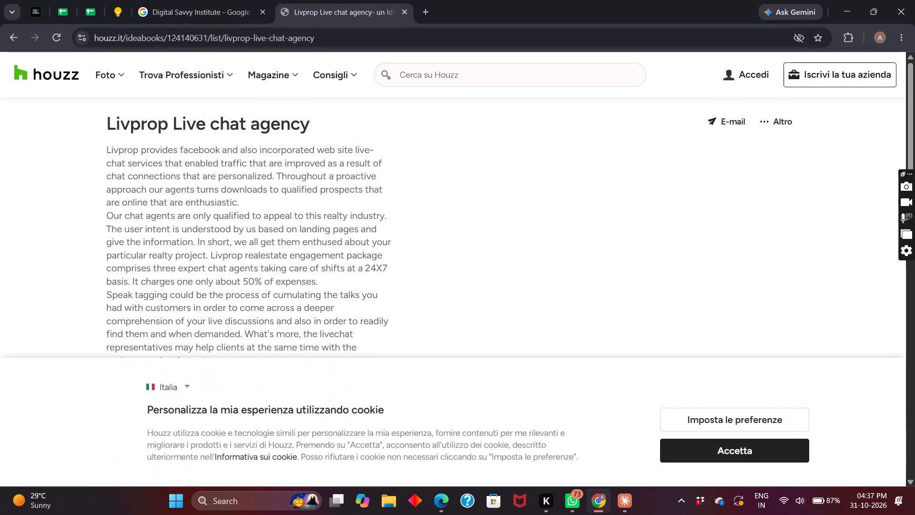
scroll(478, 216, down, 10)
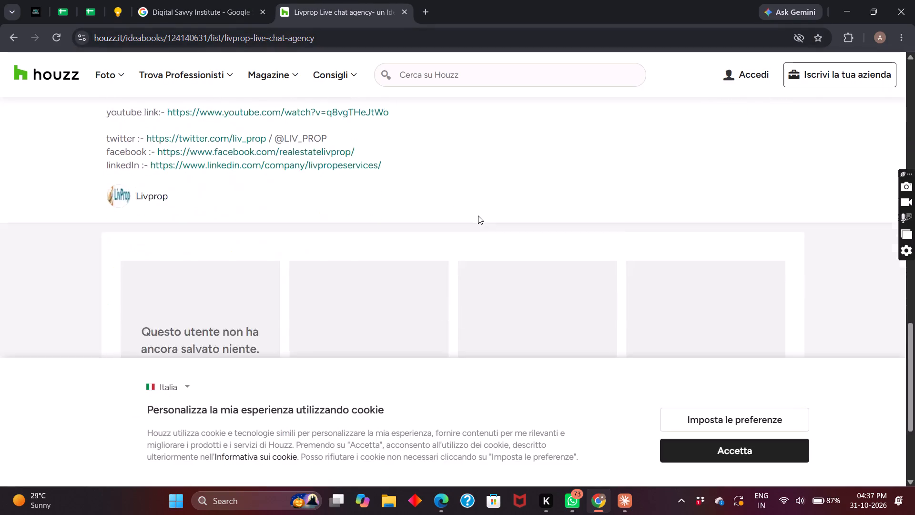
scroll(478, 216, up, 12)
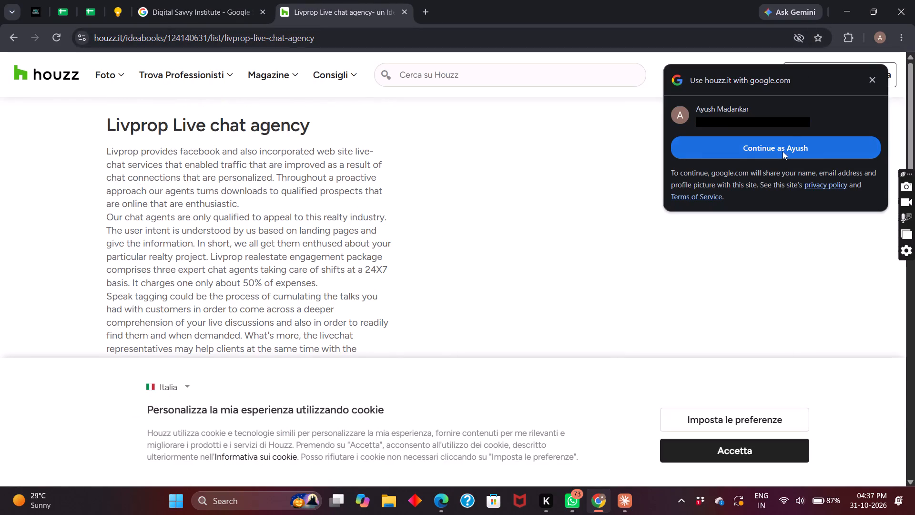
Try to sign in to Houzz with the suggested Google account, and accept the site's cookies.
click(783, 151)
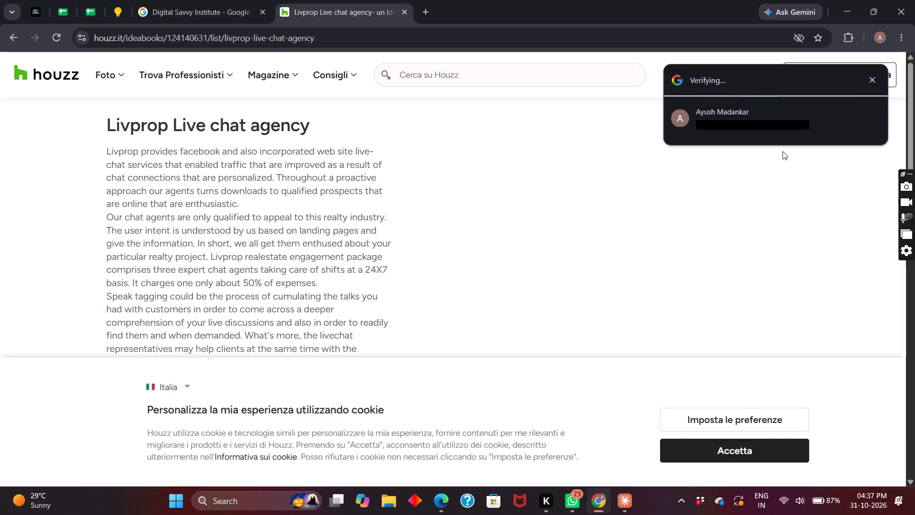
click(755, 449)
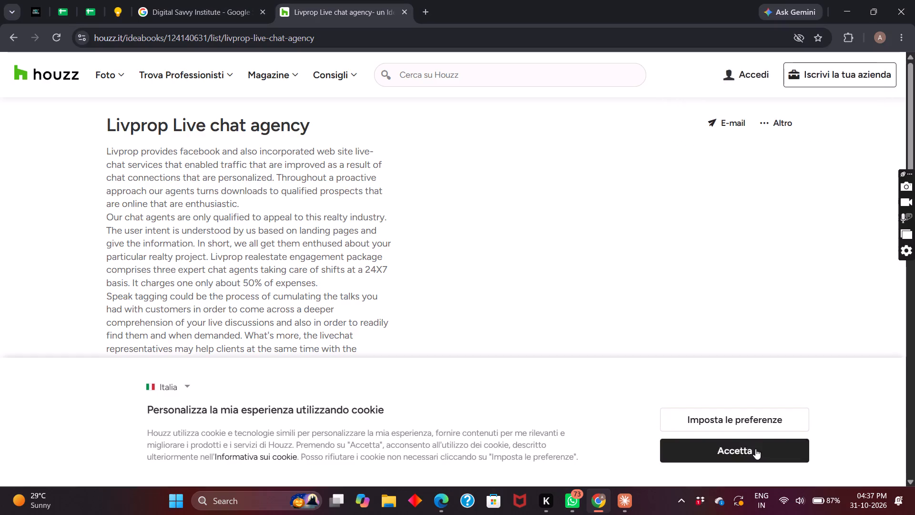
click(571, 112)
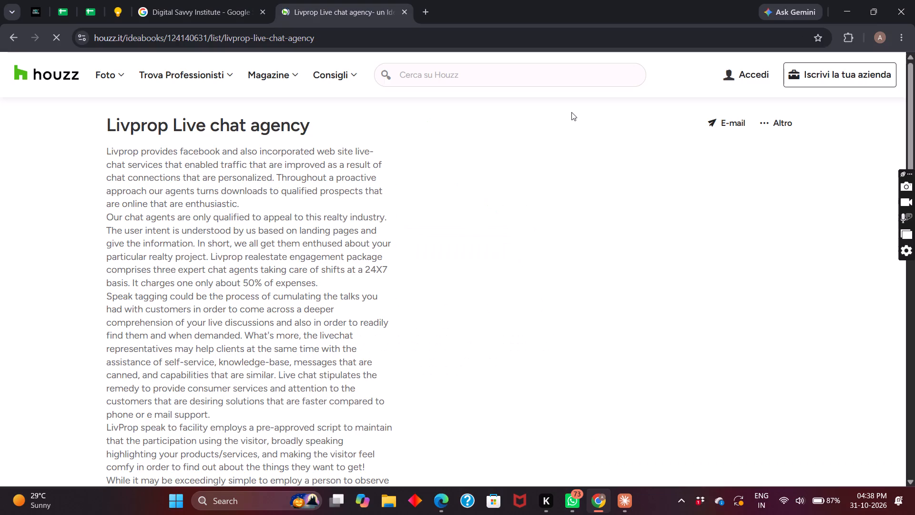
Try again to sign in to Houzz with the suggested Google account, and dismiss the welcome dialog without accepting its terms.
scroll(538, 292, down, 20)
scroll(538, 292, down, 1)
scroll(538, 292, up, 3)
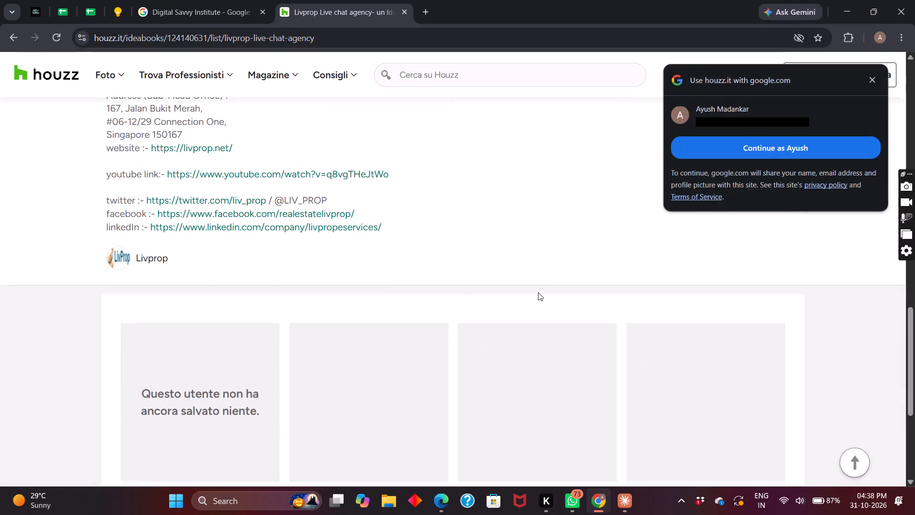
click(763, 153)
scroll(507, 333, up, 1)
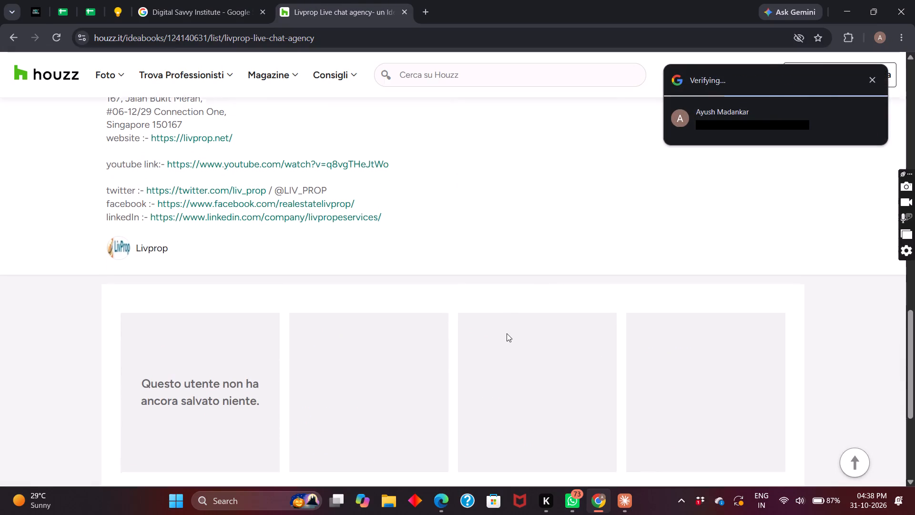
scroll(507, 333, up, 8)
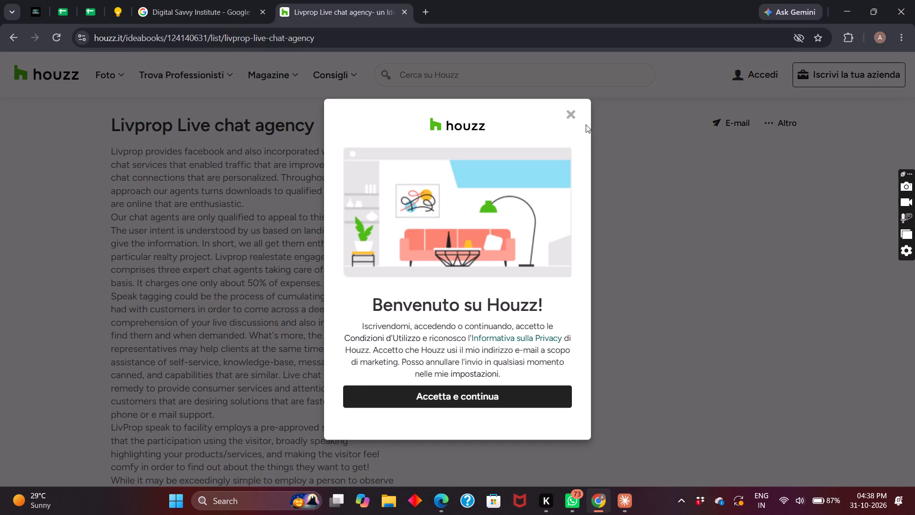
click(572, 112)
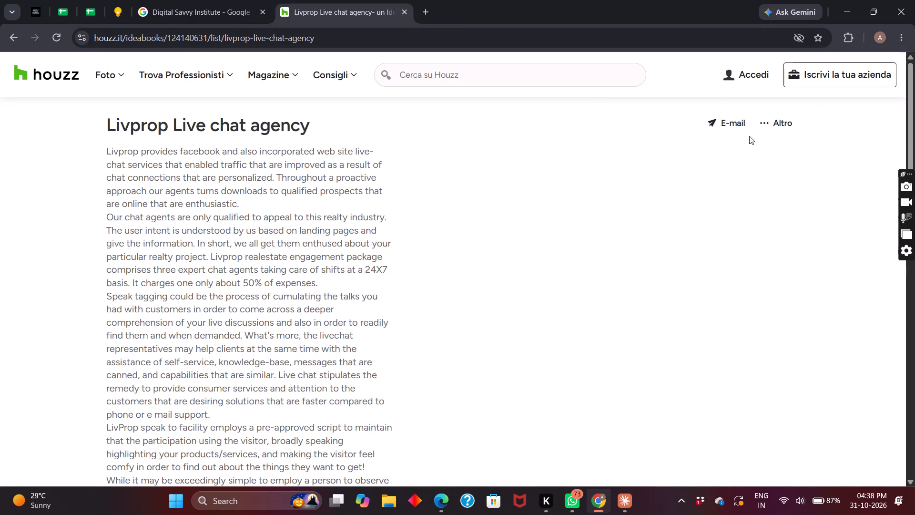
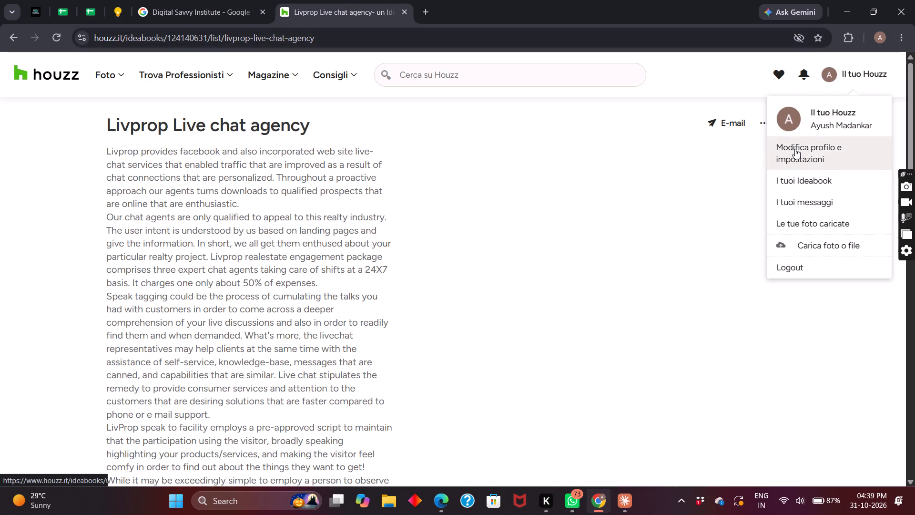
Open the signed-in account's Houzz profile page, dismiss the translation prompt, and examine the profile header and ideabook section.
click(828, 107)
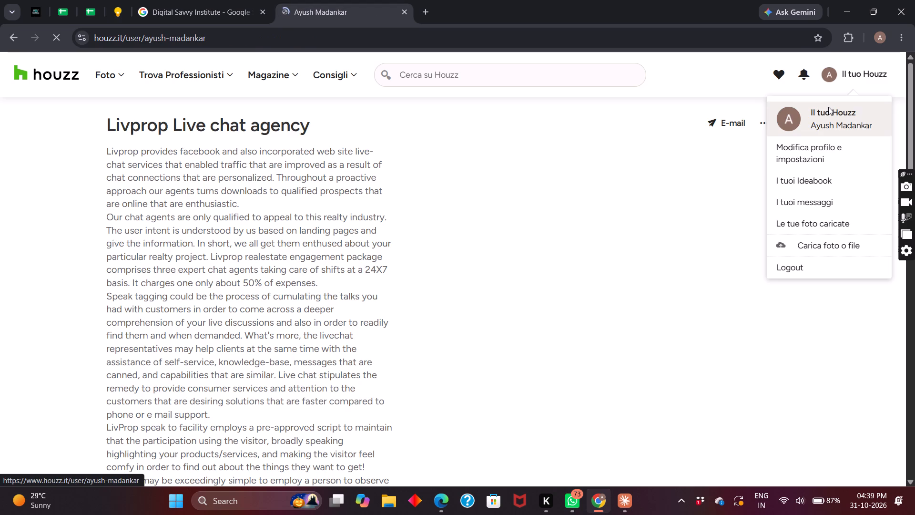
scroll(484, 371, up, 1)
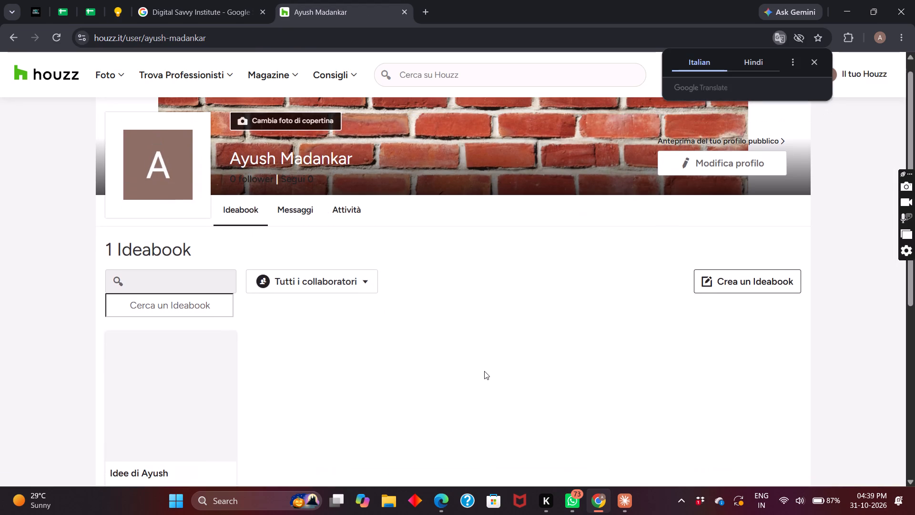
scroll(484, 371, up, 1)
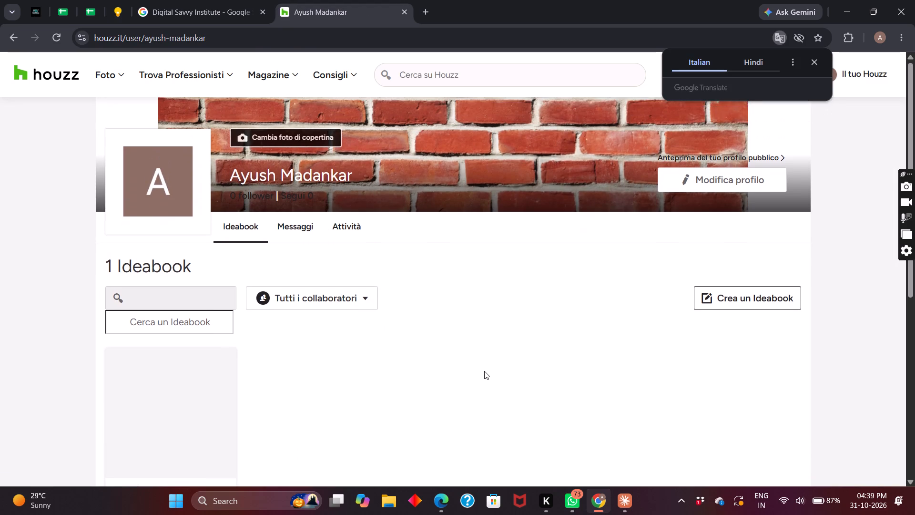
scroll(484, 371, down, 8)
scroll(484, 371, up, 9)
click(821, 175)
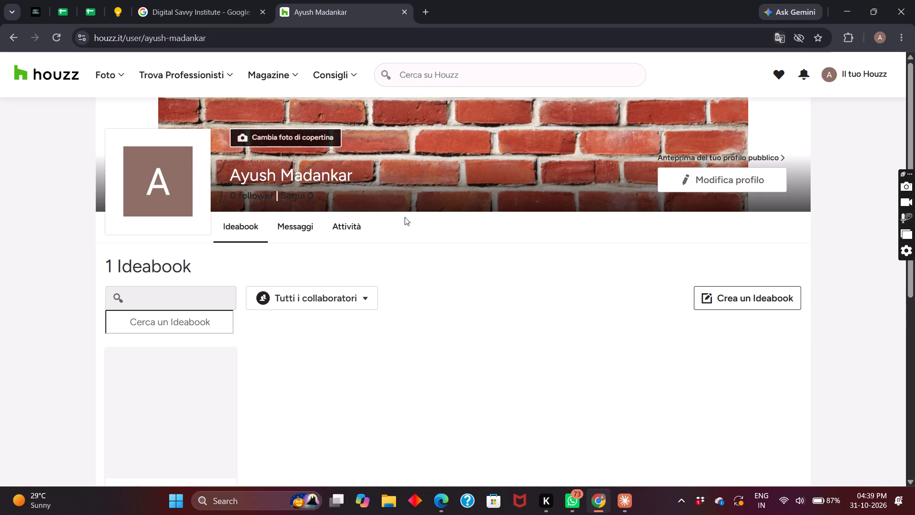
click(255, 175)
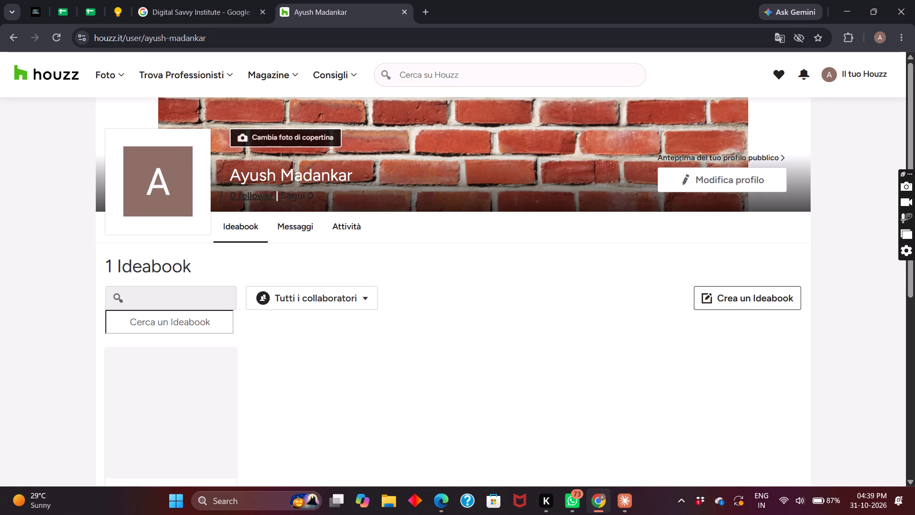
double_click(255, 175)
click(255, 175)
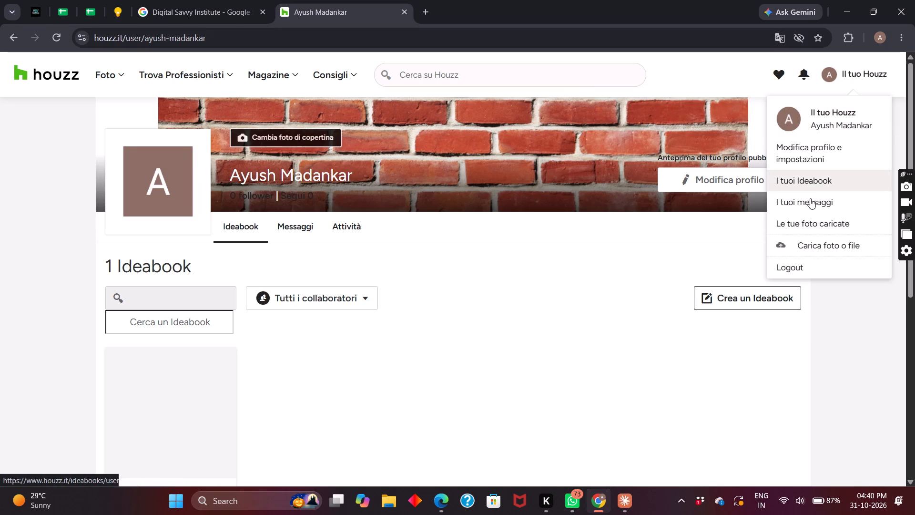
Open the Houzz account's profile editing and settings page.
click(791, 153)
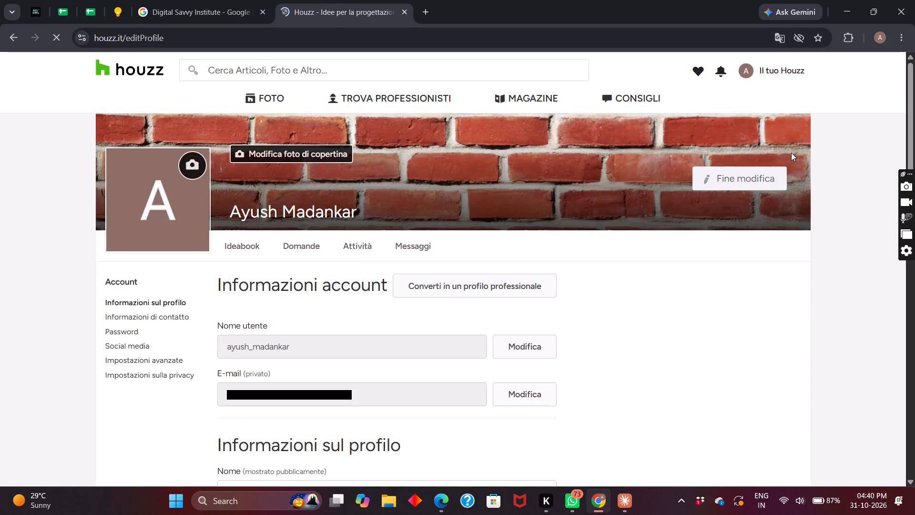
Try to open the signed-in account's own ideabooks on Houzz.
click(794, 74)
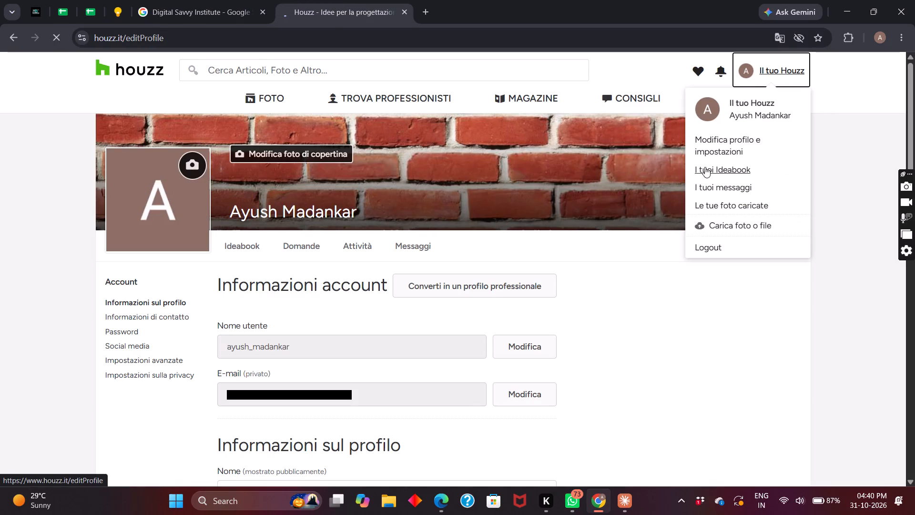
click(704, 170)
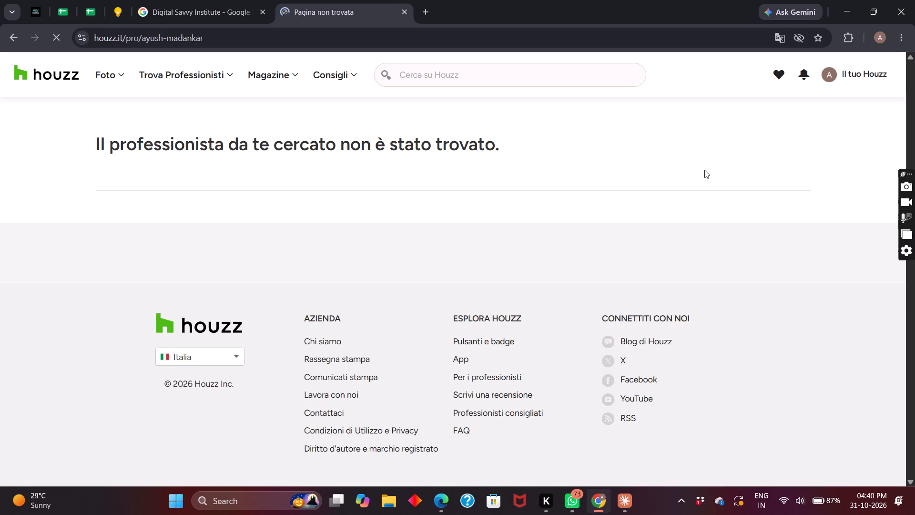
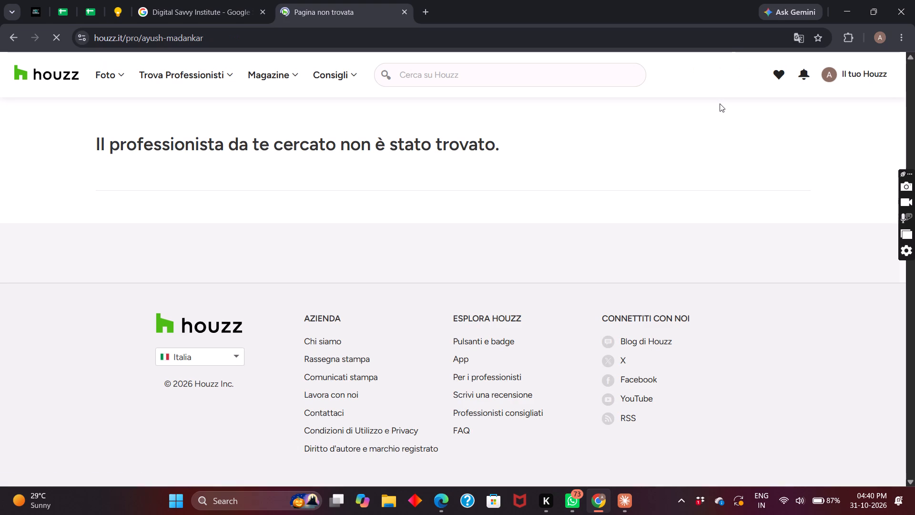
Open the signed-in account's own Houzz profile page and examine its ideabook section.
click(796, 116)
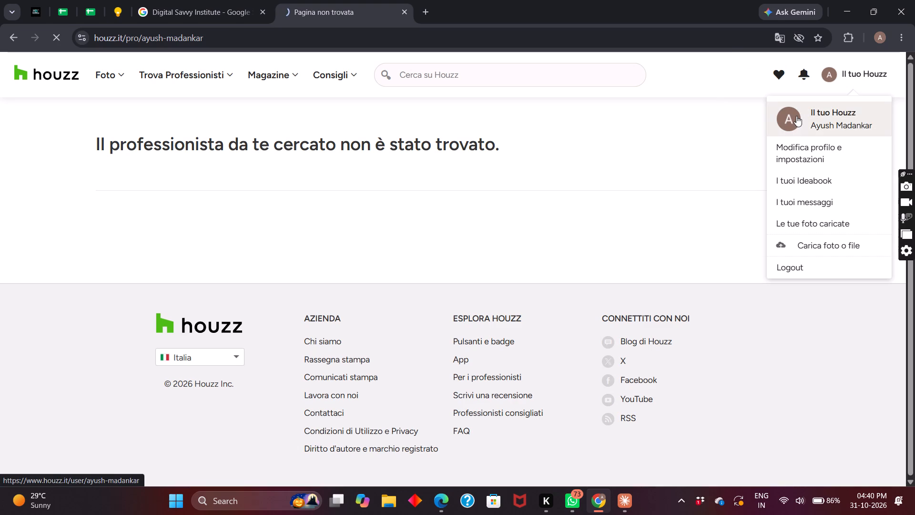
scroll(437, 272, up, 6)
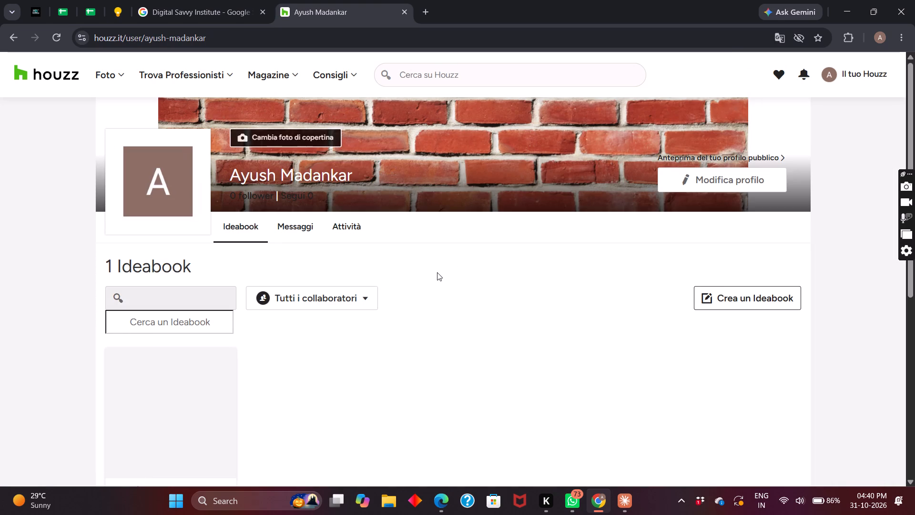
scroll(437, 272, down, 8)
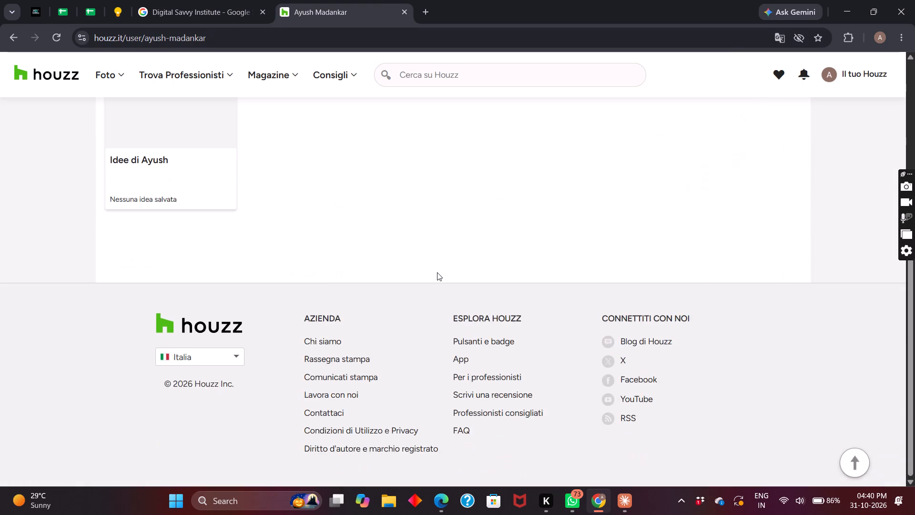
scroll(437, 272, up, 6)
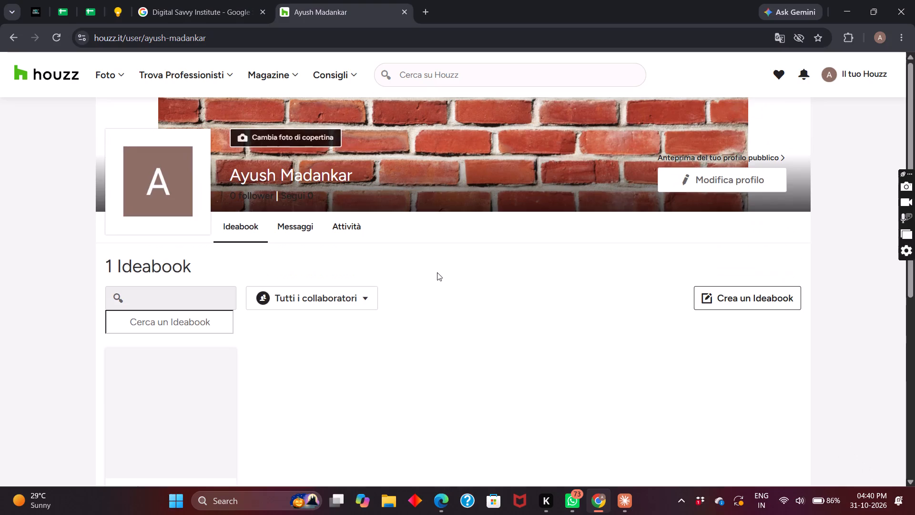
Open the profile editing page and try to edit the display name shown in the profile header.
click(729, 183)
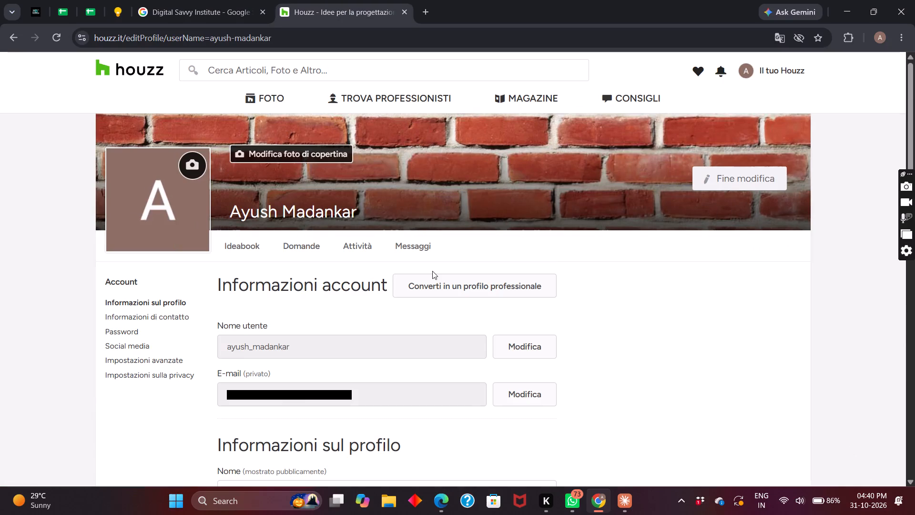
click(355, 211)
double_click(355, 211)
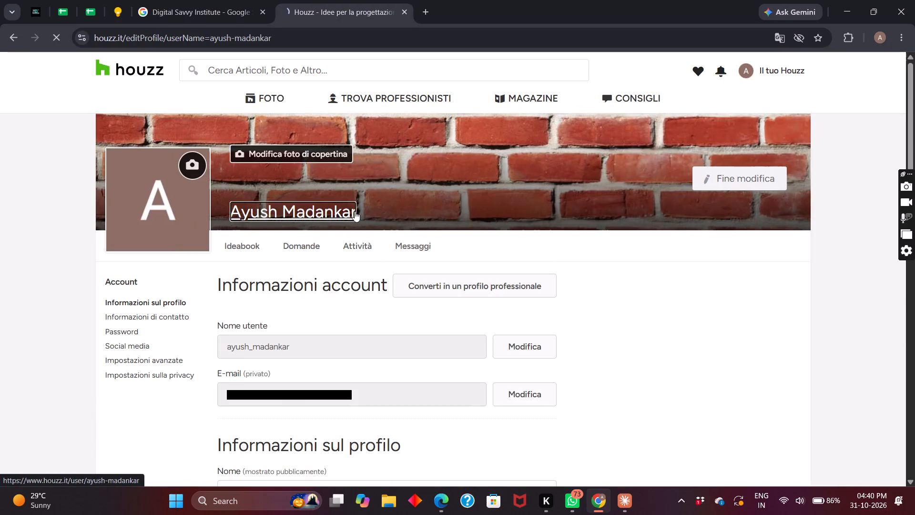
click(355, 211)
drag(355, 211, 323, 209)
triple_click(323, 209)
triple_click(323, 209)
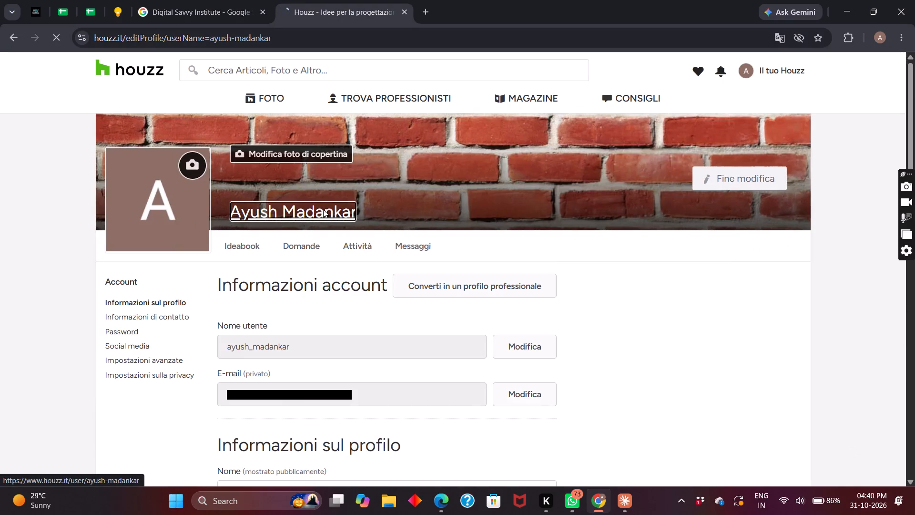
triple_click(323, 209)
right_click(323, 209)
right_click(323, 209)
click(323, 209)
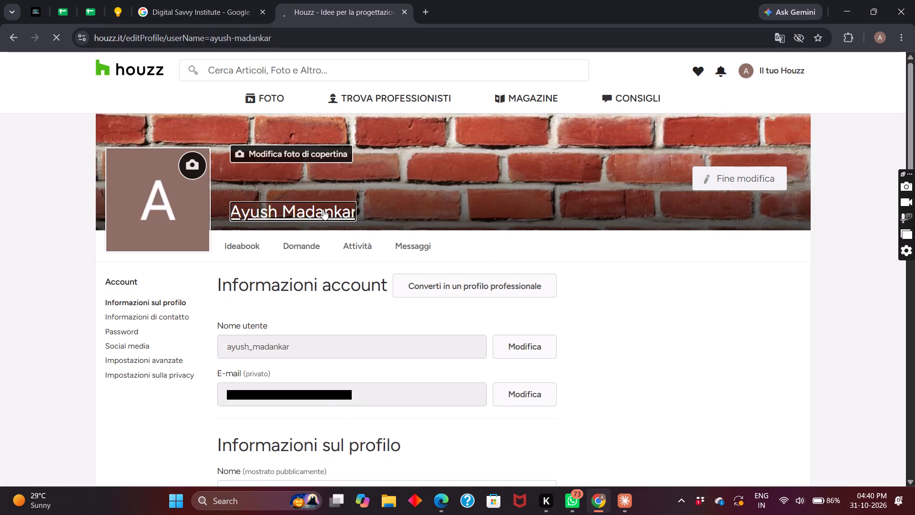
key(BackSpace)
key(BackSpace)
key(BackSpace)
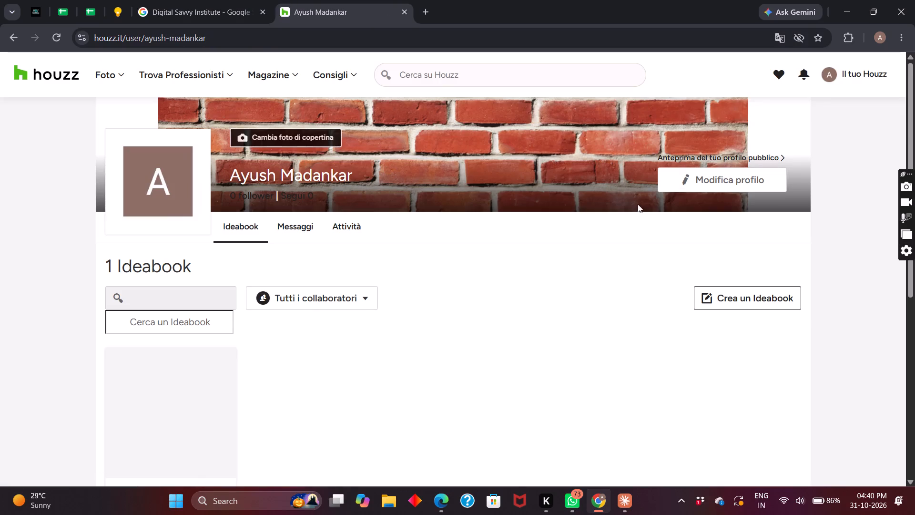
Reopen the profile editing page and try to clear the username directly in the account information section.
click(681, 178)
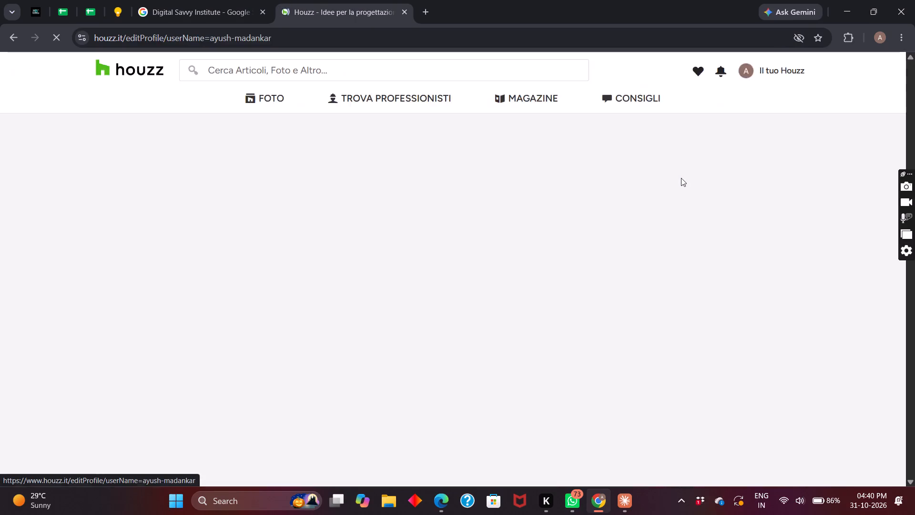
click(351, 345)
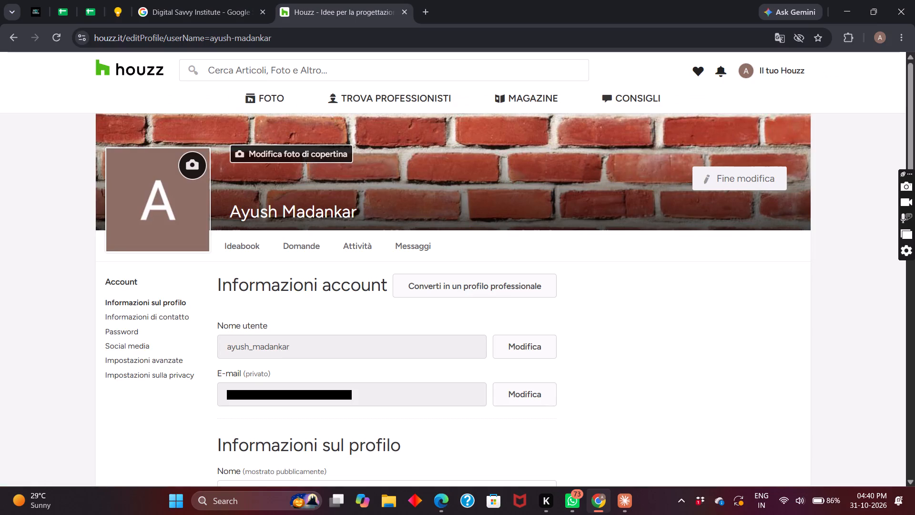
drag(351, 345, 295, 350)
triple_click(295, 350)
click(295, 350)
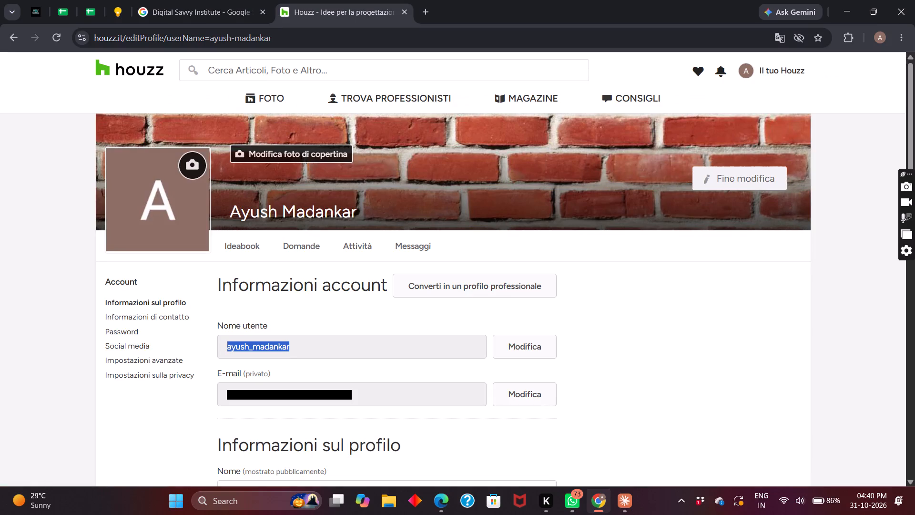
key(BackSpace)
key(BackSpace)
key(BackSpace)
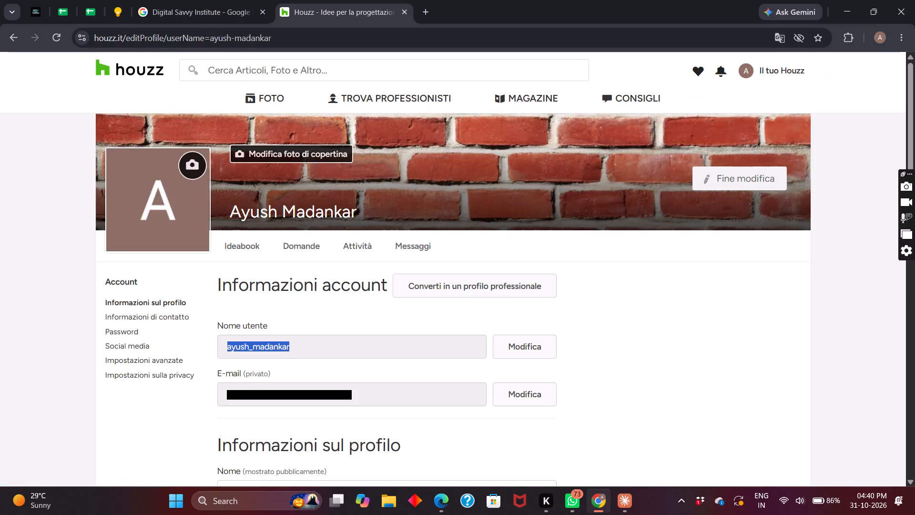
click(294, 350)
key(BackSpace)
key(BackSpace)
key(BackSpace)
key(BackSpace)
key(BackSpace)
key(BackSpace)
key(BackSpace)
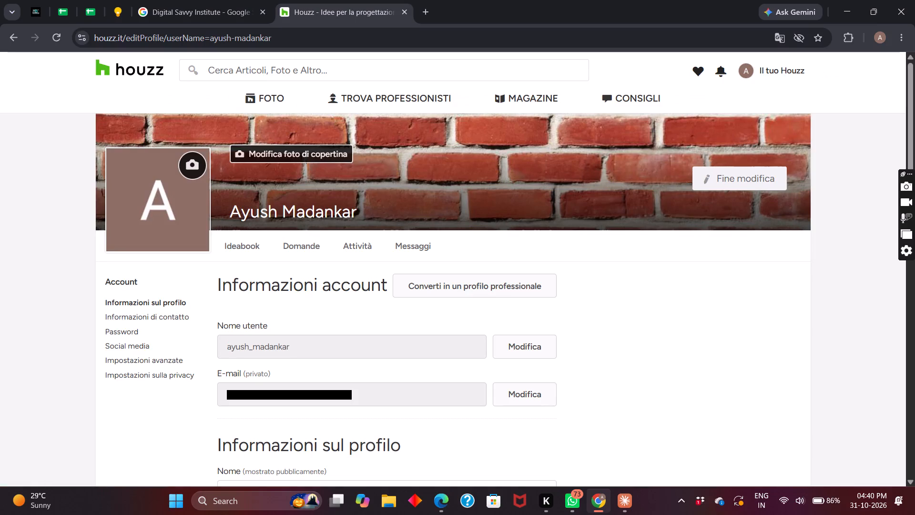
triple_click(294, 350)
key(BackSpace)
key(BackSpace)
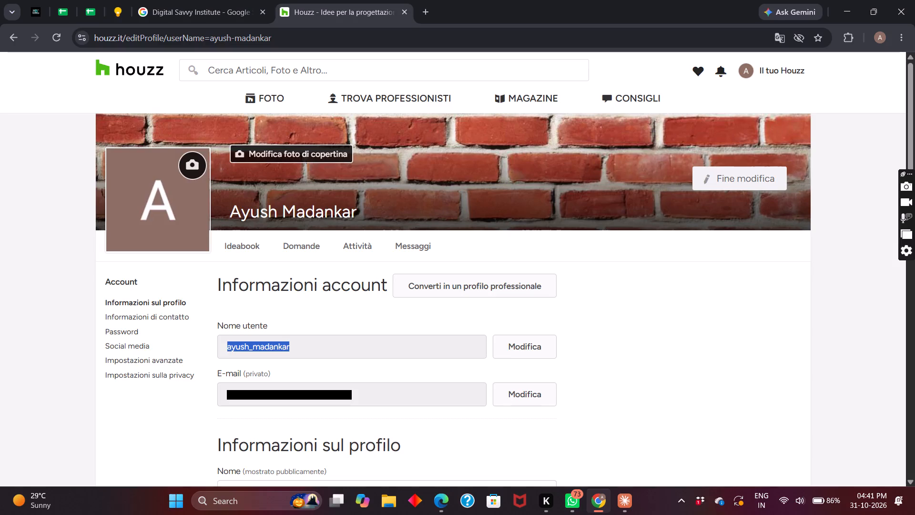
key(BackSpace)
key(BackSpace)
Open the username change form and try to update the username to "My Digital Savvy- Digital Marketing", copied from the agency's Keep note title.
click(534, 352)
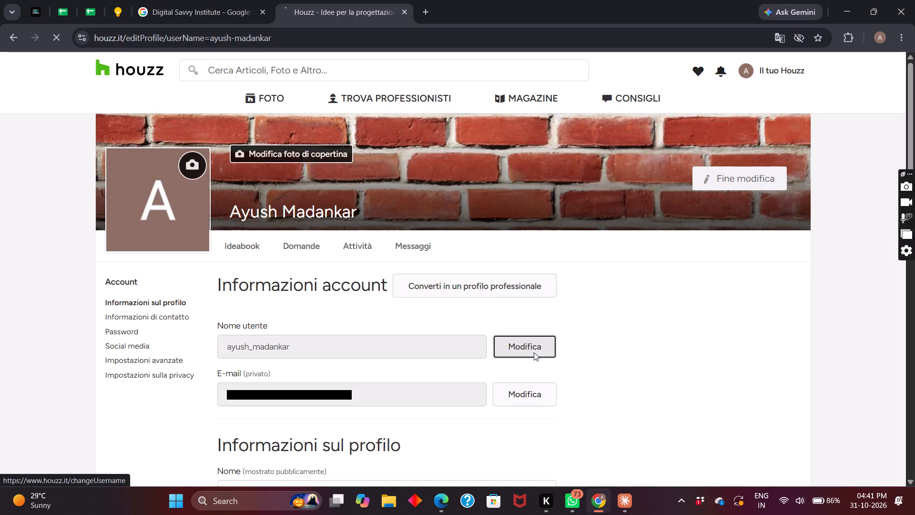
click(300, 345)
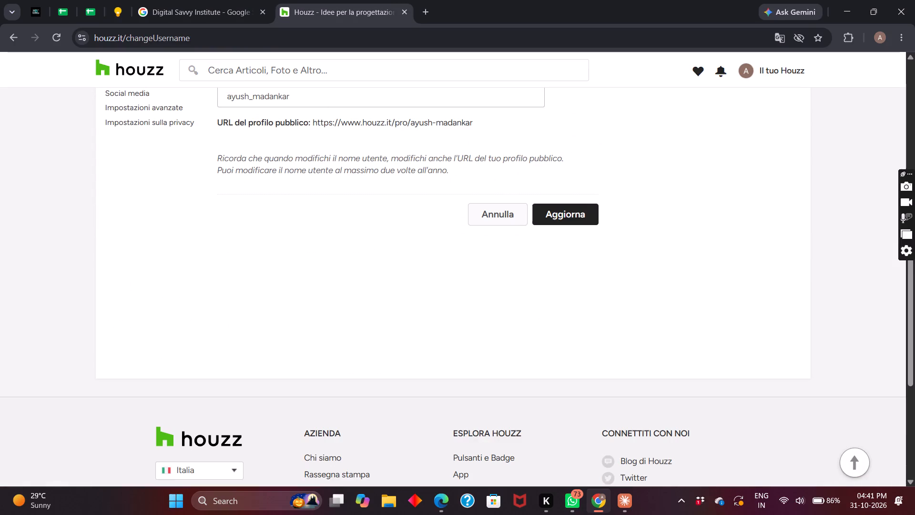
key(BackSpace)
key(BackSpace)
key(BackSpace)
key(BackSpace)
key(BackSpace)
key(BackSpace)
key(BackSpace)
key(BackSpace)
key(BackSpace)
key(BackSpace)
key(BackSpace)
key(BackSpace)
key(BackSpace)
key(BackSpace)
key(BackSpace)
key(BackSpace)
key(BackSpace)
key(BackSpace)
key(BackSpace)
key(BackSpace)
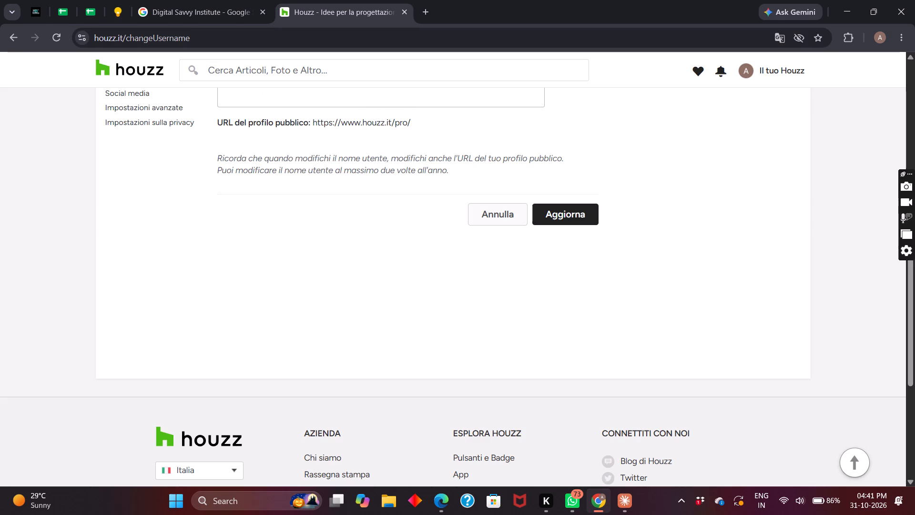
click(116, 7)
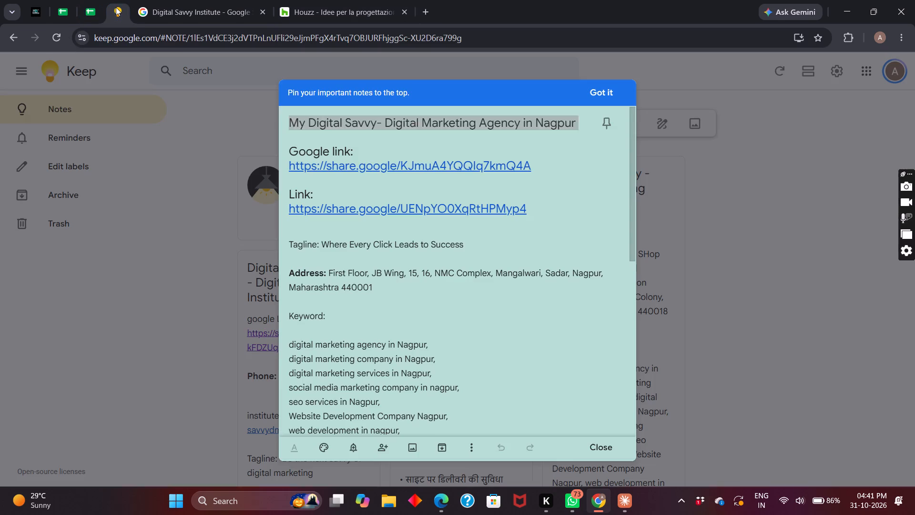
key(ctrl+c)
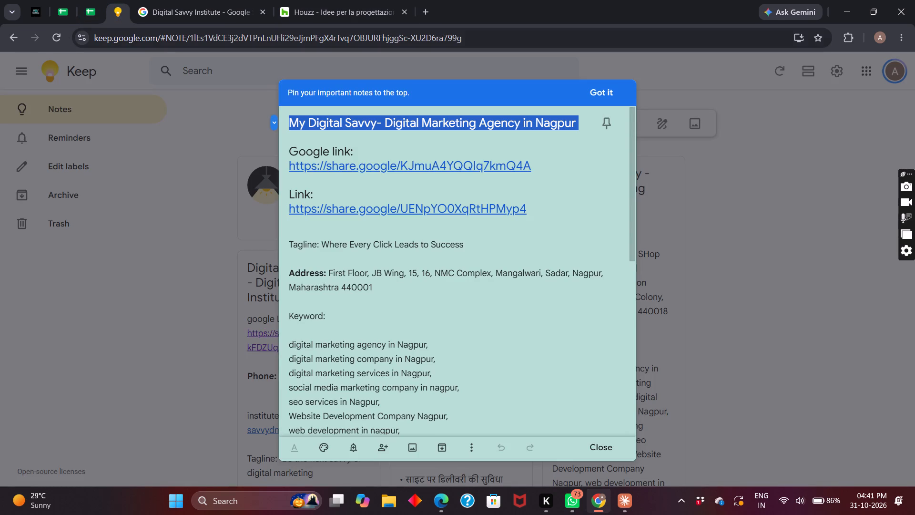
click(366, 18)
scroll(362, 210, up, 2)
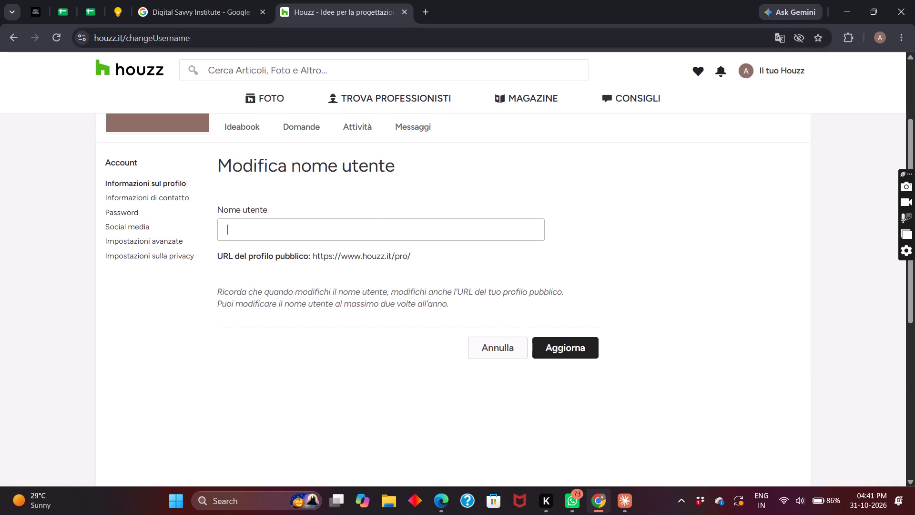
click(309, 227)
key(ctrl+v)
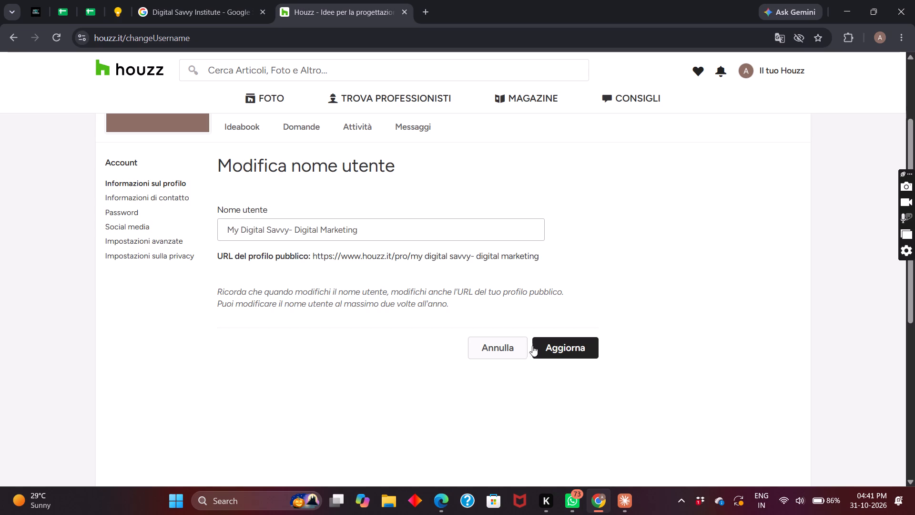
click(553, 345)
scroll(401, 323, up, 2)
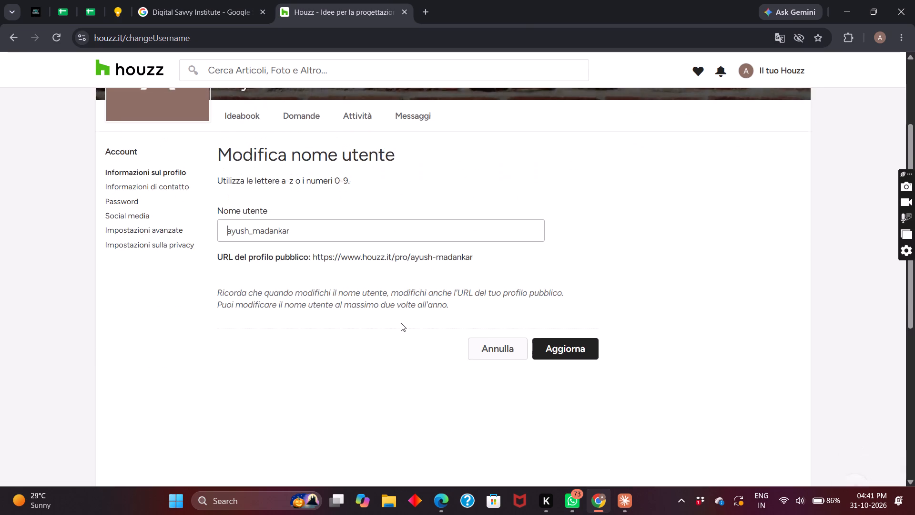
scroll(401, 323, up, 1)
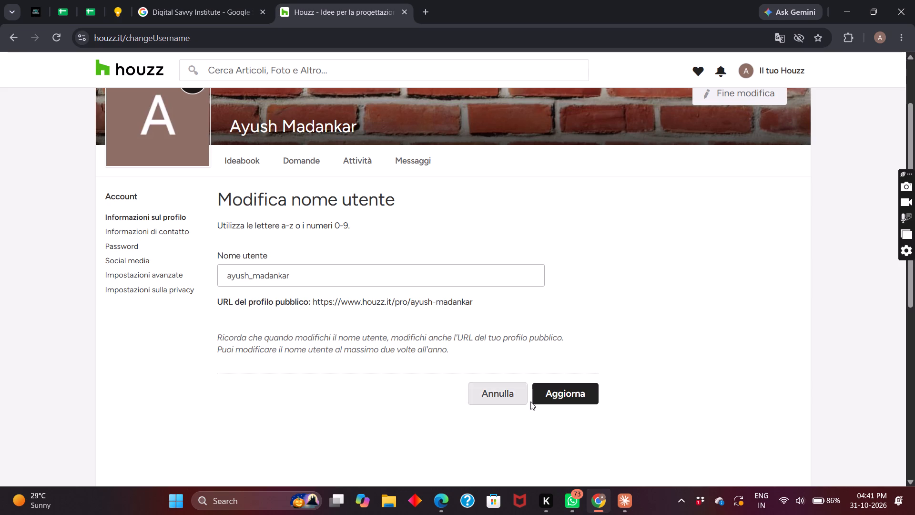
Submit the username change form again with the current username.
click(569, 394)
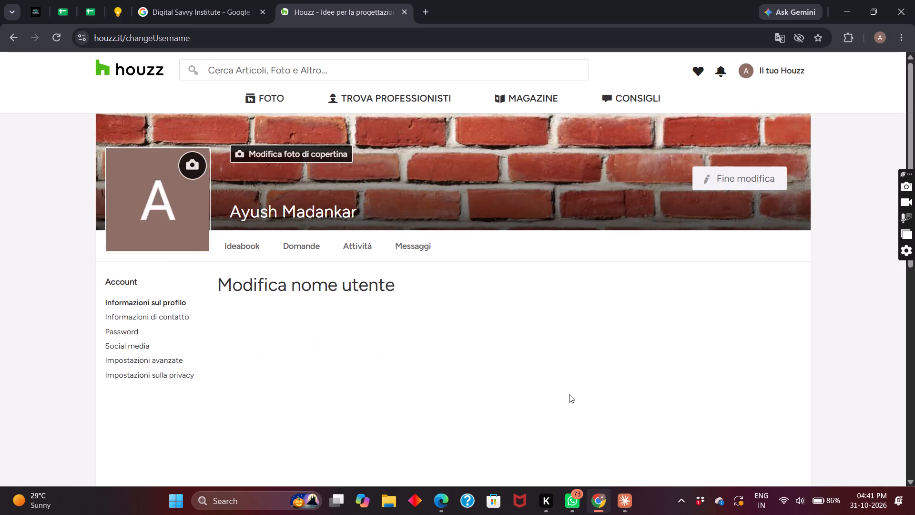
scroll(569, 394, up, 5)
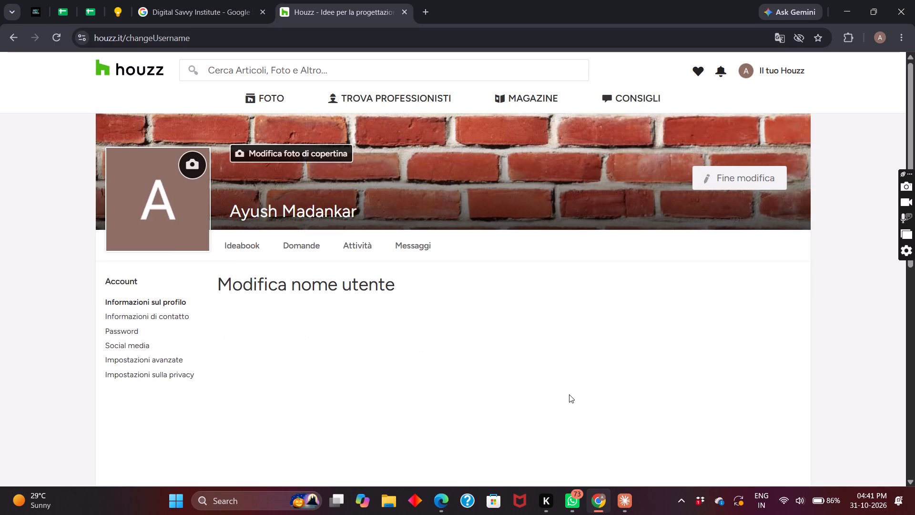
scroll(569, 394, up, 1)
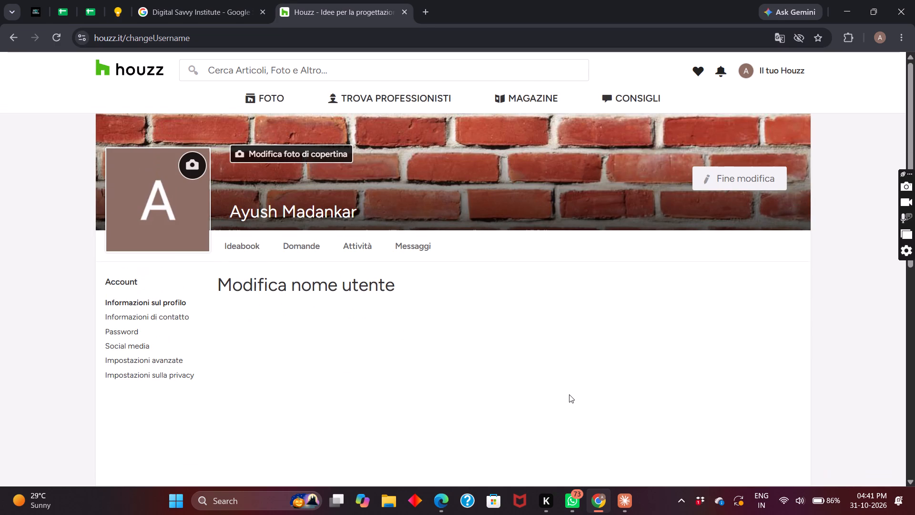
Return to the account's profile page and reopen its profile editing page.
click(321, 212)
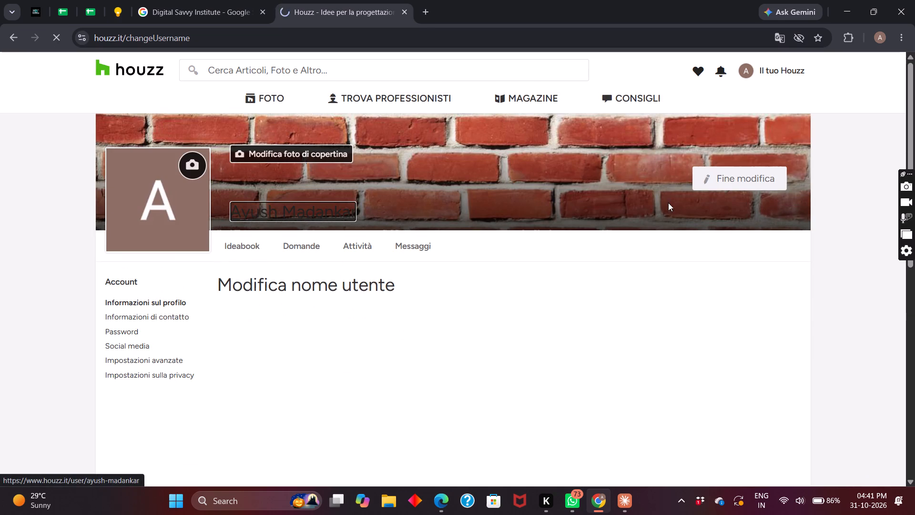
click(722, 183)
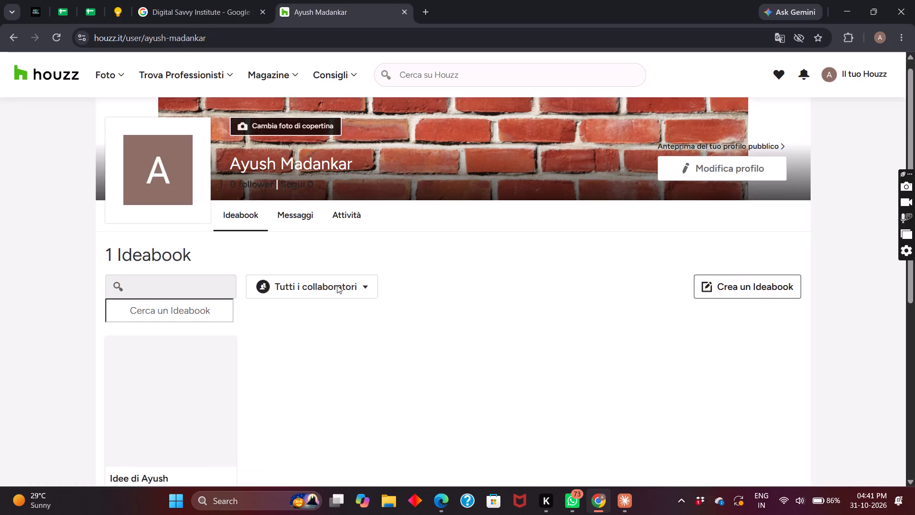
click(745, 183)
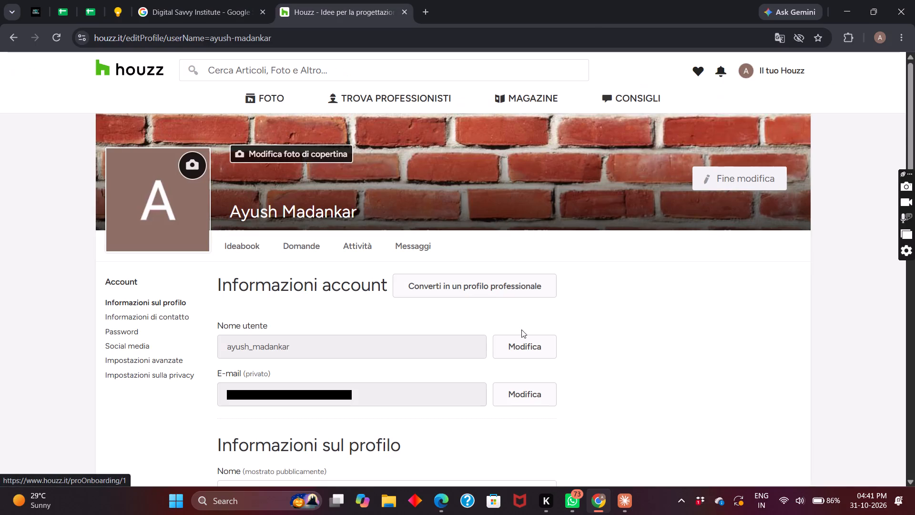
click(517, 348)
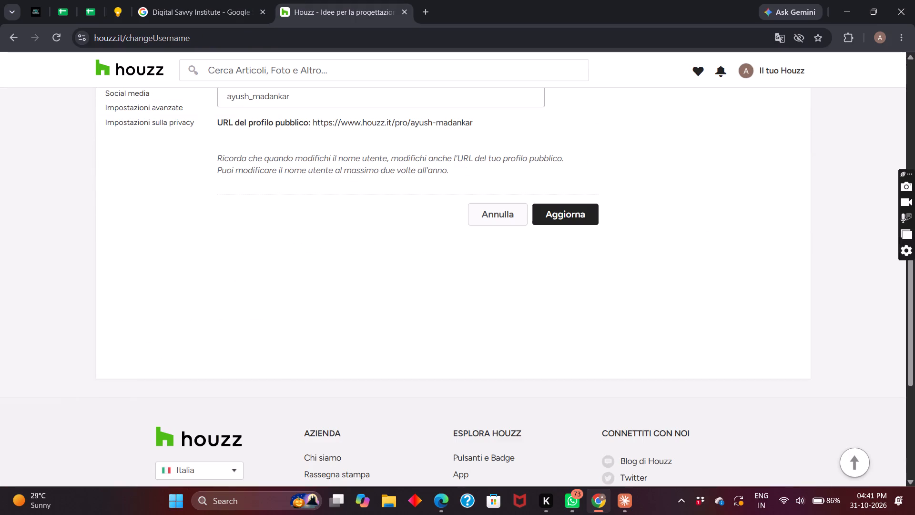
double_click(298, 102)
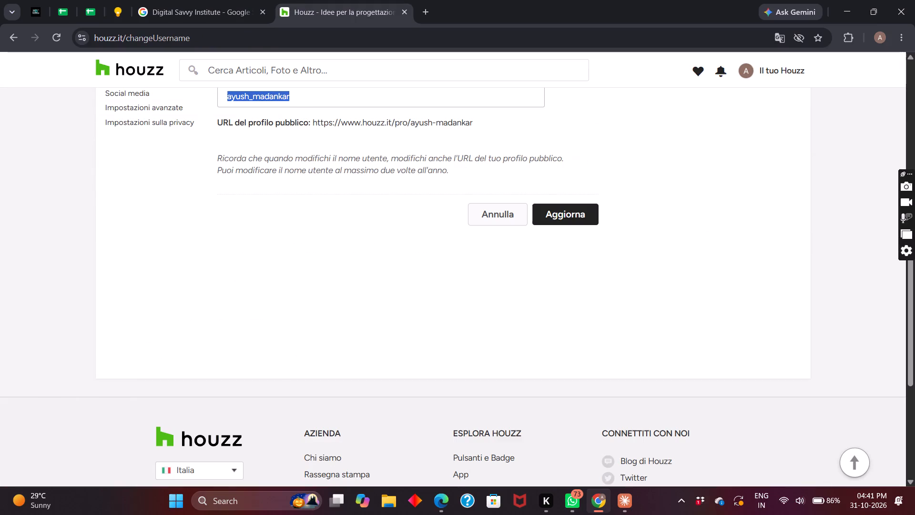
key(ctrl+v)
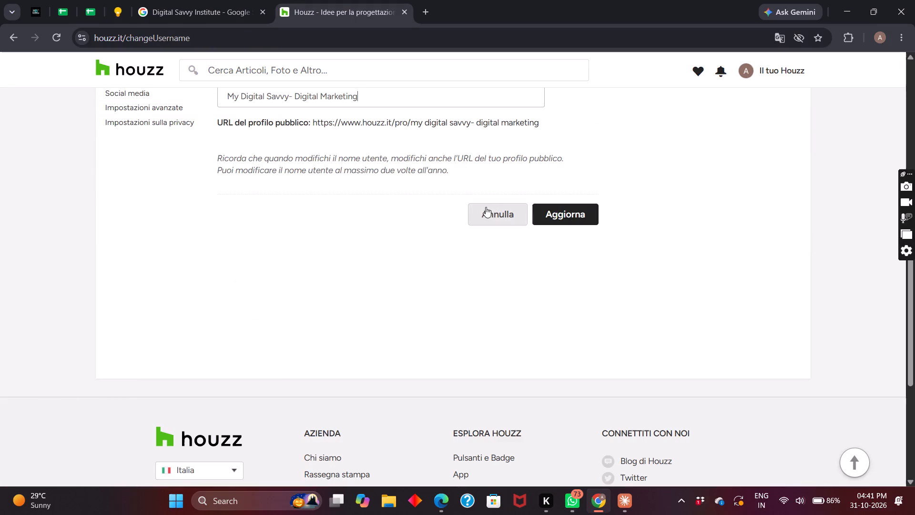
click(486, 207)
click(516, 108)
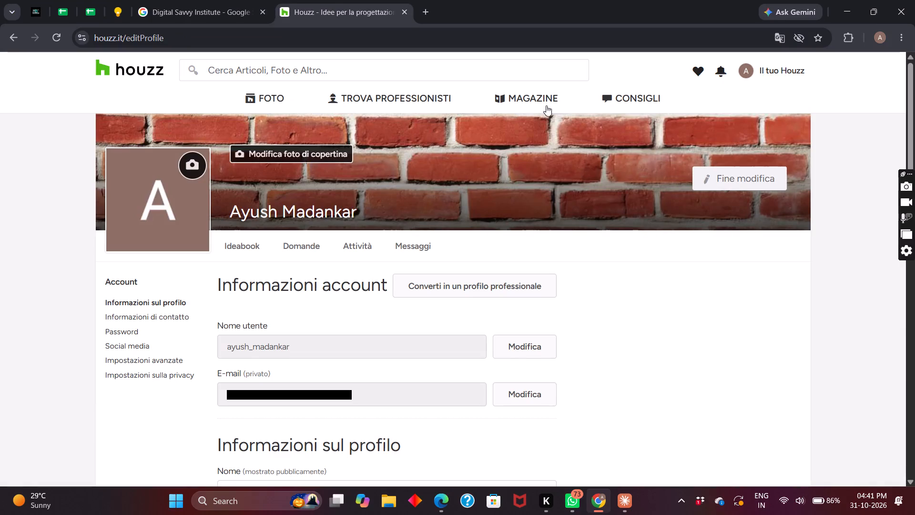
Close the Houzz profile editing page and return to the New Backlink List with Domain Authority spreadsheet.
click(401, 10)
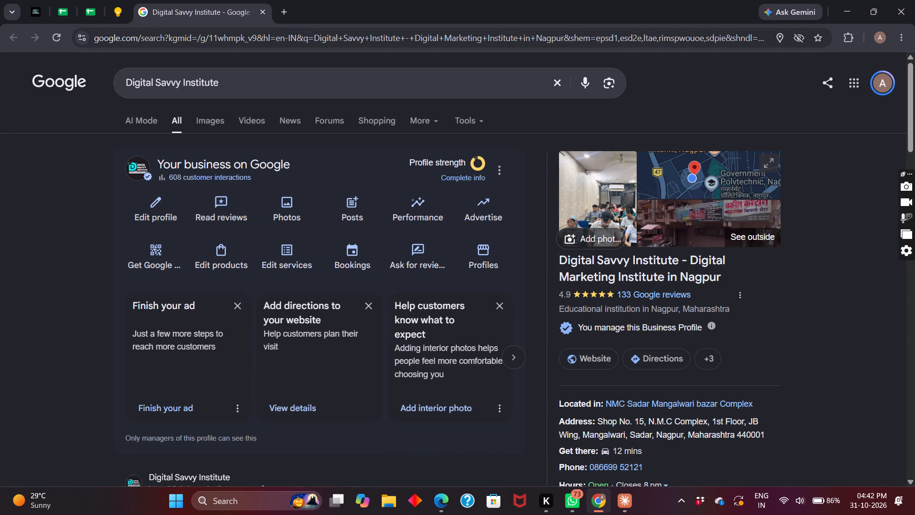
click(91, 8)
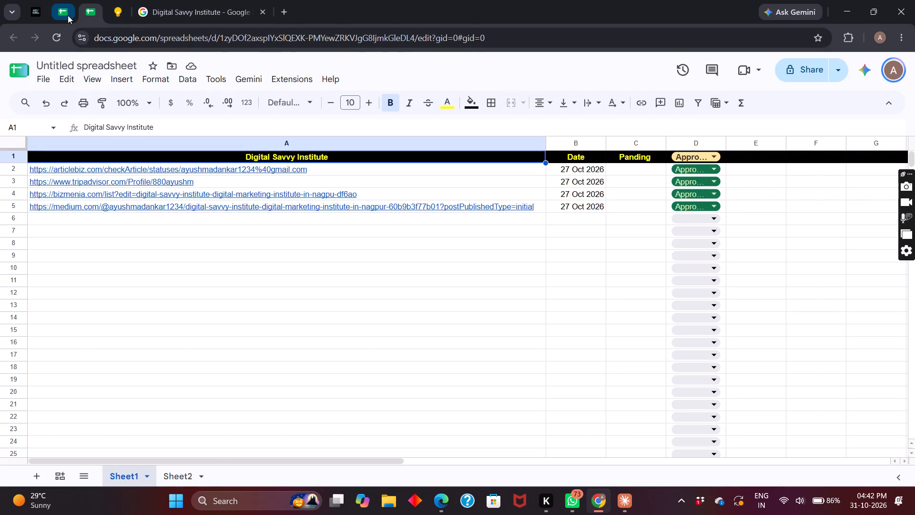
click(68, 15)
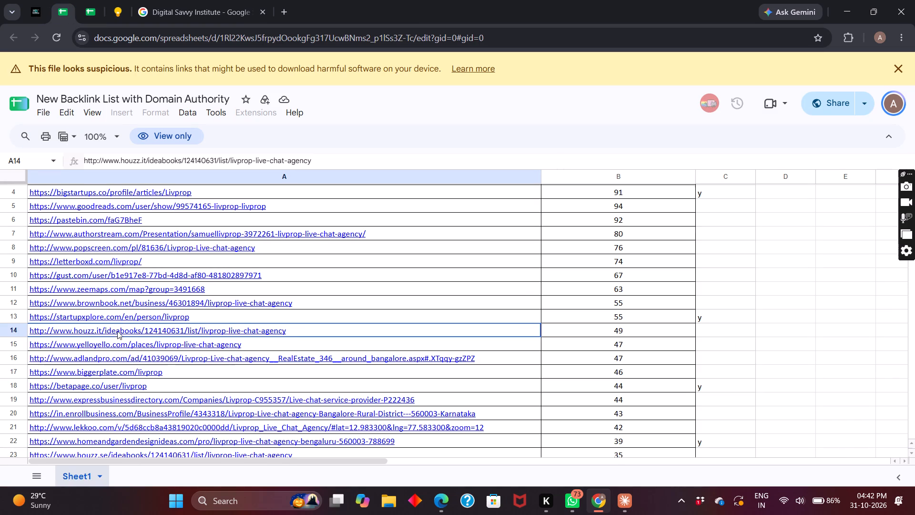
Copy the yelloyello.com link from row 15, check the site in a new tab with cookies accepted, and close it.
click(76, 343)
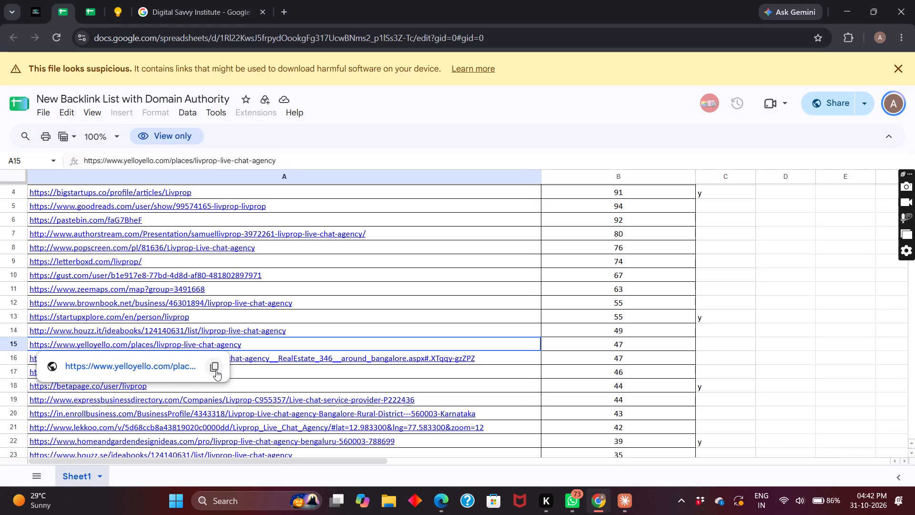
click(216, 370)
click(283, 13)
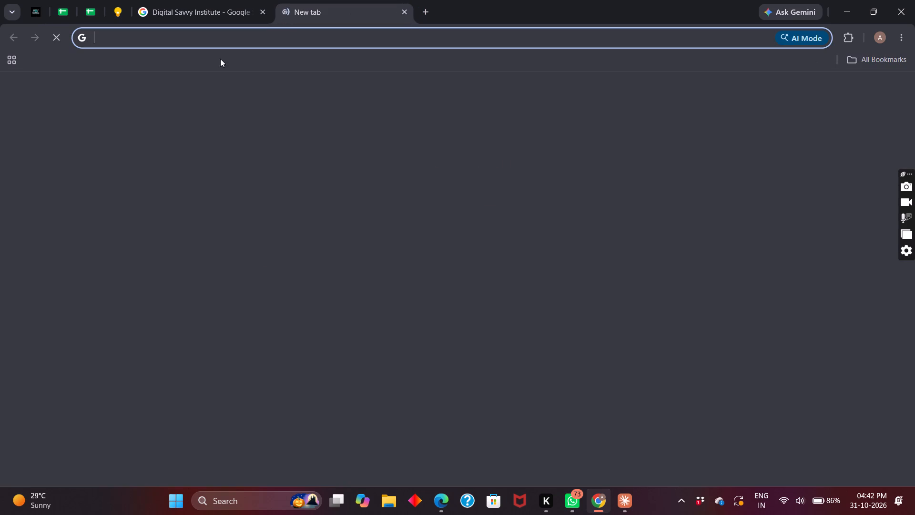
click(173, 42)
key(ctrl+v)
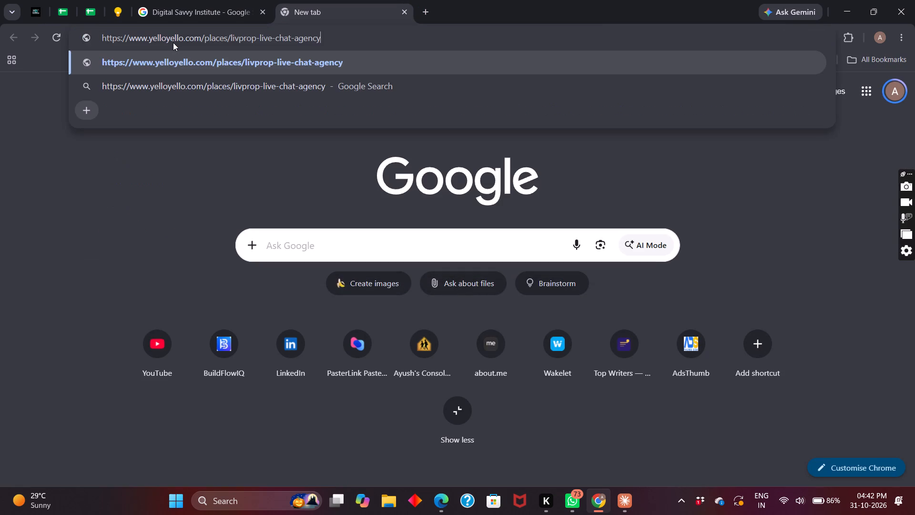
key(Return)
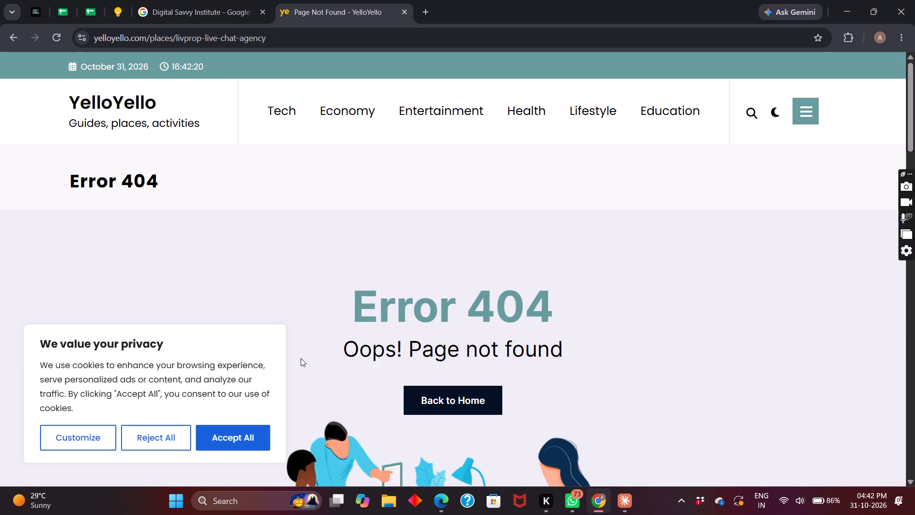
click(241, 442)
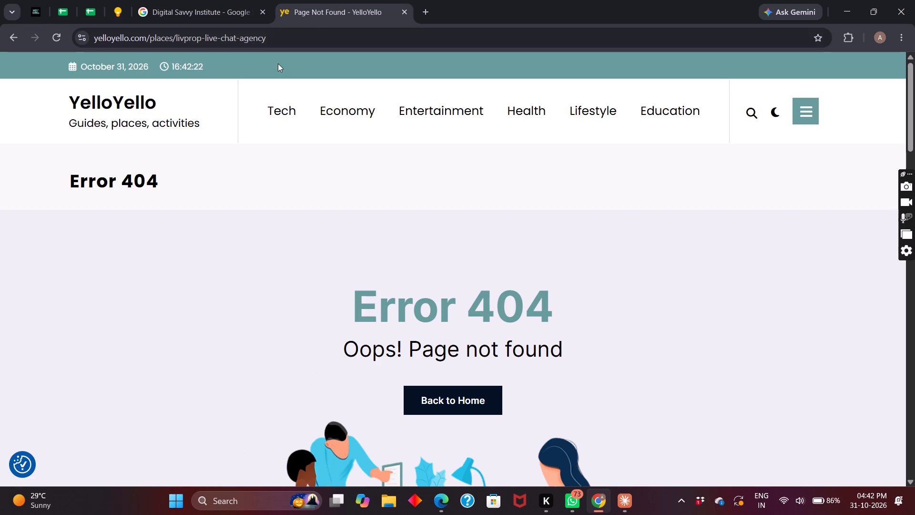
click(402, 12)
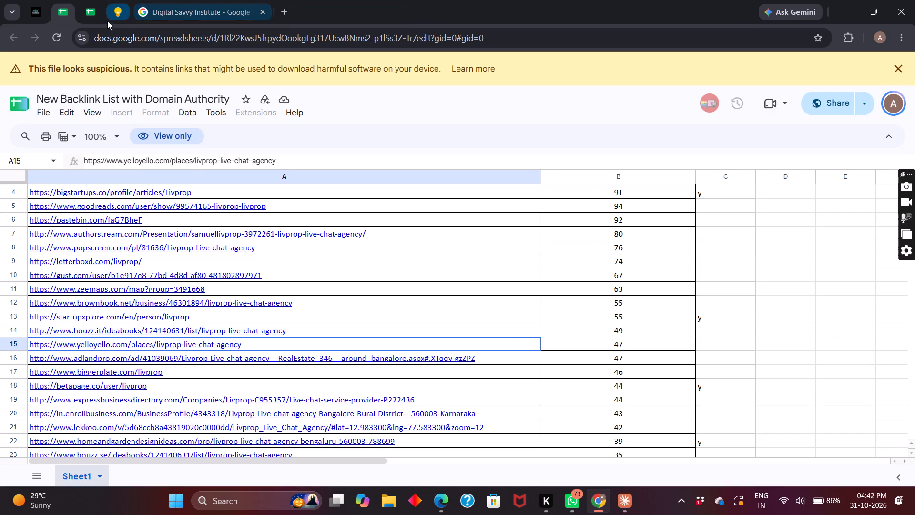
Copy the adlandpro.com link from row 16 of the backlink list, check it in a new tab, and close it.
click(96, 357)
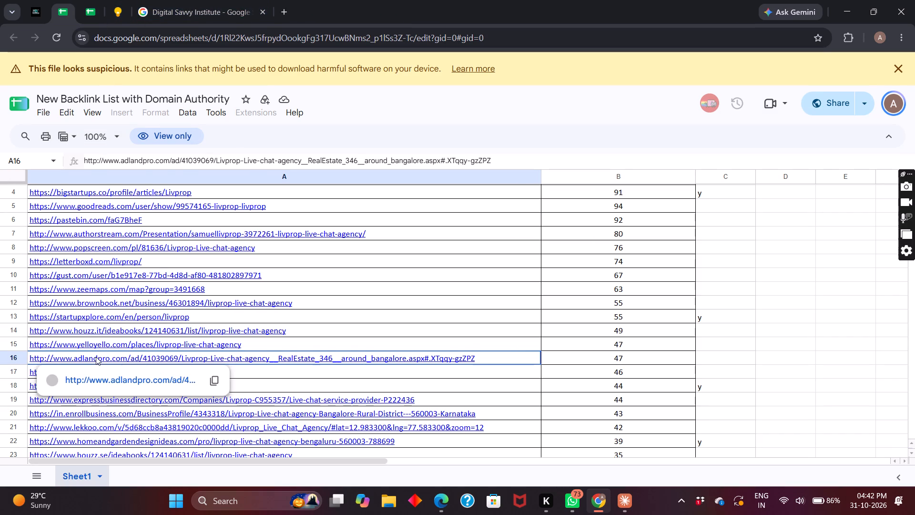
click(214, 383)
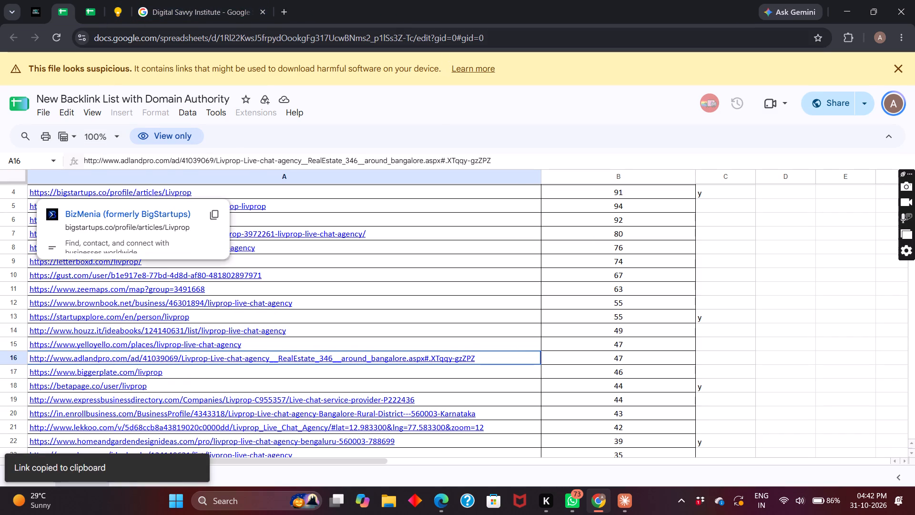
click(281, 16)
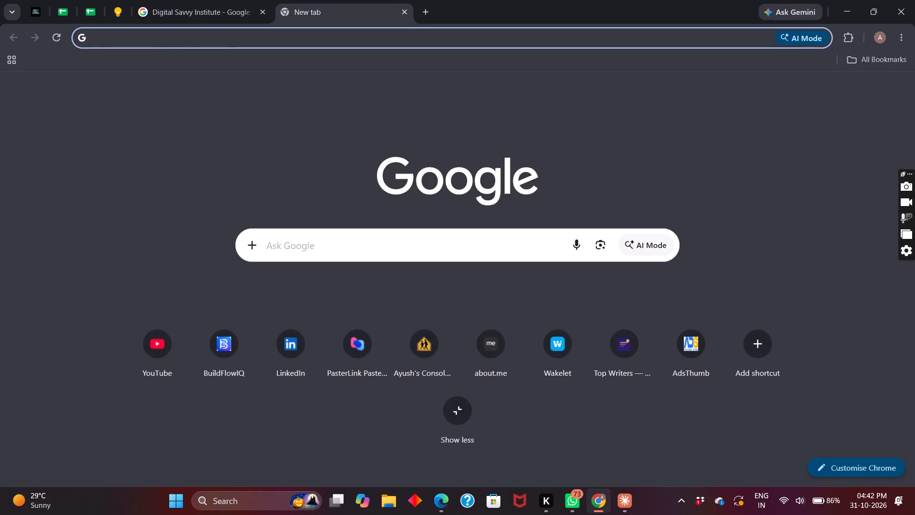
click(167, 38)
key(ctrl+v)
key(Return)
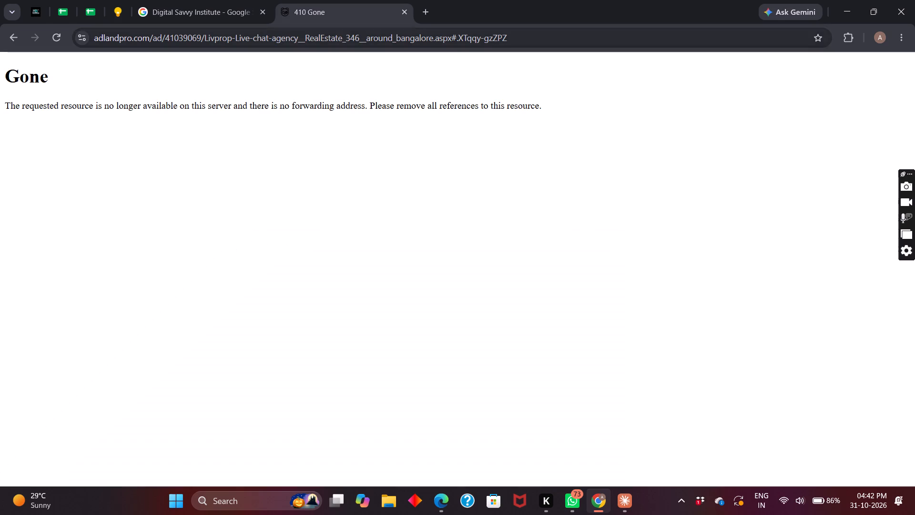
click(403, 13)
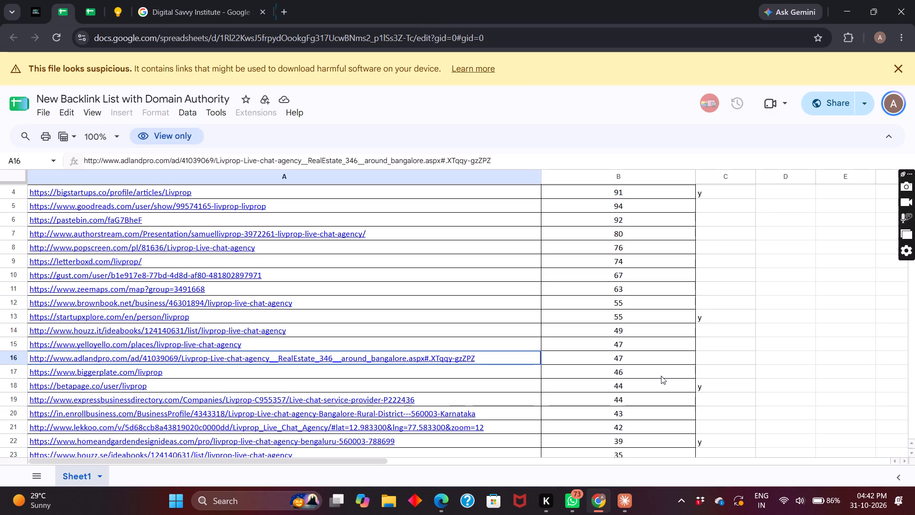
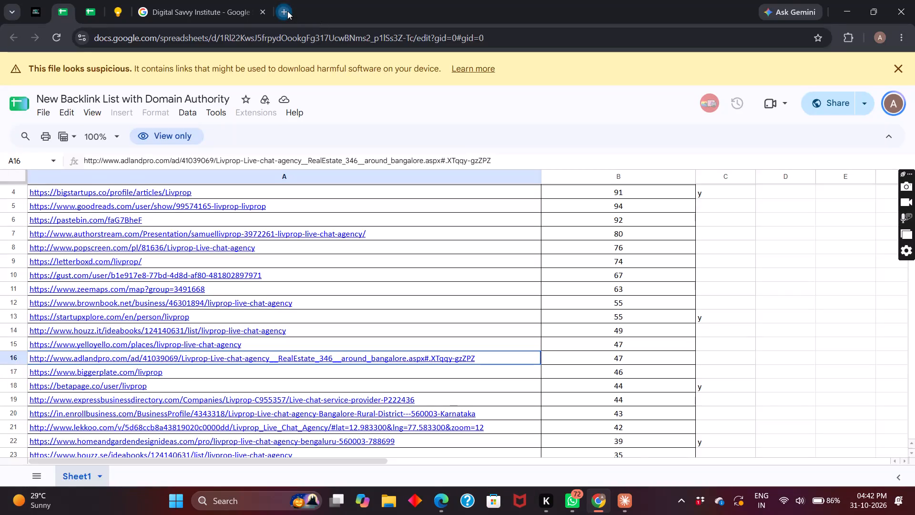
Open the copied diigo.com address in a new browser tab.
click(183, 42)
key(ctrl+v)
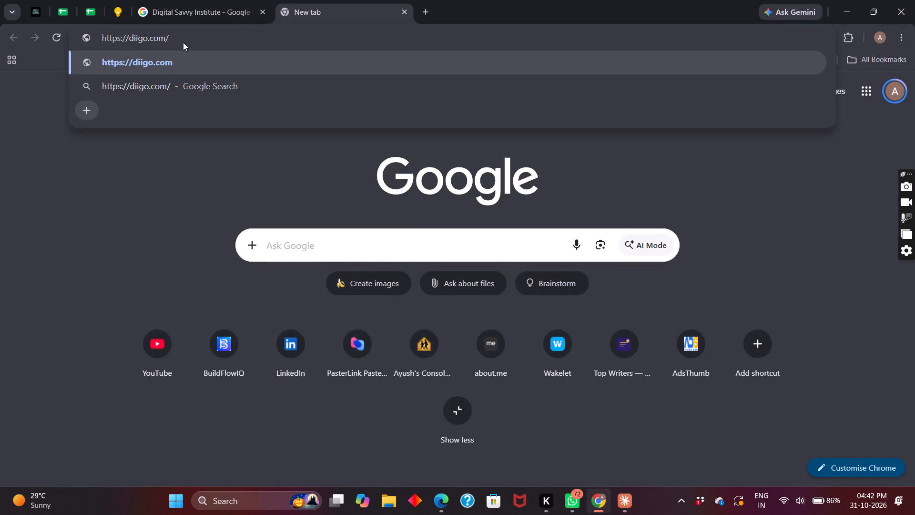
key(Return)
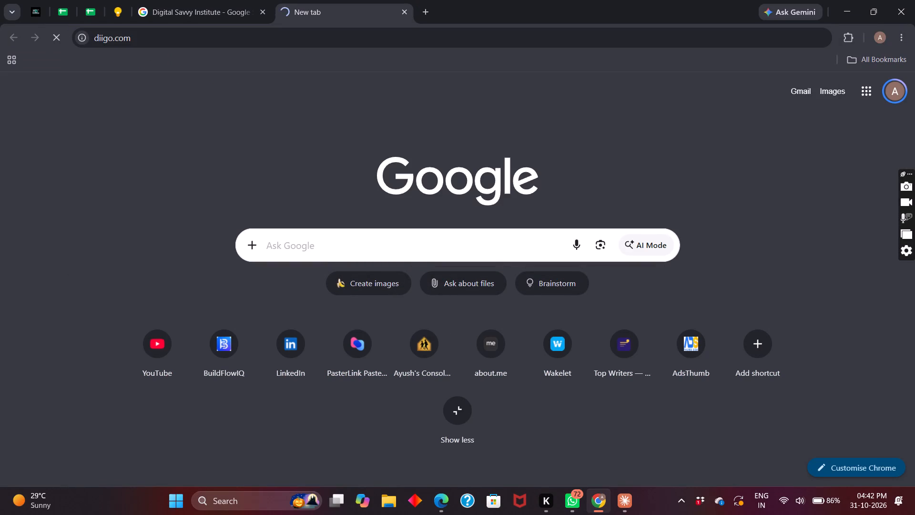
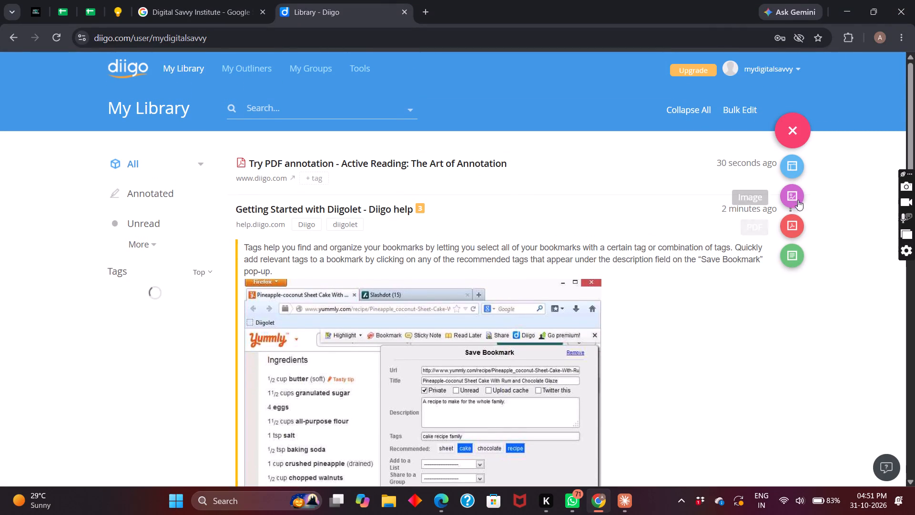
click(789, 164)
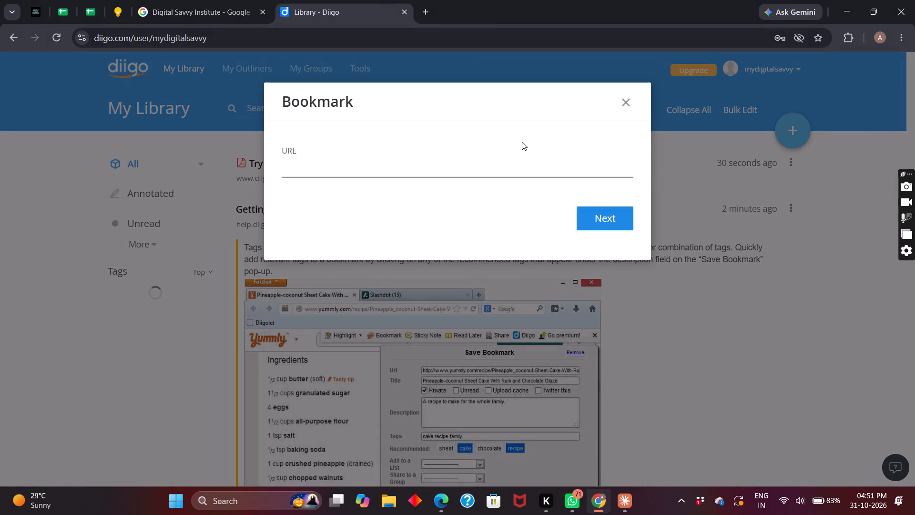
click(366, 171)
click(127, 16)
drag(335, 176, 335, 168)
double_click(335, 168)
double_click(335, 168)
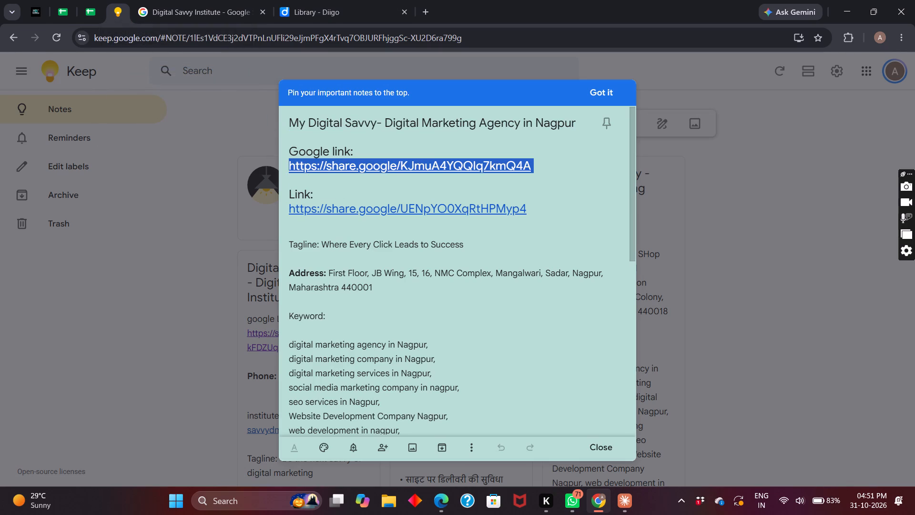
key(ctrl+c)
click(296, 0)
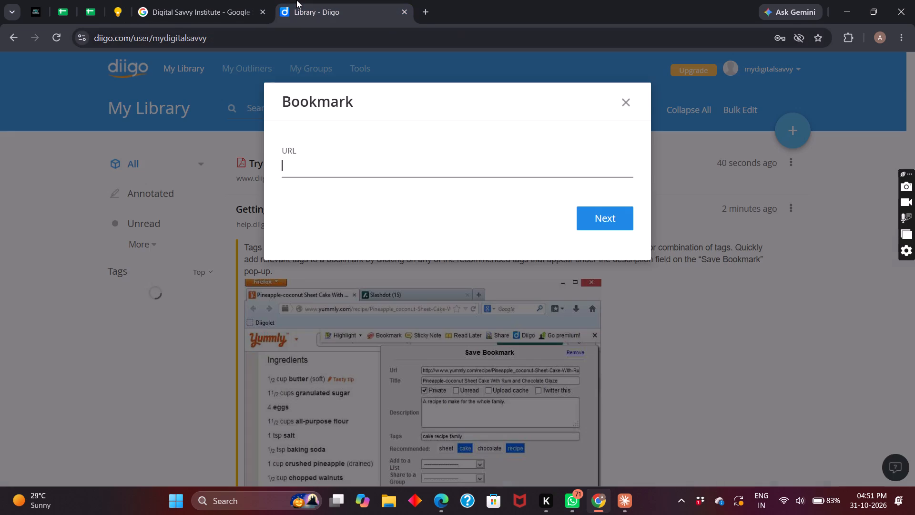
click(338, 168)
key(ctrl+v)
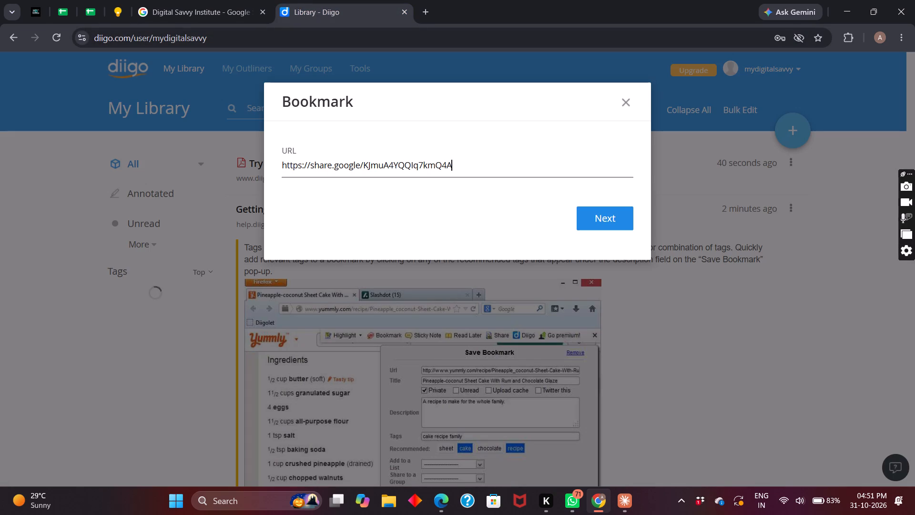
click(610, 219)
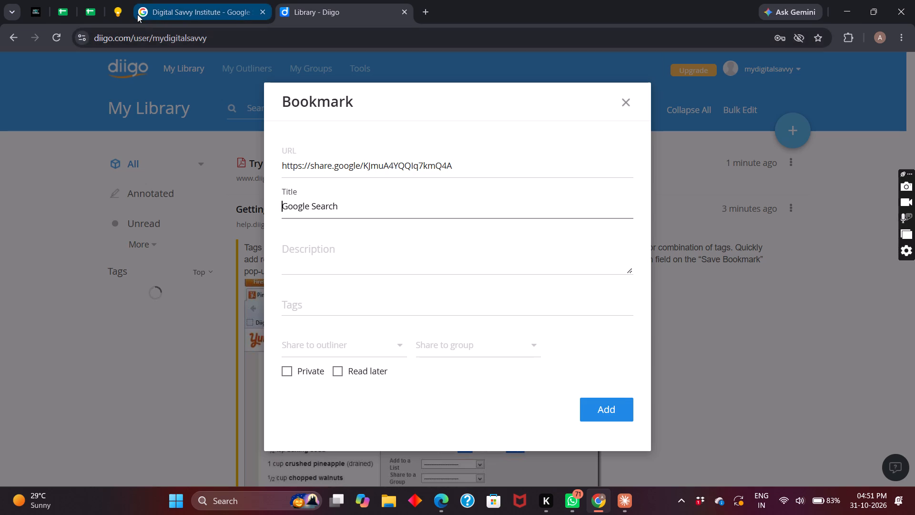
Replace the bookmark's title with the Keep note's heading, "My Digital Savvy- Digital Marketing Agency in Nagpur".
click(117, 10)
triple_click(356, 121)
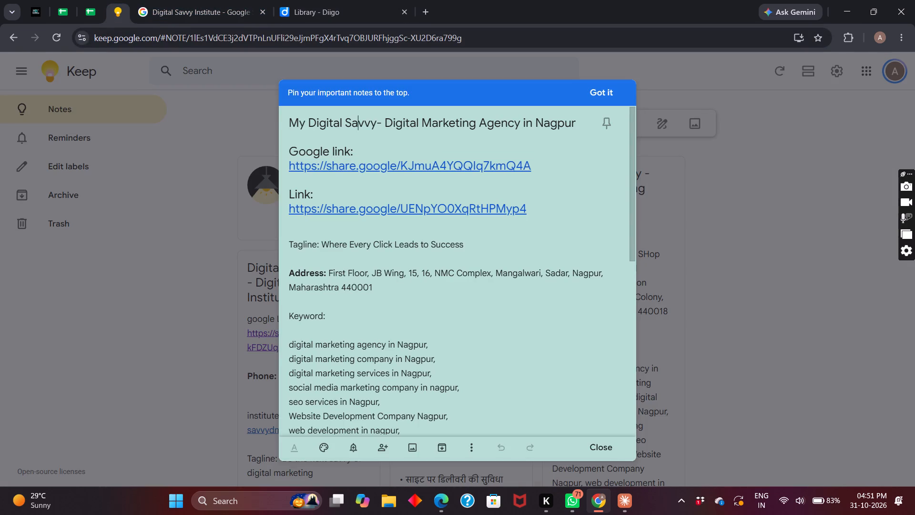
key(ctrl+c)
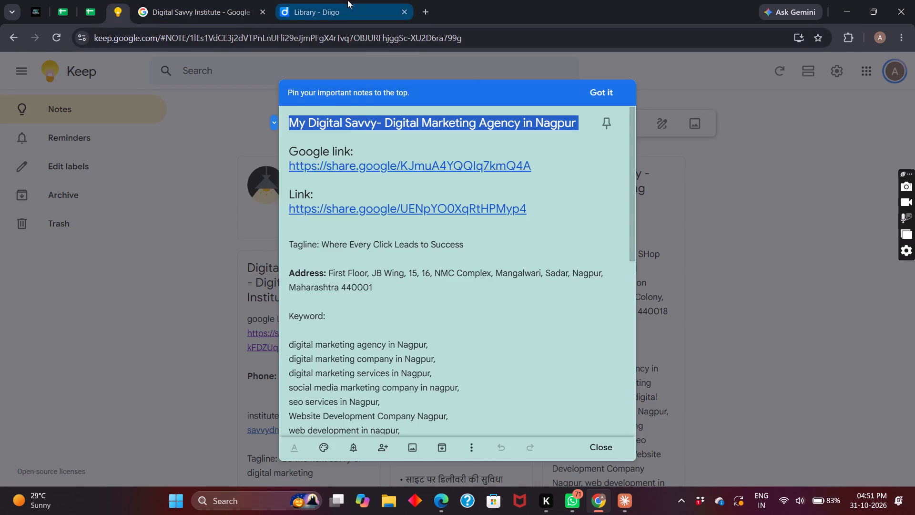
click(347, 0)
click(337, 206)
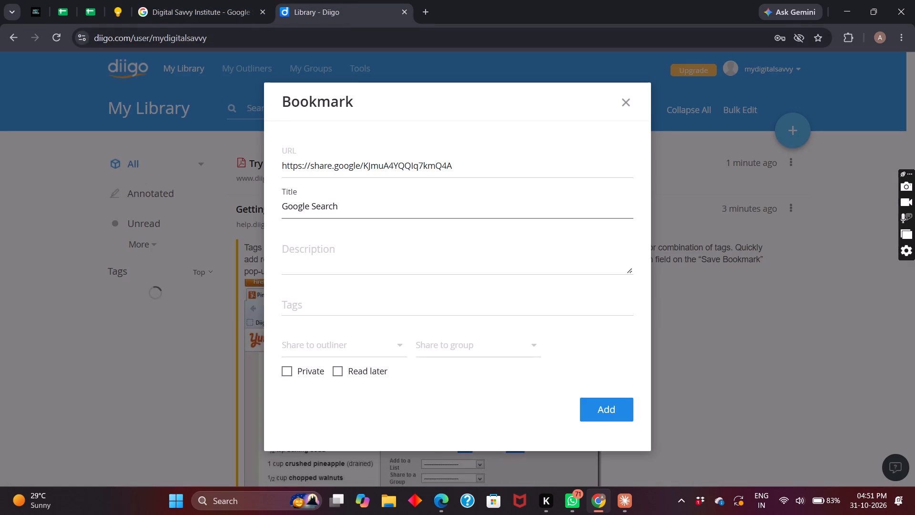
key(ctrl+v)
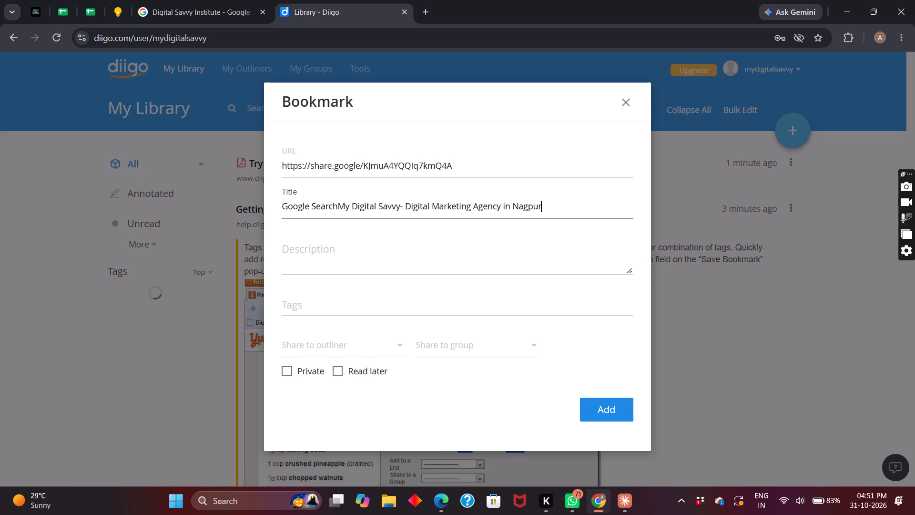
drag(335, 205, 231, 205)
key(BackSpace)
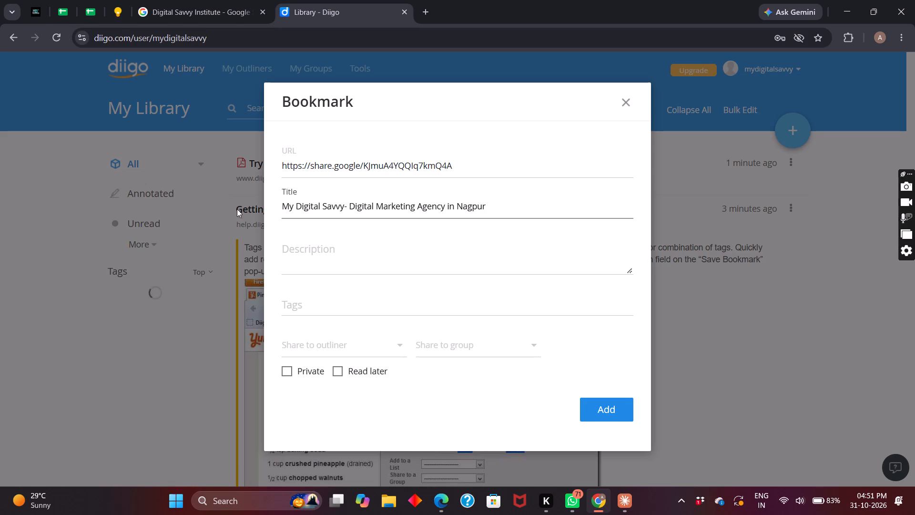
Fill the bookmark's description with the My Digital Savvy description paragraph copied from the Keep note, without trailing blank space.
click(312, 269)
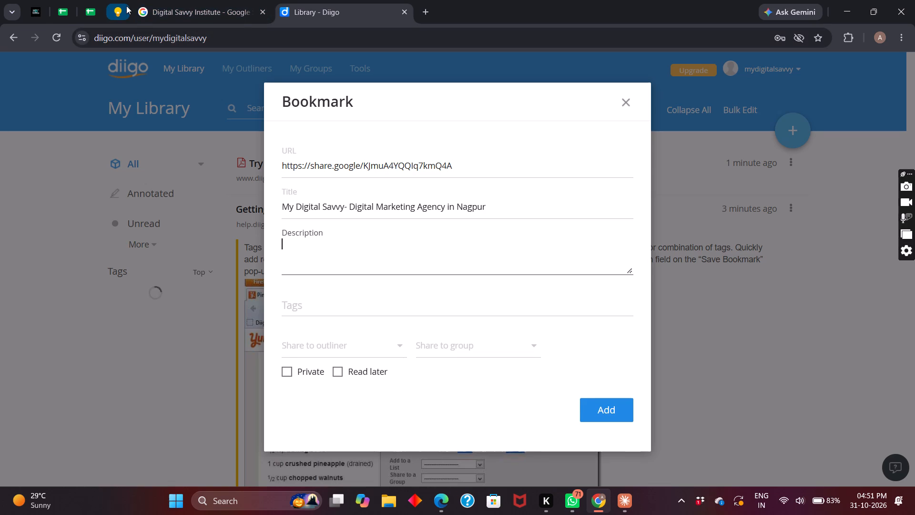
click(126, 6)
scroll(355, 286, down, 3)
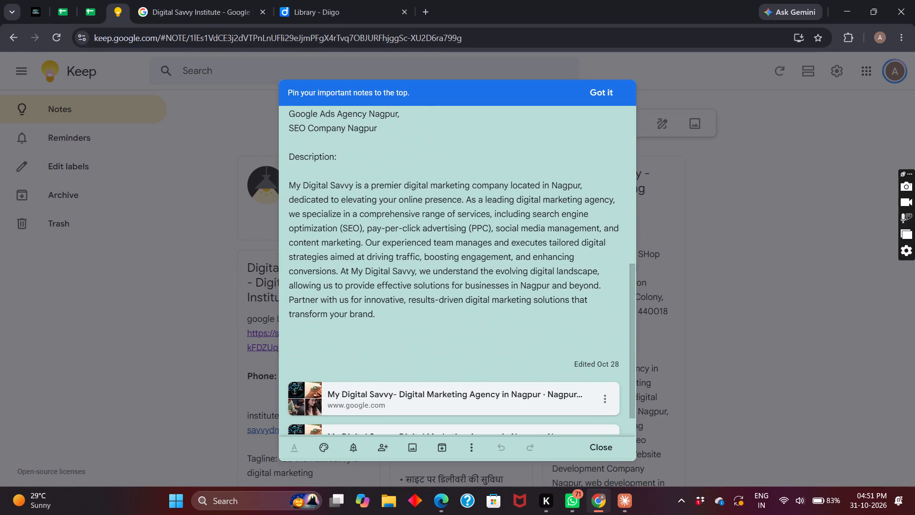
drag(287, 184, 384, 330)
key(ctrl+c)
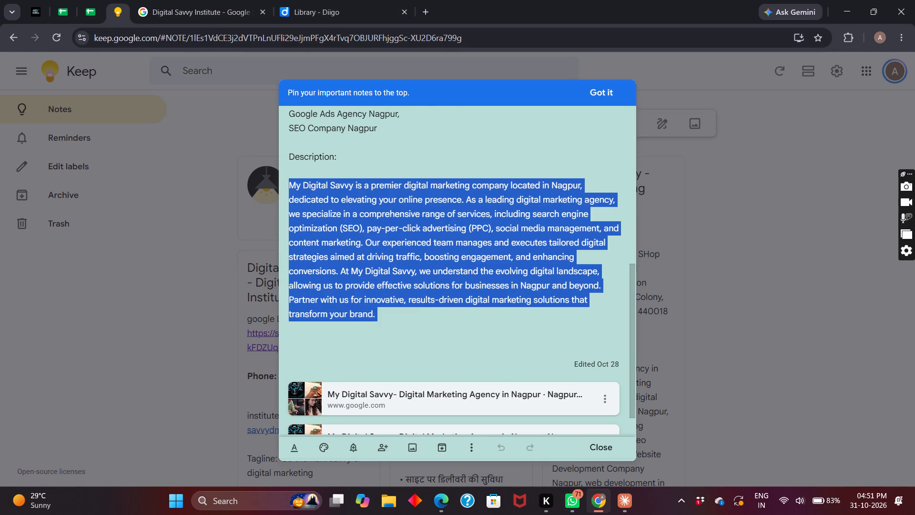
click(333, 1)
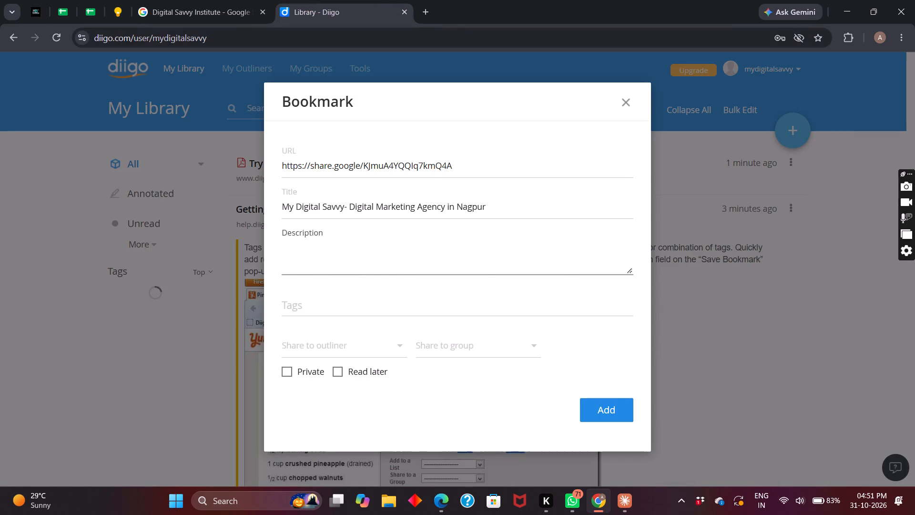
click(295, 258)
key(ctrl+v)
scroll(295, 258, down, 1)
key(BackSpace)
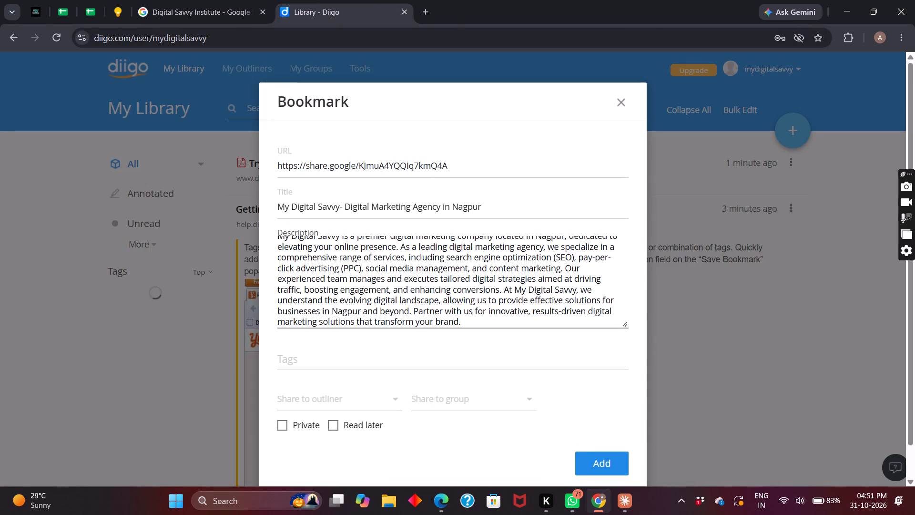
key(BackSpace)
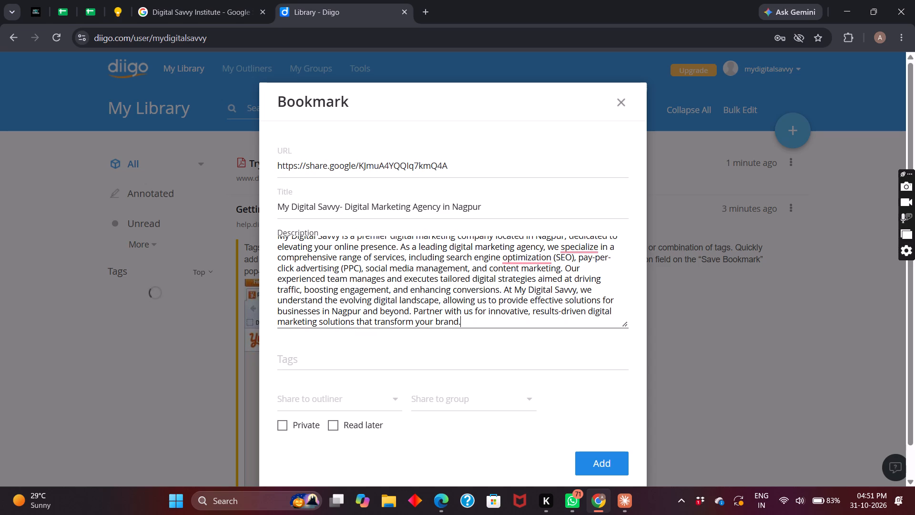
scroll(295, 258, up, 2)
scroll(335, 276, up, 3)
scroll(335, 276, down, 1)
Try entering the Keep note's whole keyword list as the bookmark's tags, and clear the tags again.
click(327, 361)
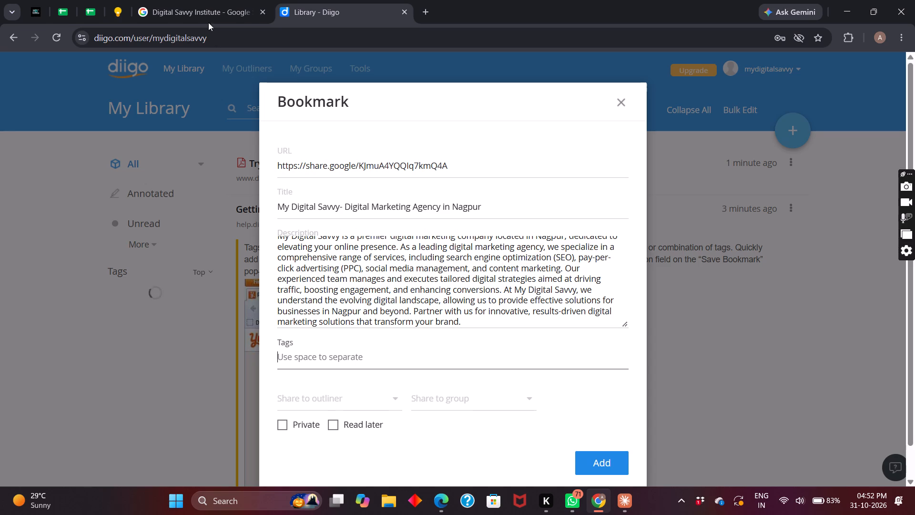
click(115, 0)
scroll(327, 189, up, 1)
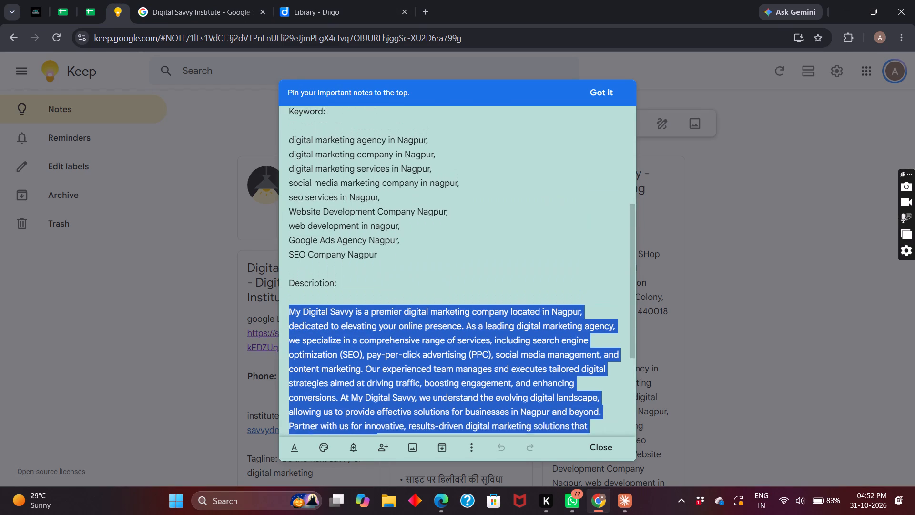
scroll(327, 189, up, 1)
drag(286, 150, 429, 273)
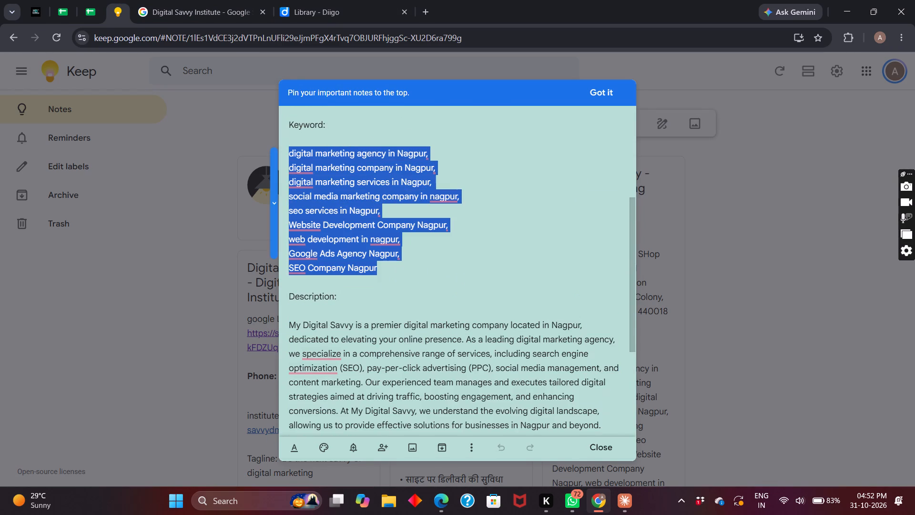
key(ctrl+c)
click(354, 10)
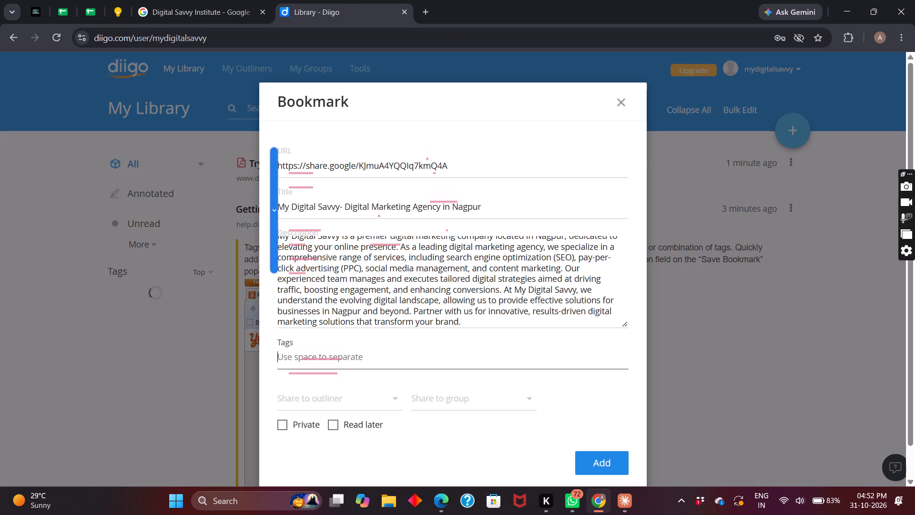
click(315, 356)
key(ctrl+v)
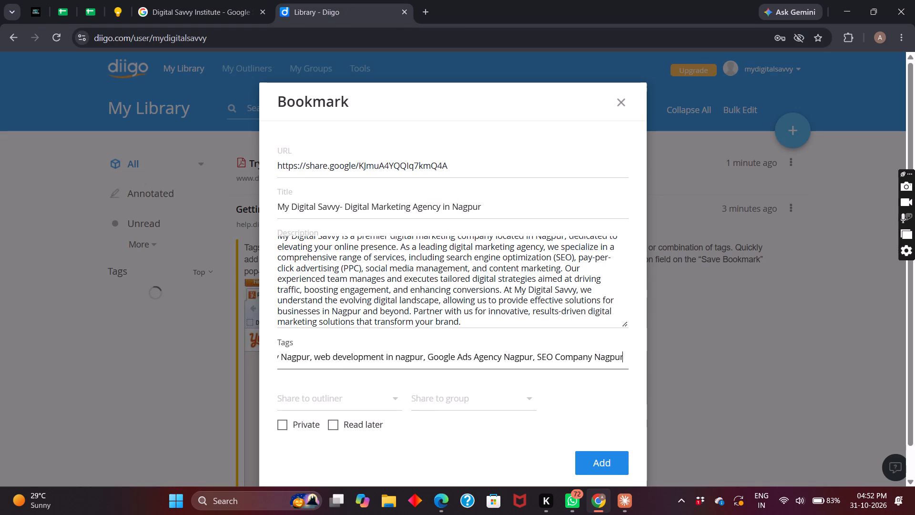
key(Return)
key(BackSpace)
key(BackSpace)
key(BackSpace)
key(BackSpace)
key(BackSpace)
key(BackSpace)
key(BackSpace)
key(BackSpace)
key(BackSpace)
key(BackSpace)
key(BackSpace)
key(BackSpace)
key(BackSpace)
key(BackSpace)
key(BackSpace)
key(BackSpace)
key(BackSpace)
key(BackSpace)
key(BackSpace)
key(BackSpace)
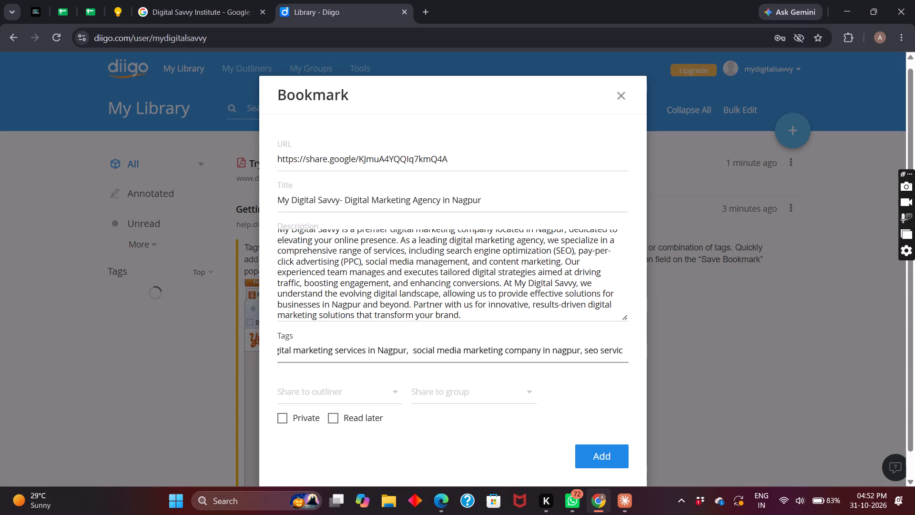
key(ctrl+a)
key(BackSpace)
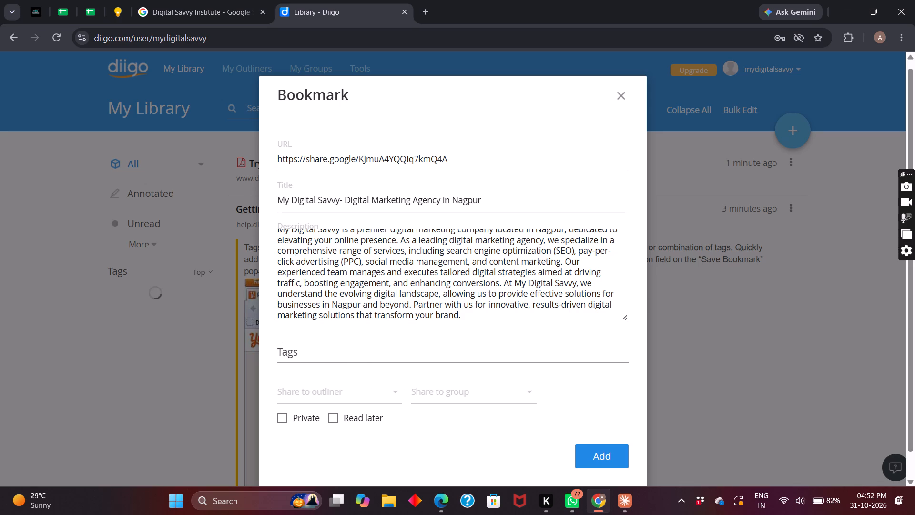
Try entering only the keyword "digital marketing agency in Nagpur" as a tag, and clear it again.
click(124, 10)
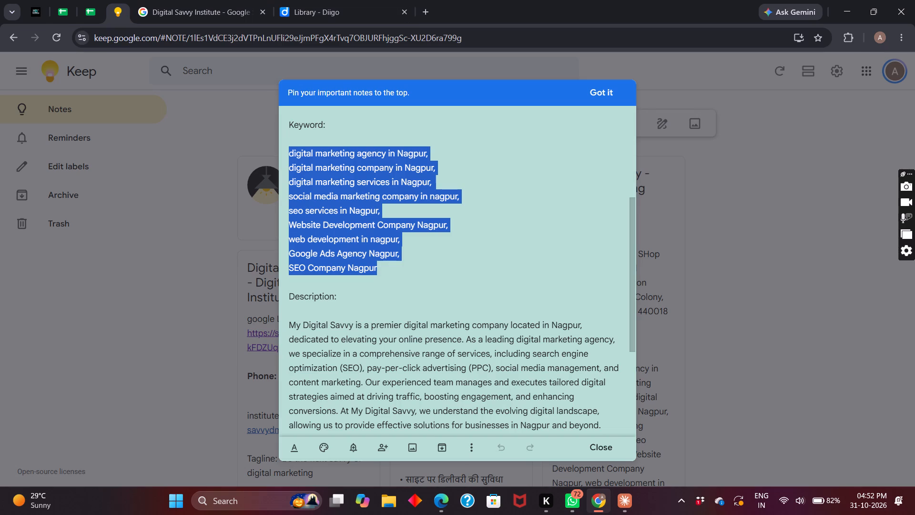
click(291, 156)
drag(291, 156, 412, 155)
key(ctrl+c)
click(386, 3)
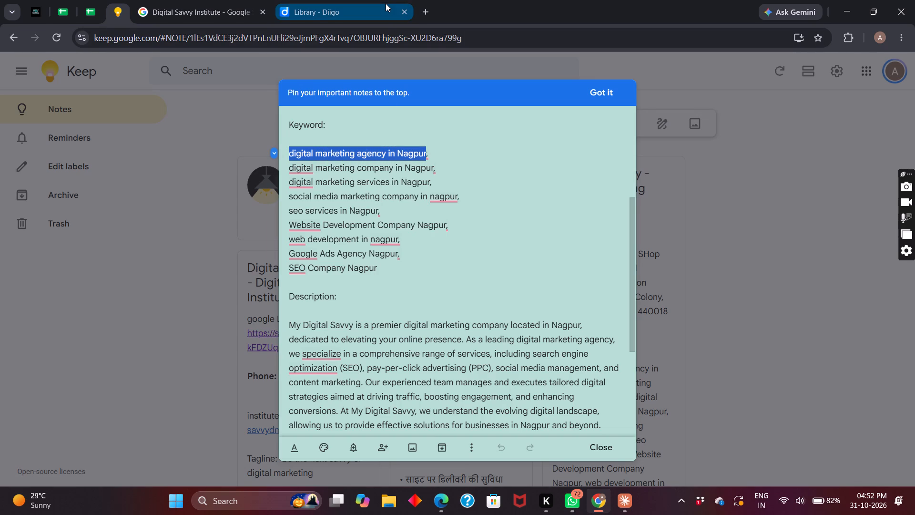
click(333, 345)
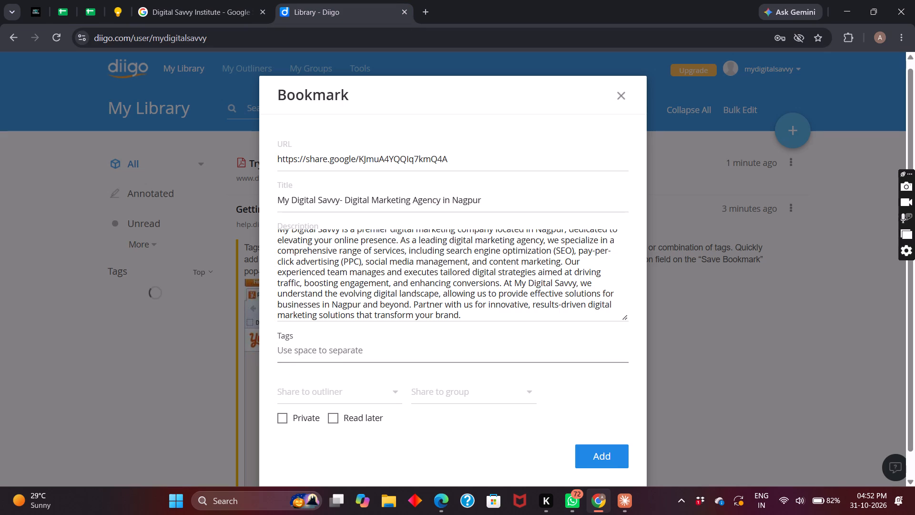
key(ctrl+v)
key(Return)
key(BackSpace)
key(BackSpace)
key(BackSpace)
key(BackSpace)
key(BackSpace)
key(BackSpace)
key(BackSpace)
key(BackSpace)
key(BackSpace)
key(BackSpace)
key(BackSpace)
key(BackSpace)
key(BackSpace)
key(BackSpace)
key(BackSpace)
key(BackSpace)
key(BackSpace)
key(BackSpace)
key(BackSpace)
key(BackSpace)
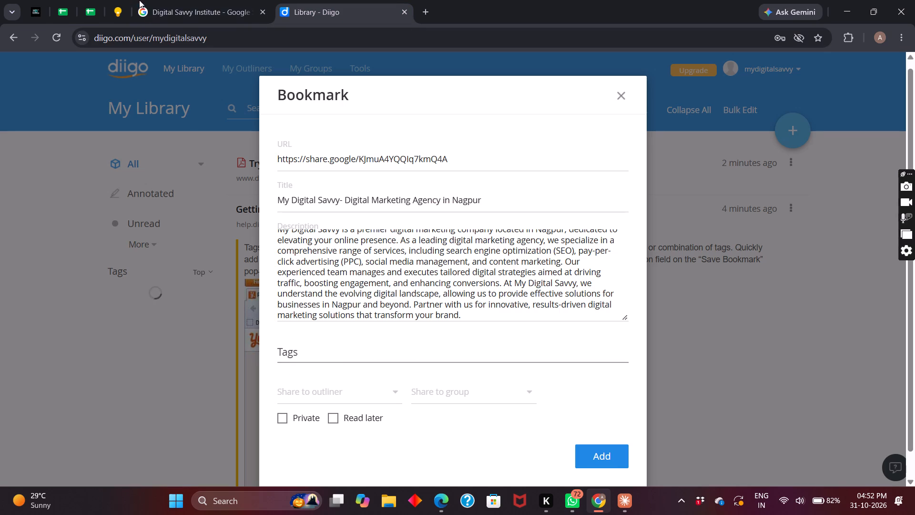
Fill the bookmark's tags with the note's full keyword list, from "digital marketing agency in Nagpur" to "SEO Company Nagpur".
click(117, 14)
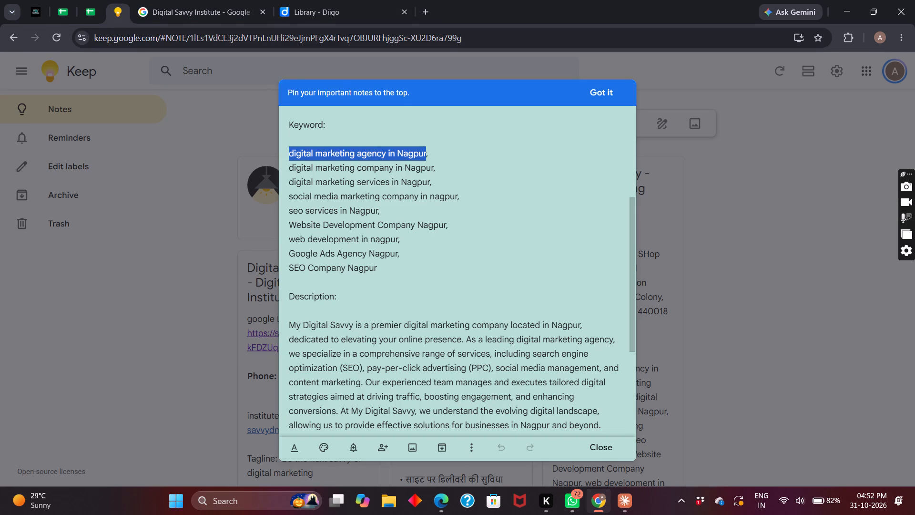
click(285, 151)
drag(287, 152, 353, 206)
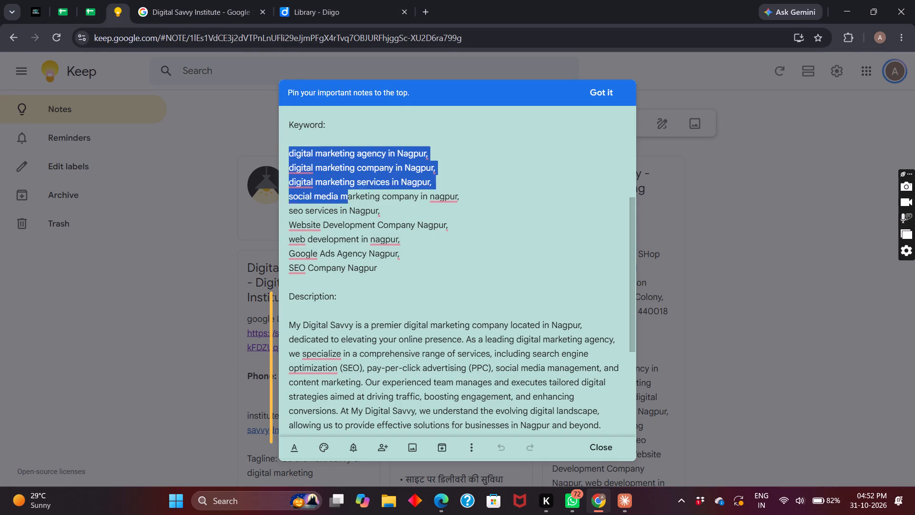
drag(353, 206, 380, 268)
key(ctrl+c)
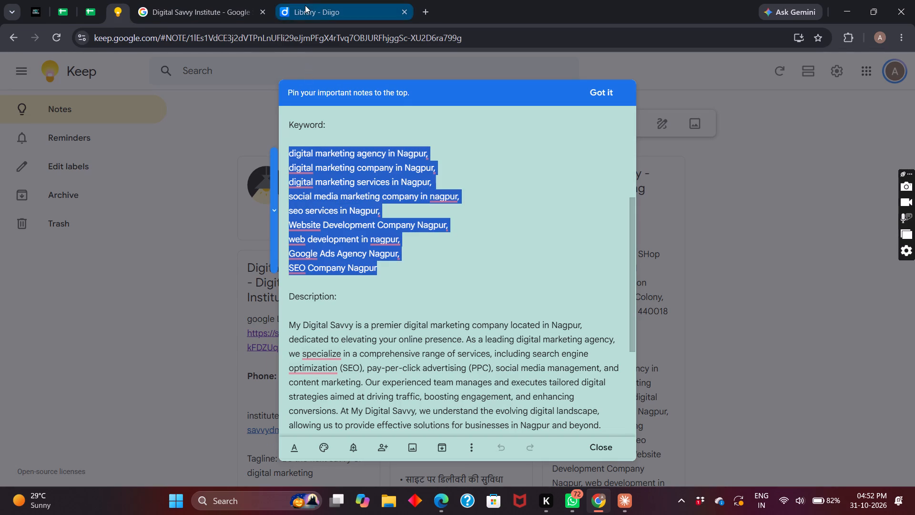
click(305, 5)
click(302, 348)
key(ctrl+v)
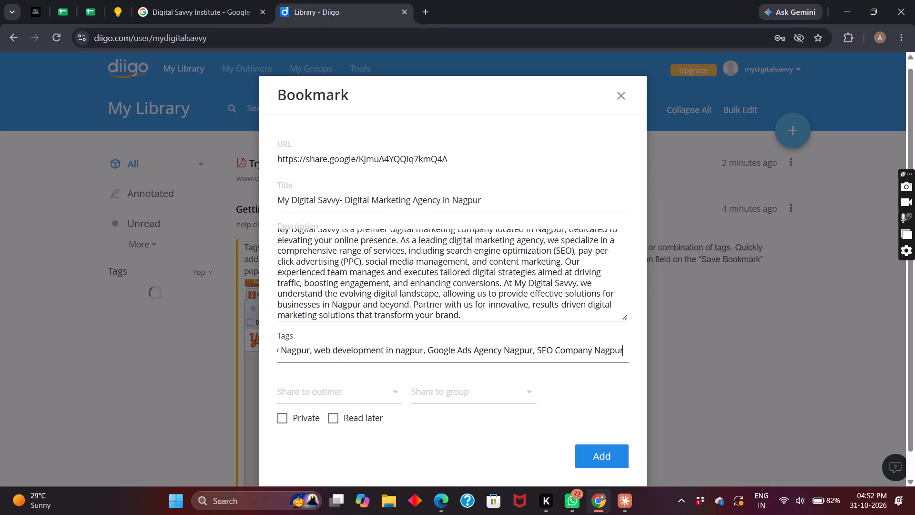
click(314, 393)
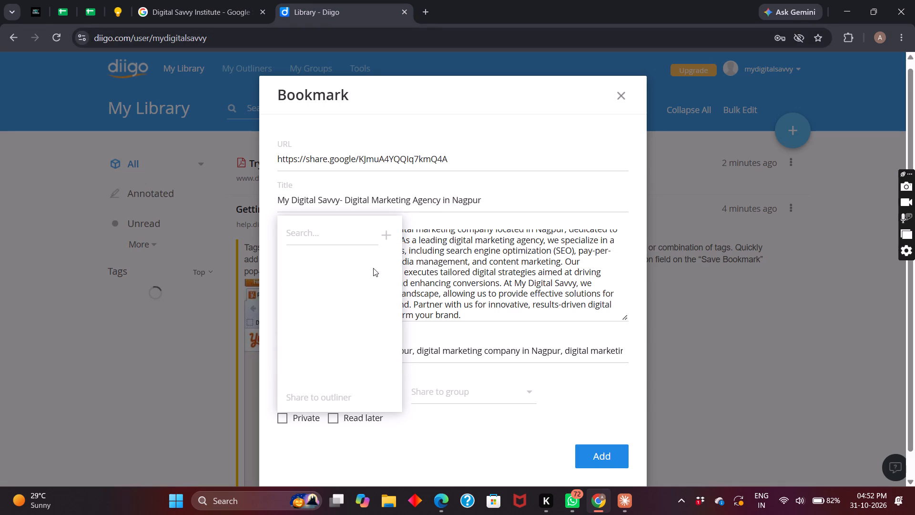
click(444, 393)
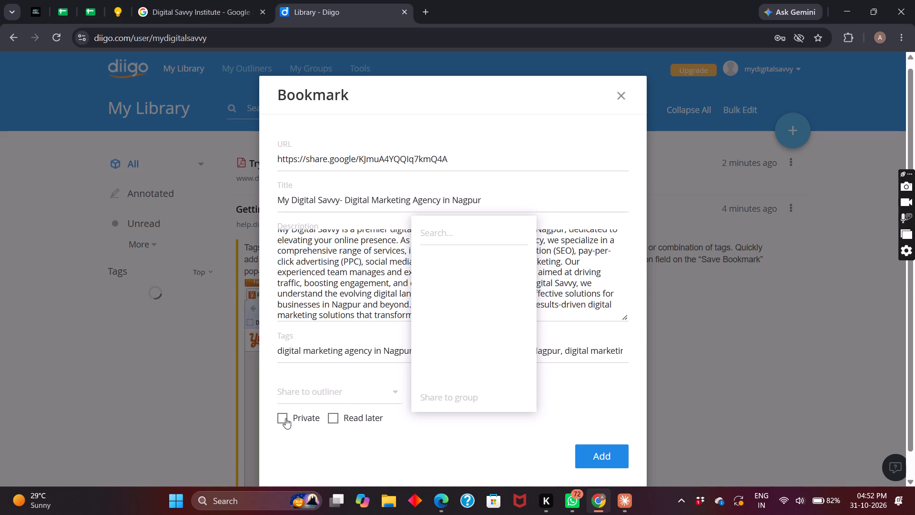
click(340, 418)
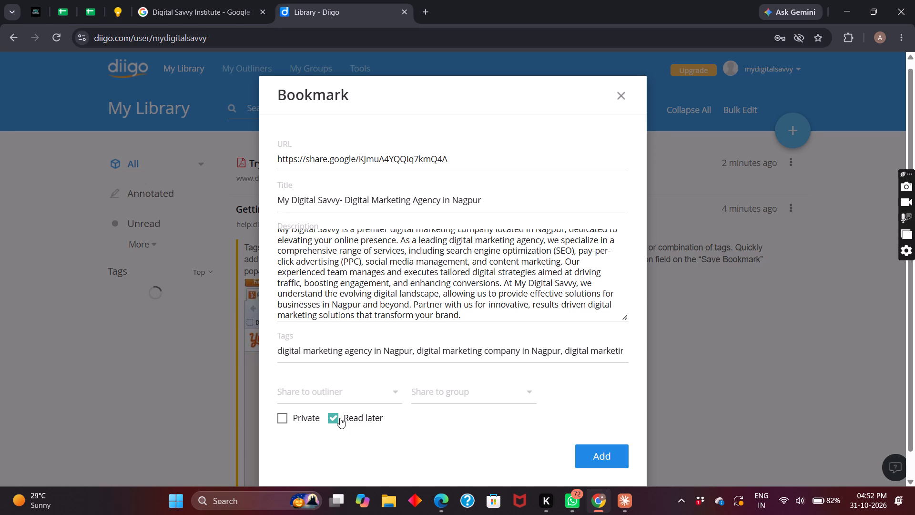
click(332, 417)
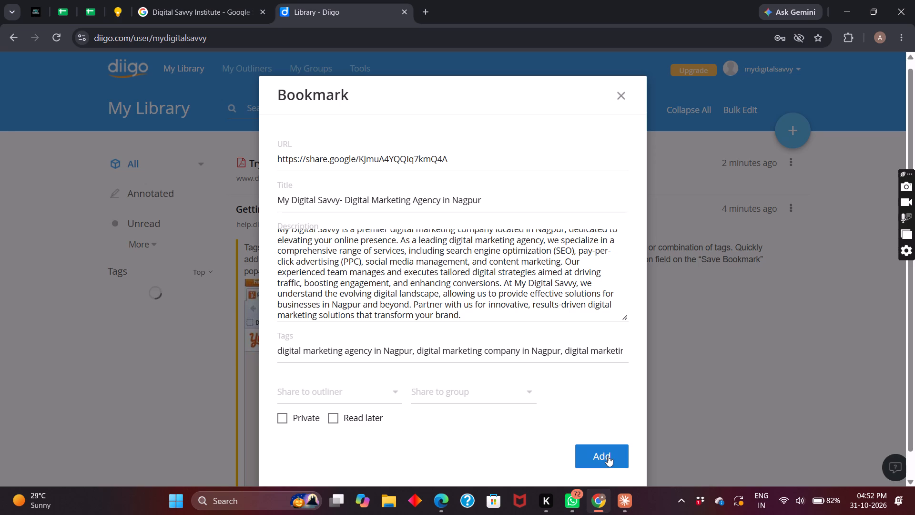
Add the completed My Digital Savvy bookmark to the Diigo library.
click(608, 456)
scroll(608, 456, down, 4)
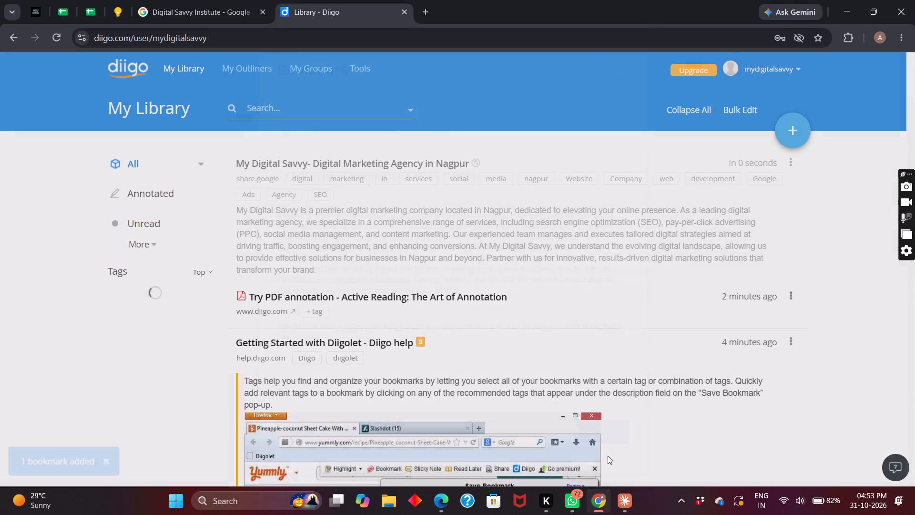
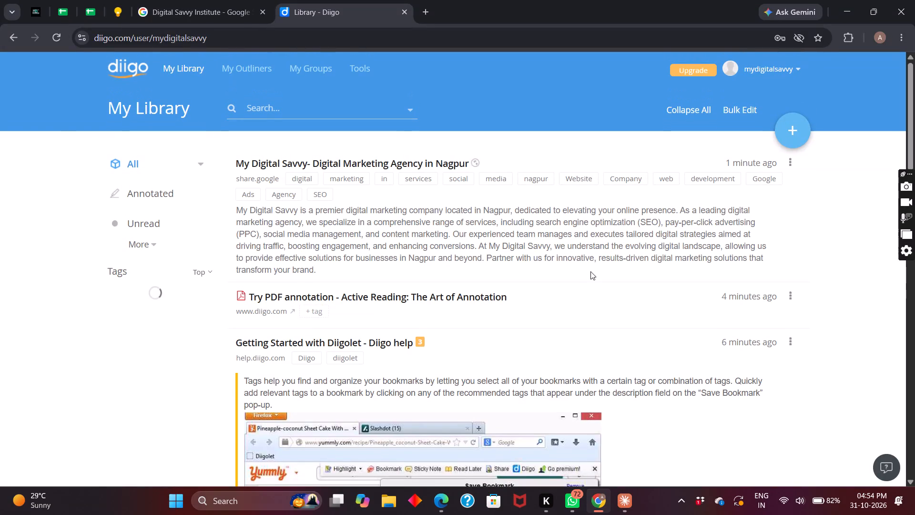
Open the My Digital Savvy bookmark's link to check its target, and return to the Diigo library.
click(371, 165)
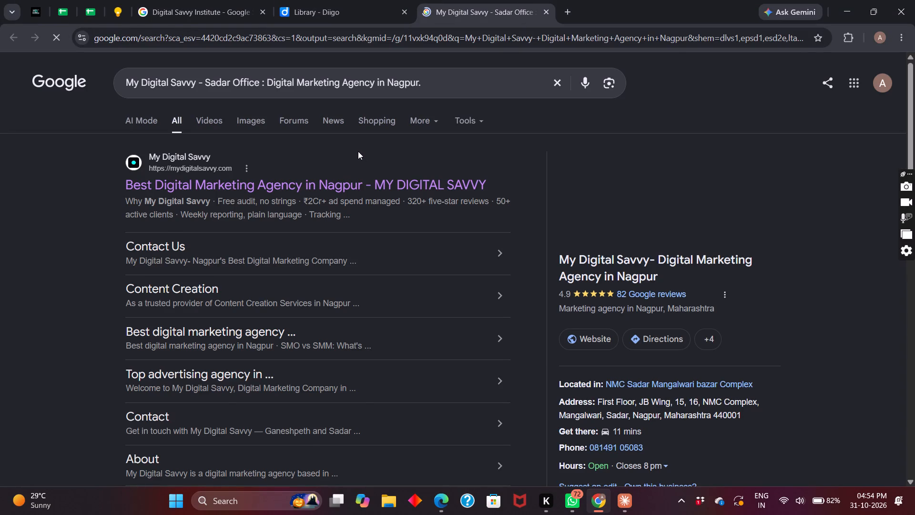
click(330, 6)
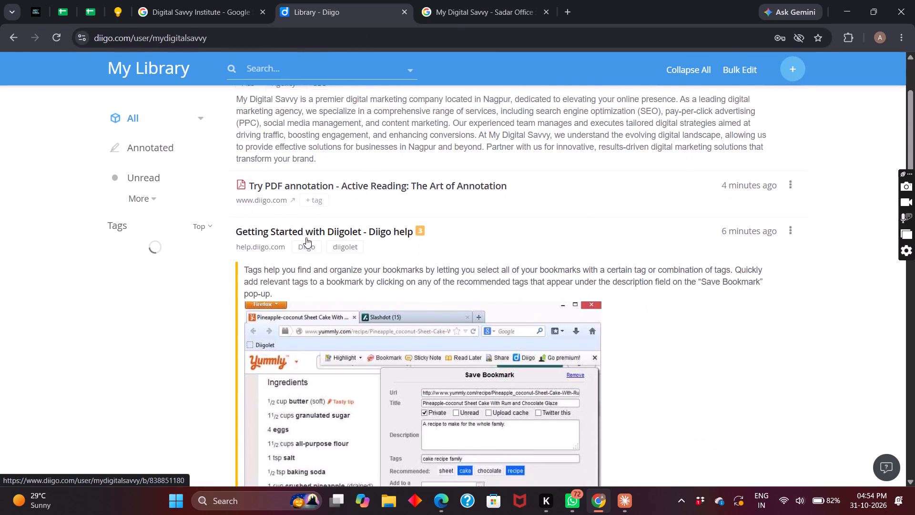
scroll(306, 237, up, 3)
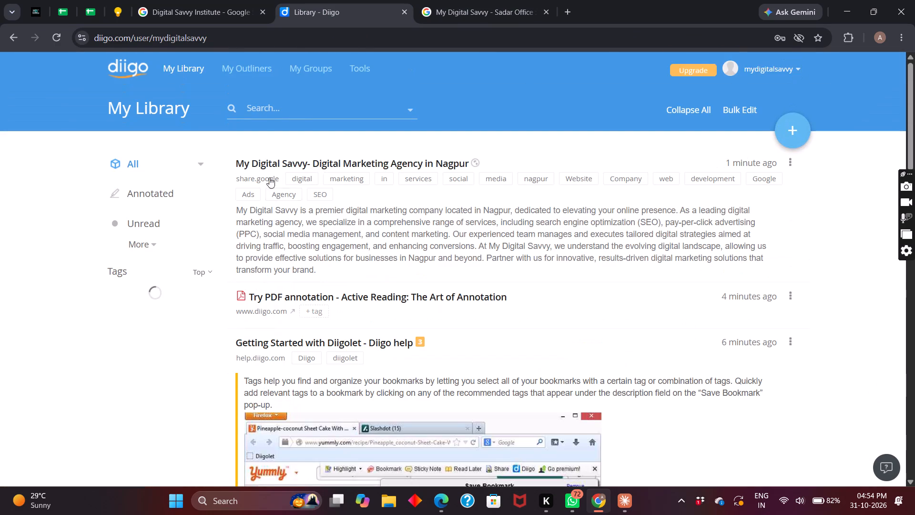
double_click(211, 33)
double_click(211, 33)
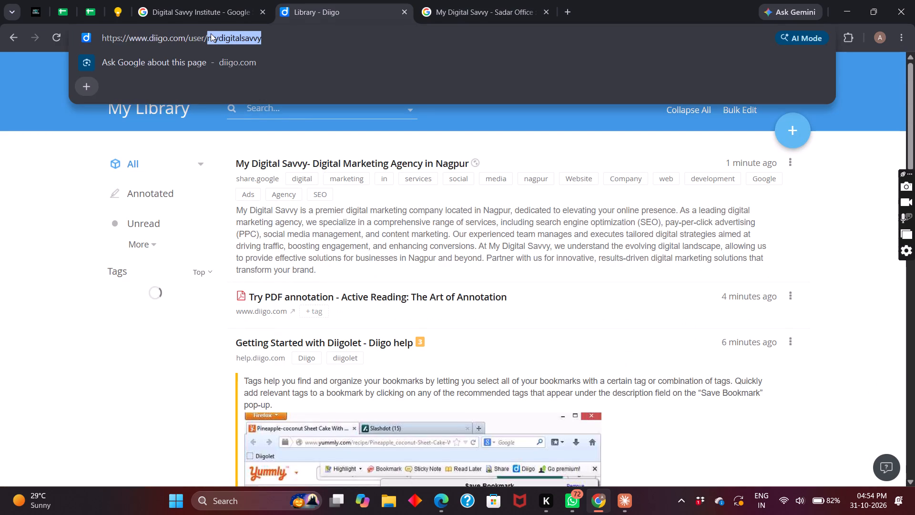
click(211, 33)
key(ctrl+c)
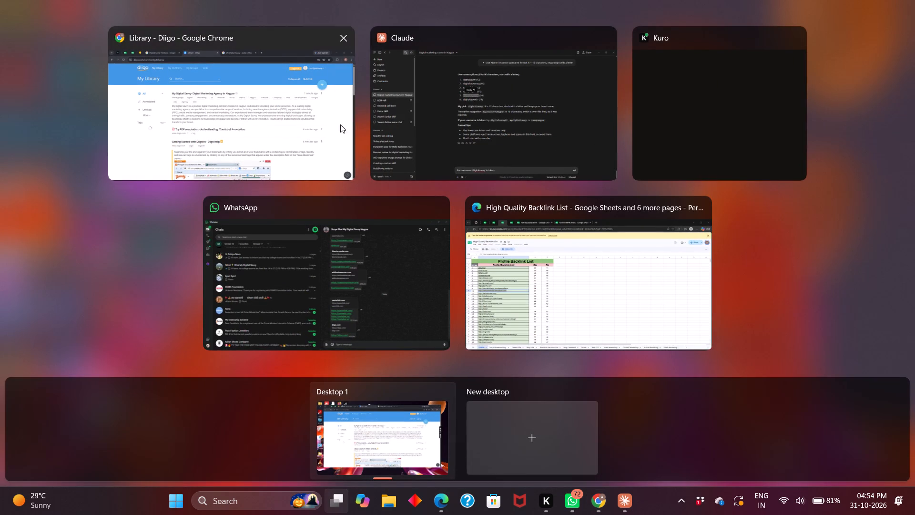
click(568, 336)
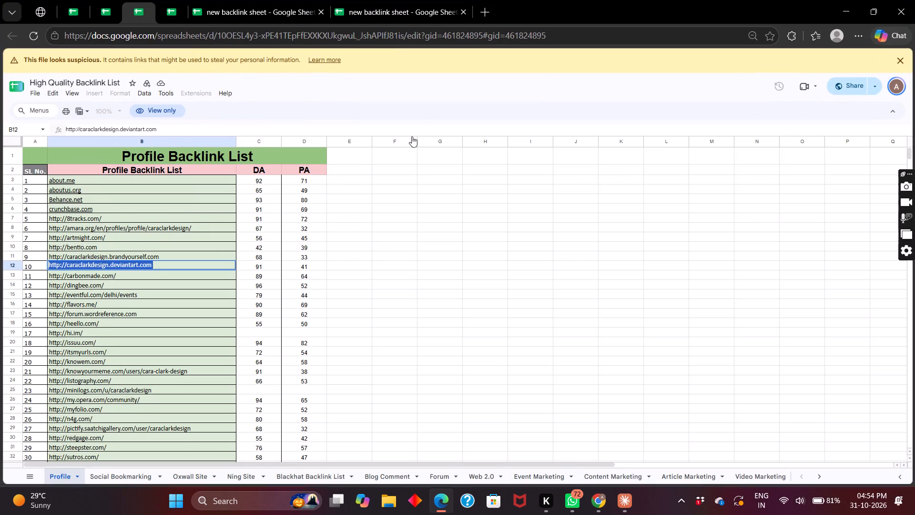
click(395, 18)
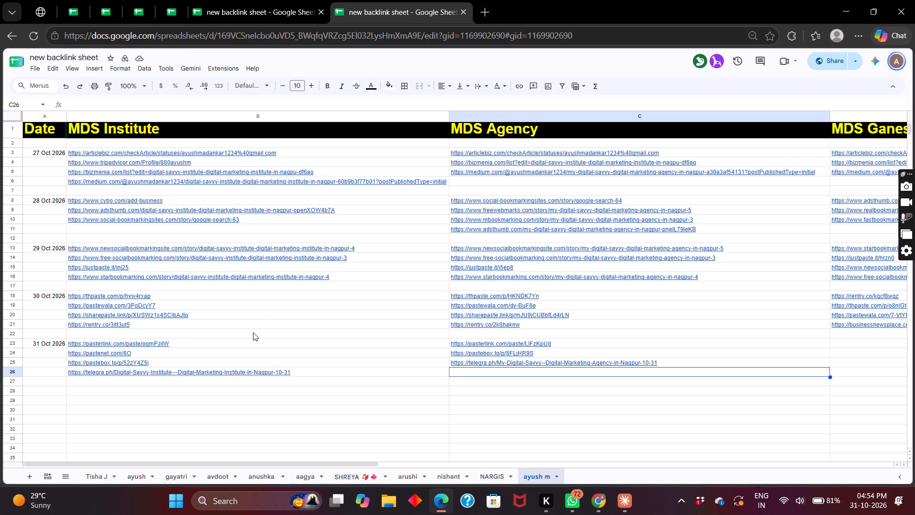
click(493, 371)
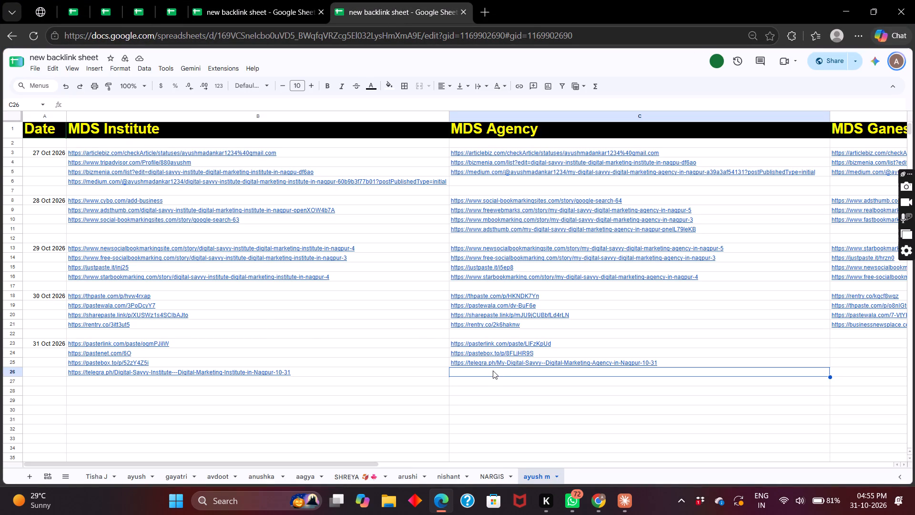
key(ctrl+v)
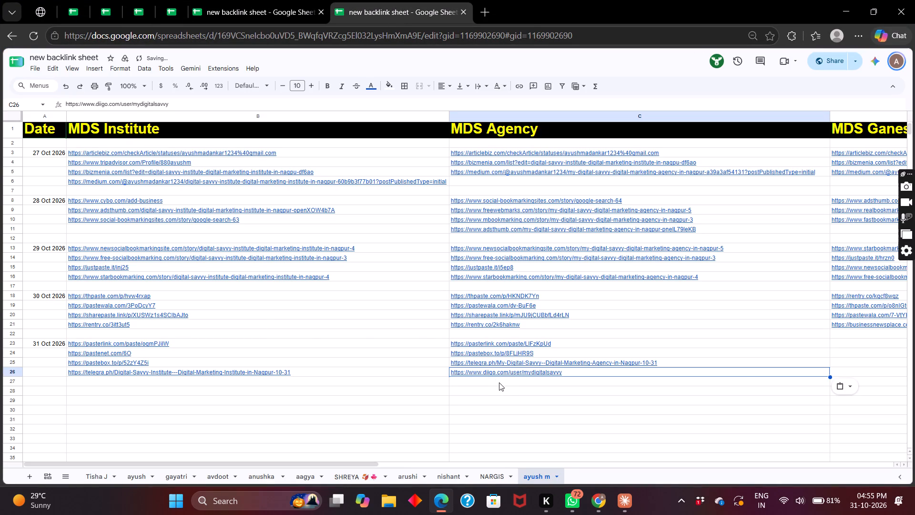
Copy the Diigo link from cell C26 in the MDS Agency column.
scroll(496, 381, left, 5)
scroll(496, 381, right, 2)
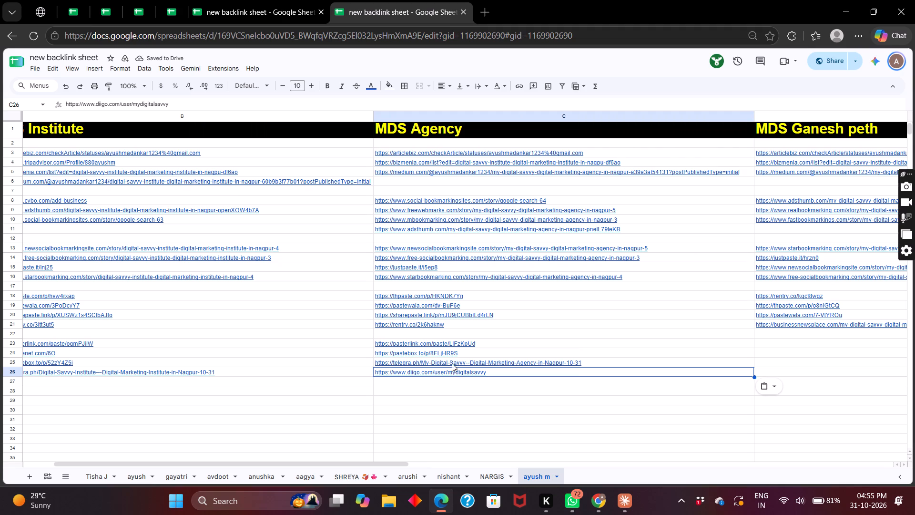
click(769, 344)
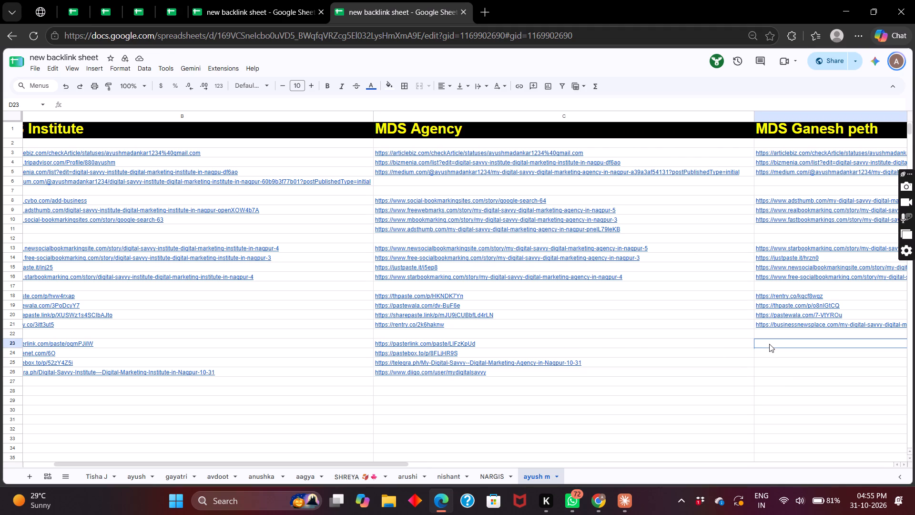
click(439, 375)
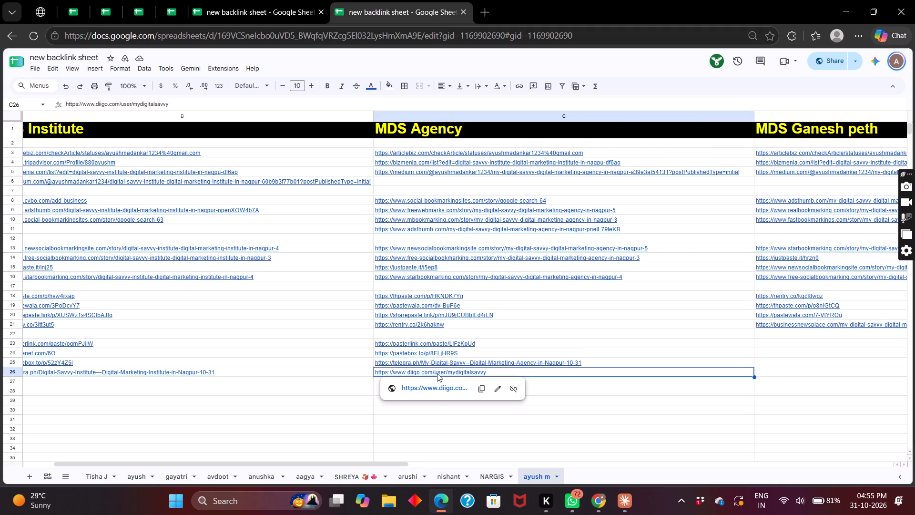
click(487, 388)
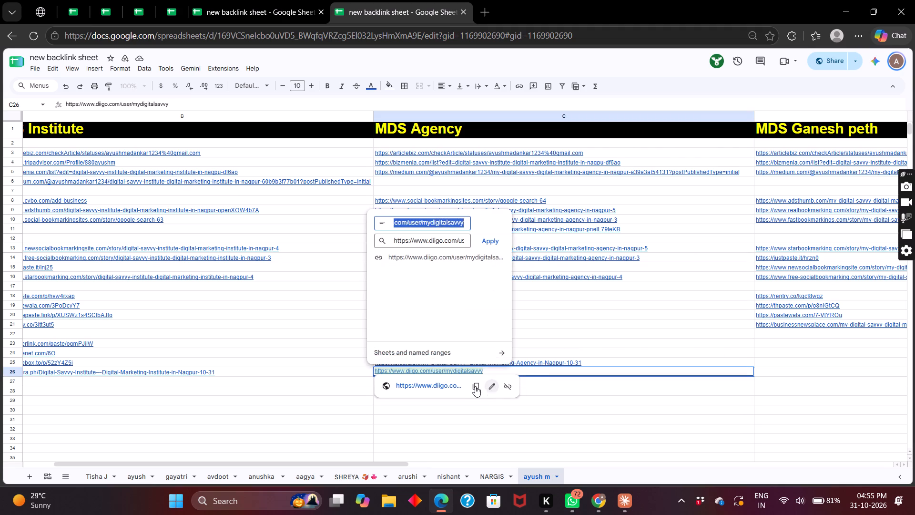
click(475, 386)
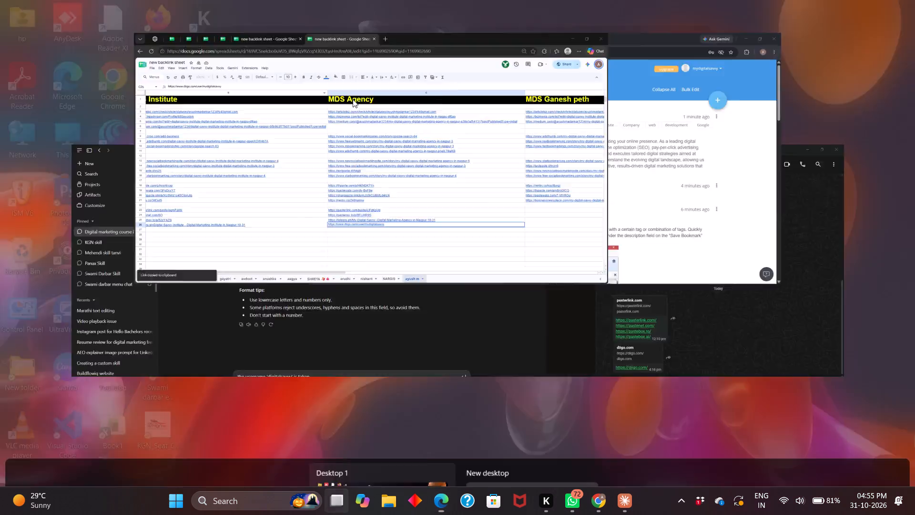
Back in the Diigo library, start adding an image and browse to the Home location for the file.
click(516, 55)
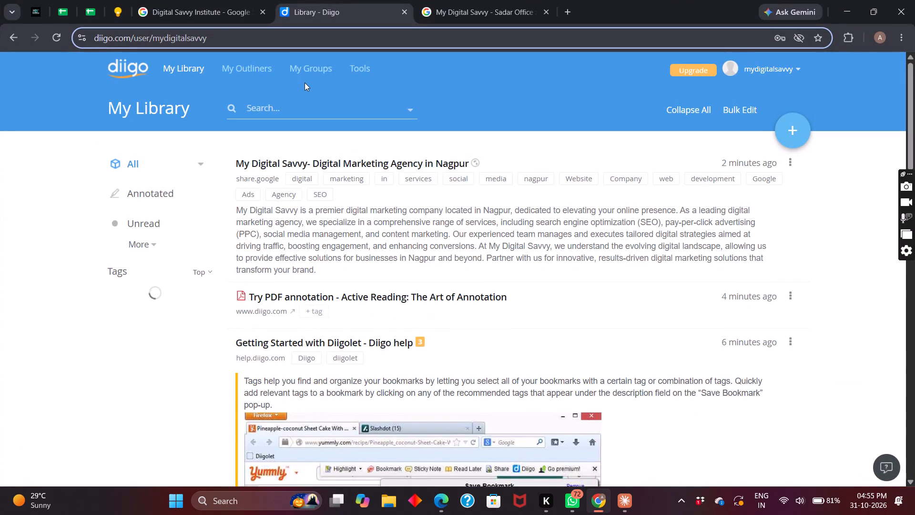
scroll(305, 83, up, 2)
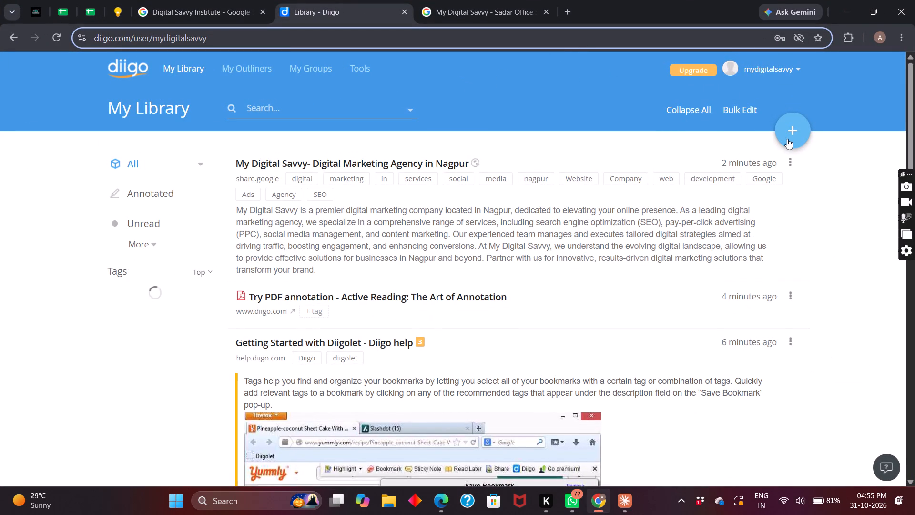
click(788, 134)
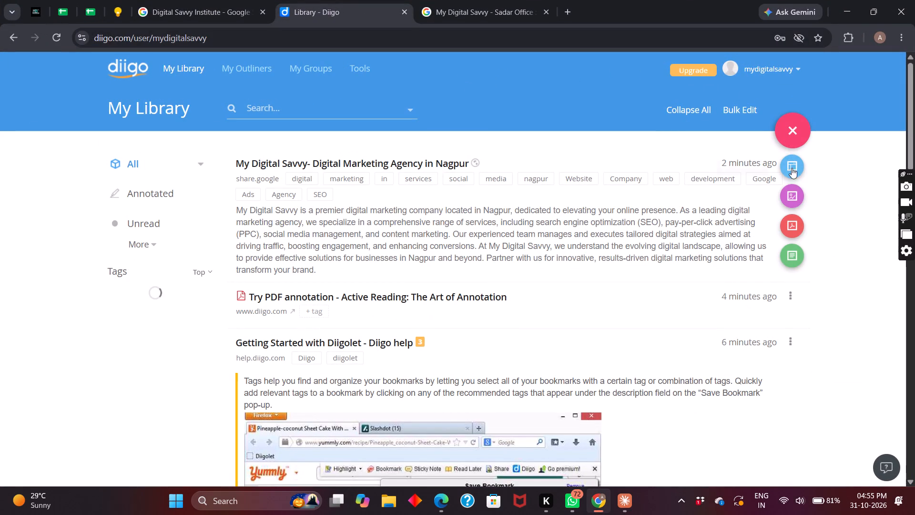
click(795, 196)
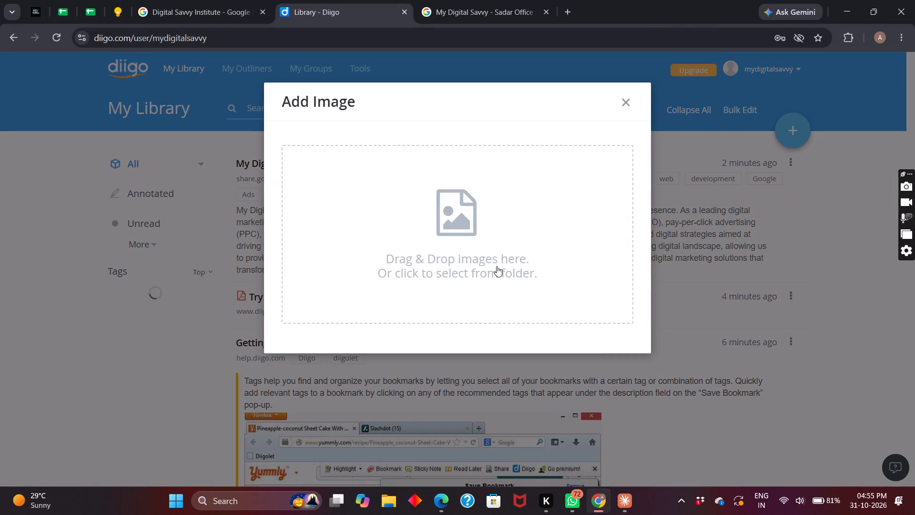
click(497, 266)
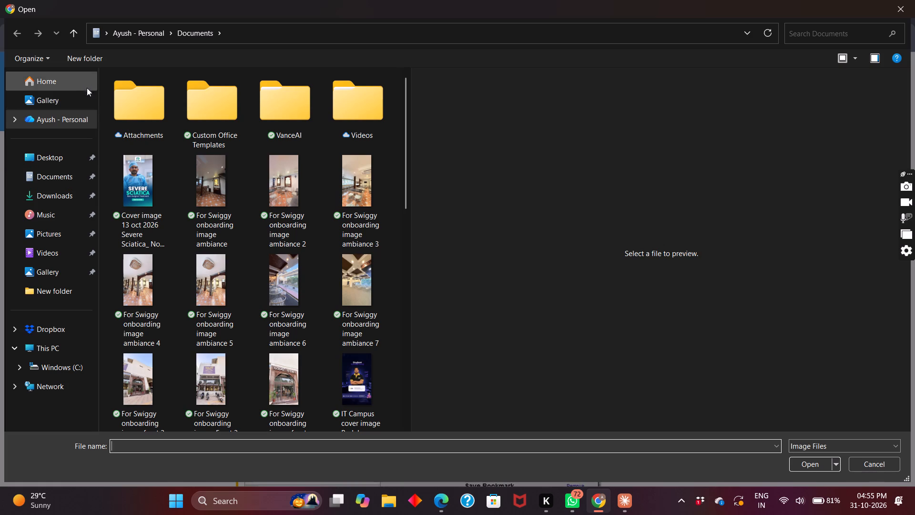
double_click(83, 82)
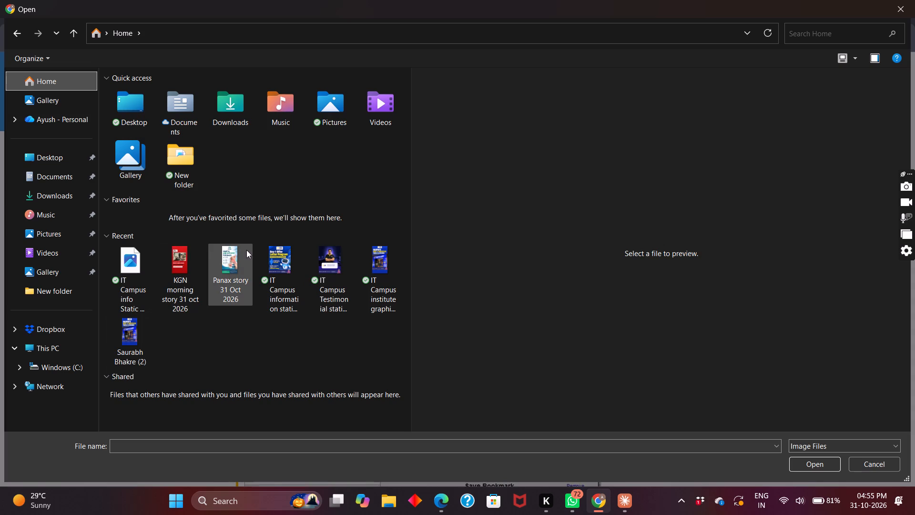
scroll(246, 250, up, 1)
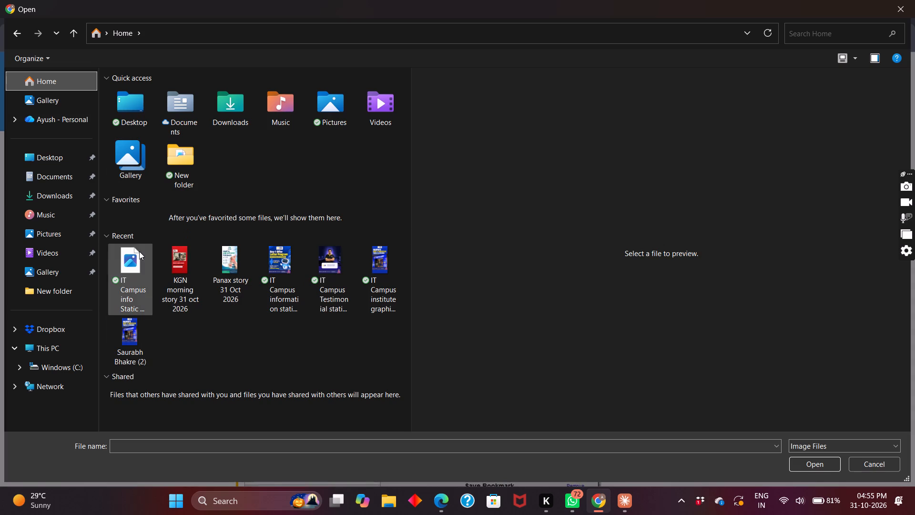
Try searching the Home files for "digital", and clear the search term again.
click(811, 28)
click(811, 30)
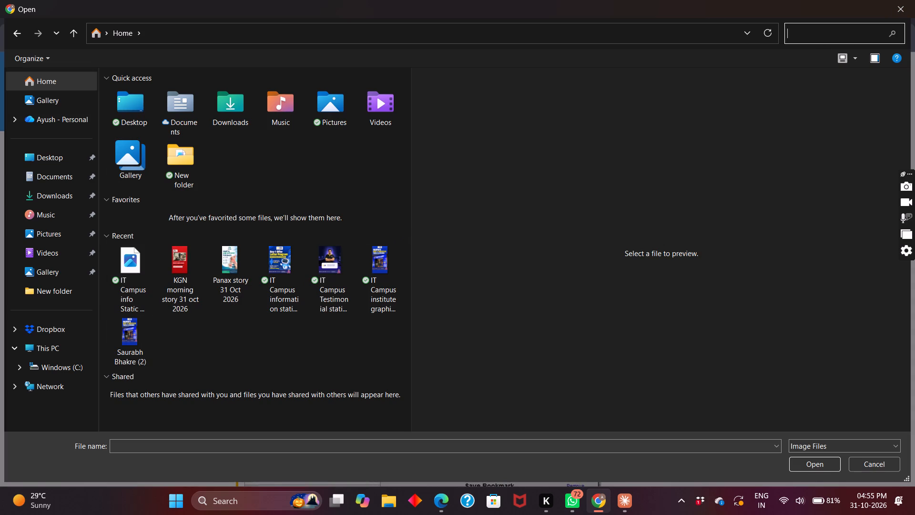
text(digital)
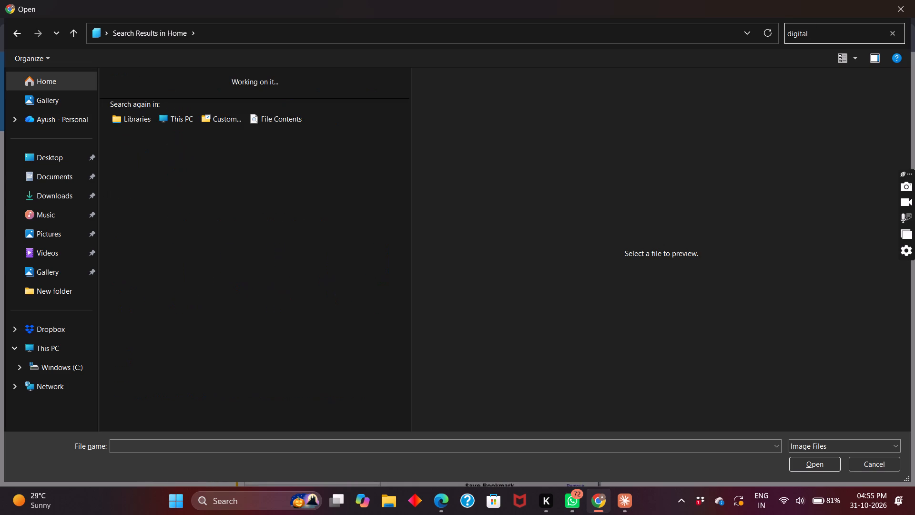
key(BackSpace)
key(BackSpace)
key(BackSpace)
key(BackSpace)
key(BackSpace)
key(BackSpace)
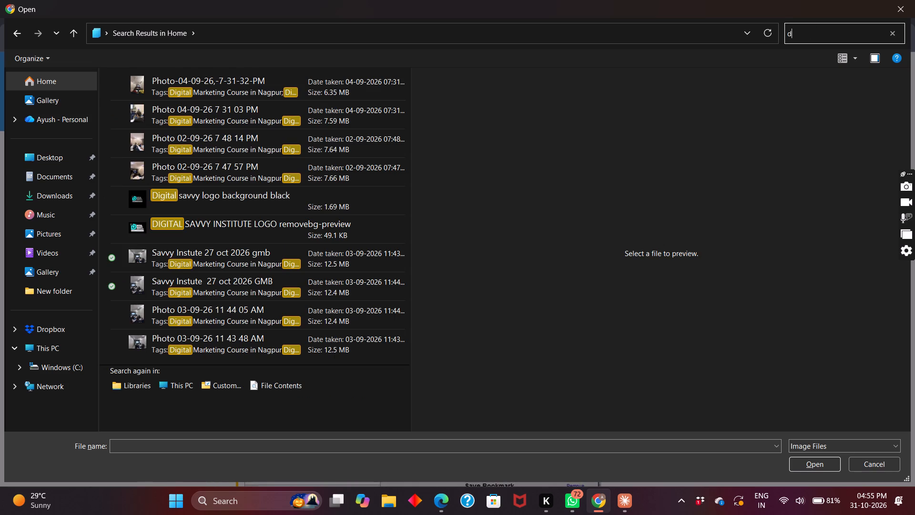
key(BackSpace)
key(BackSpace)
Search the files for "logo" and choose "savvy Agency logo" as the image to add.
text(logo)
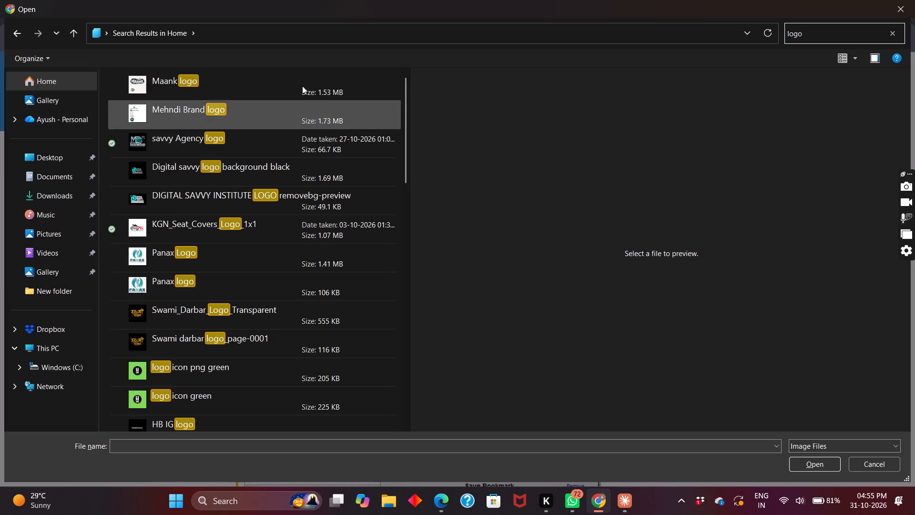
click(253, 143)
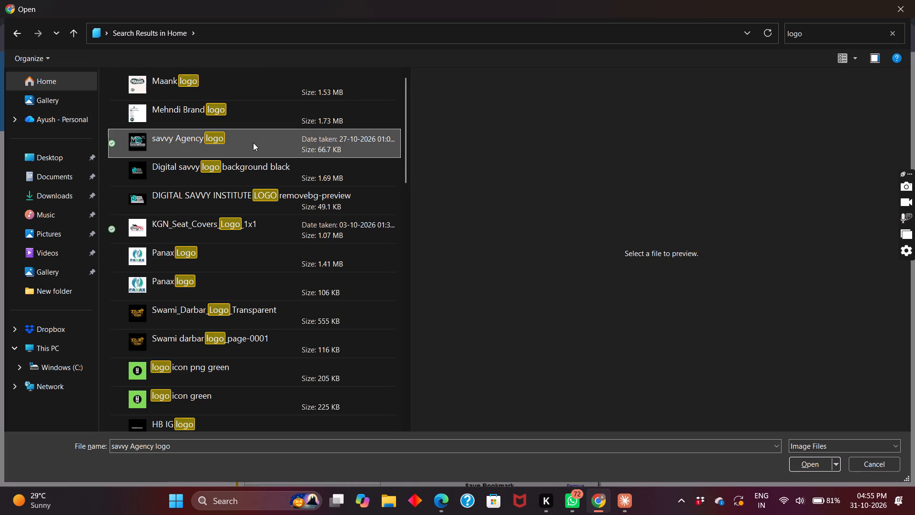
click(803, 462)
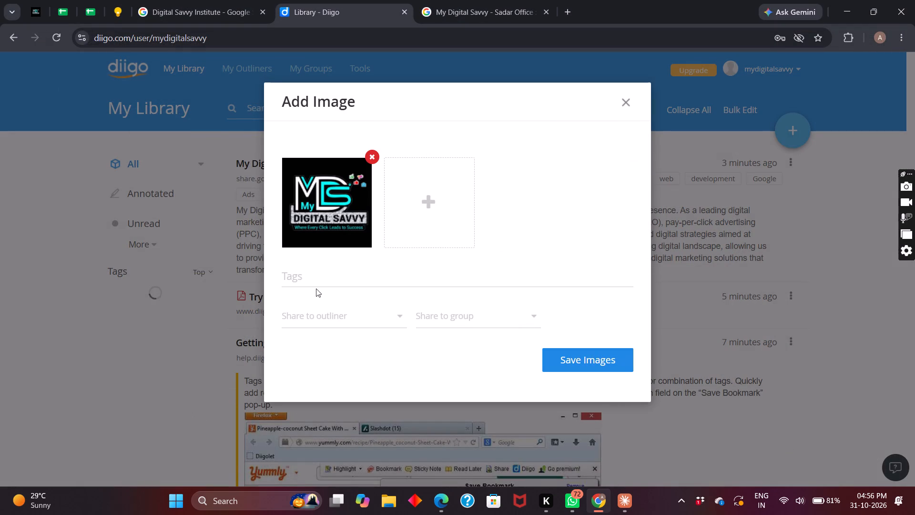
Fill the image's tags with the Keep note's full keyword list, from "digital marketing agency in Nagpur" to "SEO Company Nagpur".
click(311, 279)
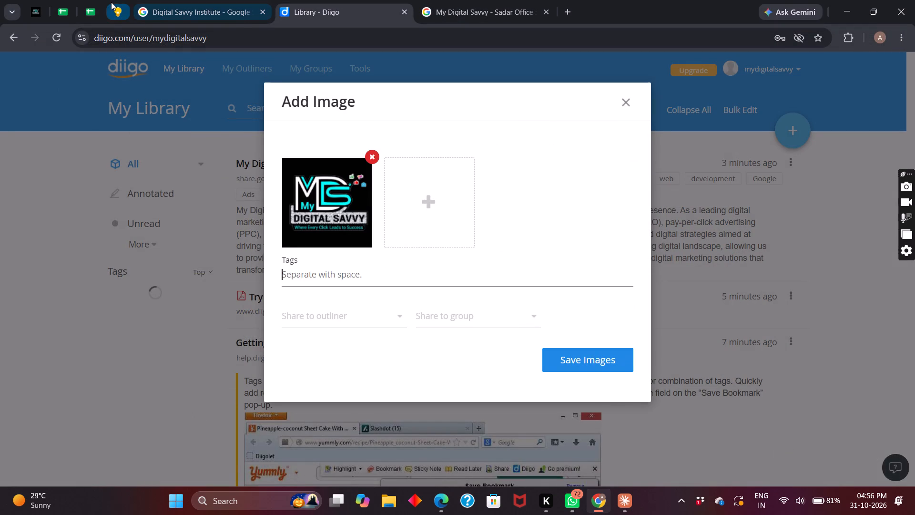
click(111, 2)
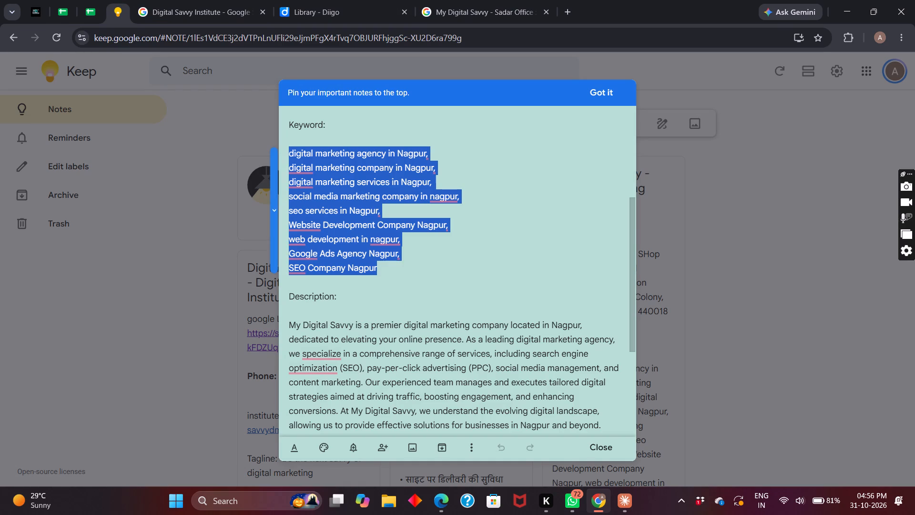
key(ctrl+c)
click(476, 0)
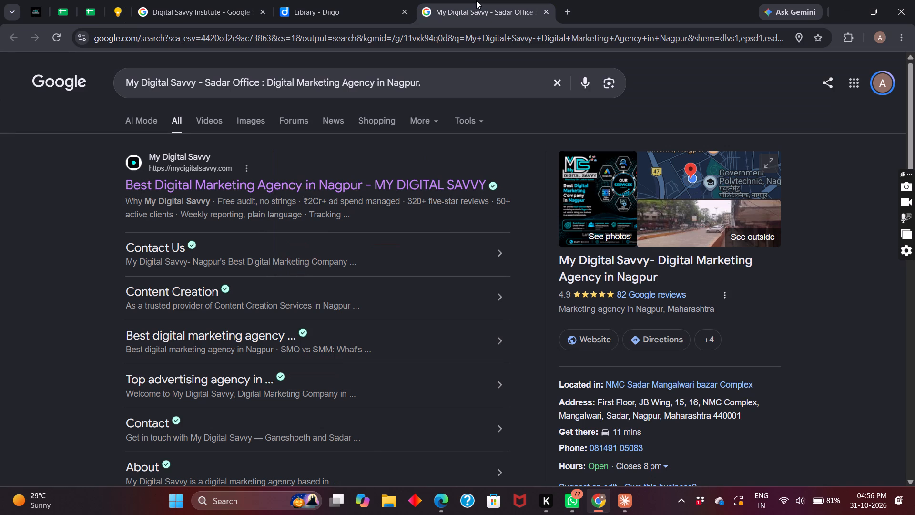
click(342, 6)
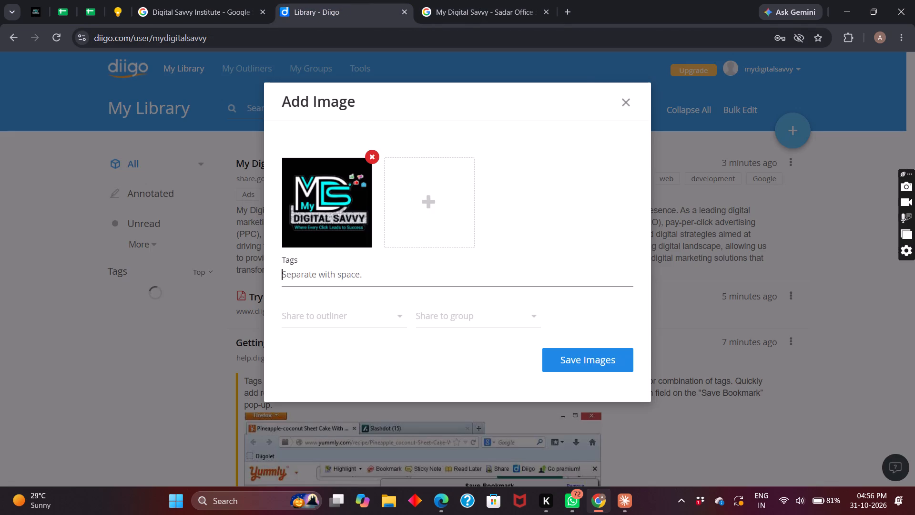
click(315, 275)
key(ctrl+v)
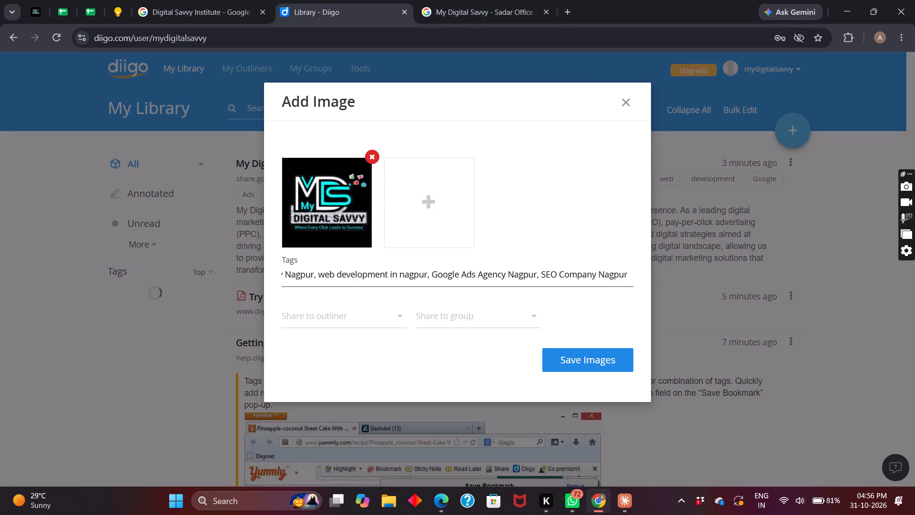
key(Return)
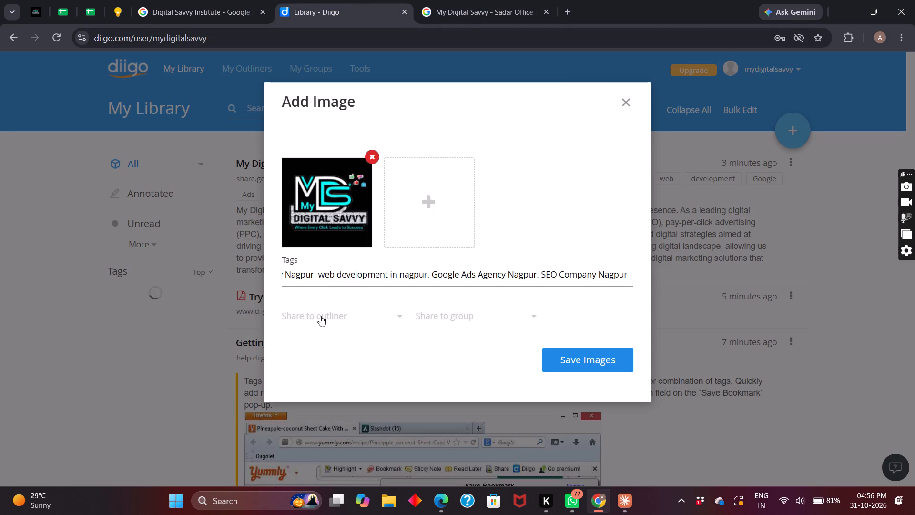
Save the tagged agency logo image to the Diigo library.
click(320, 316)
click(573, 360)
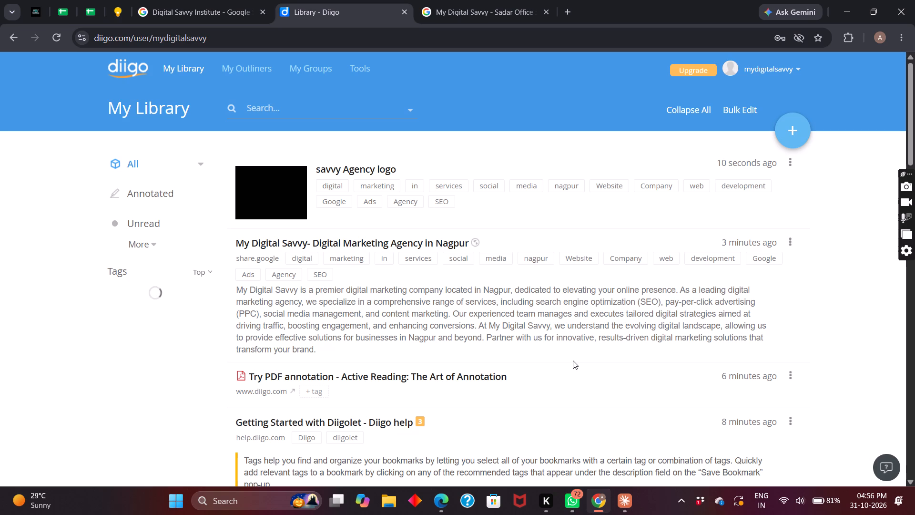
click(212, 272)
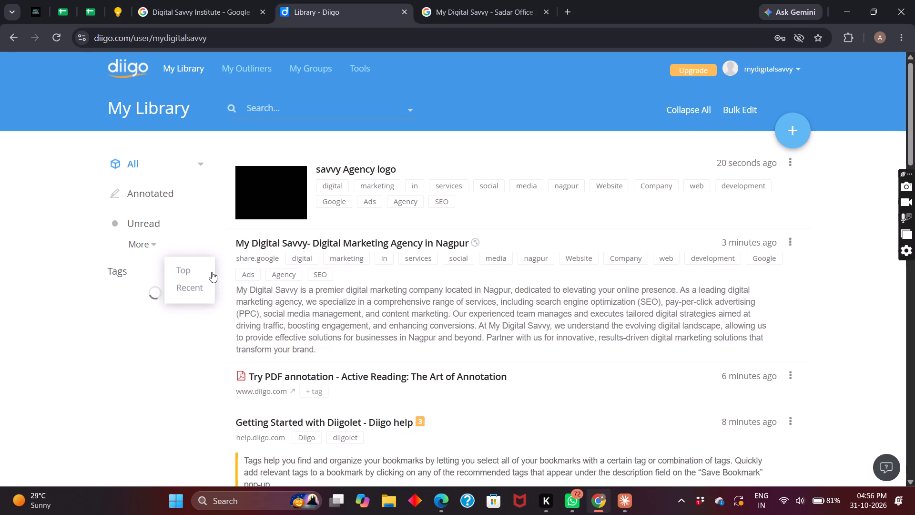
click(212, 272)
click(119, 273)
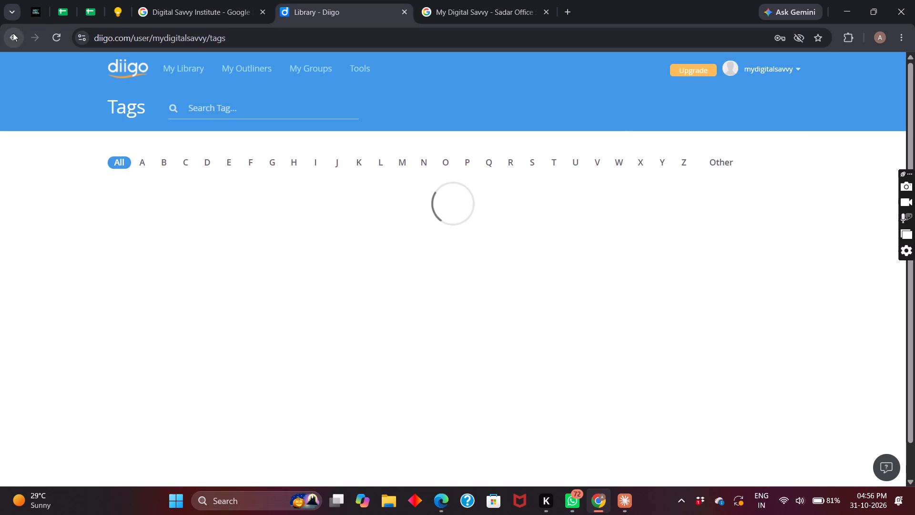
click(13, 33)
click(785, 132)
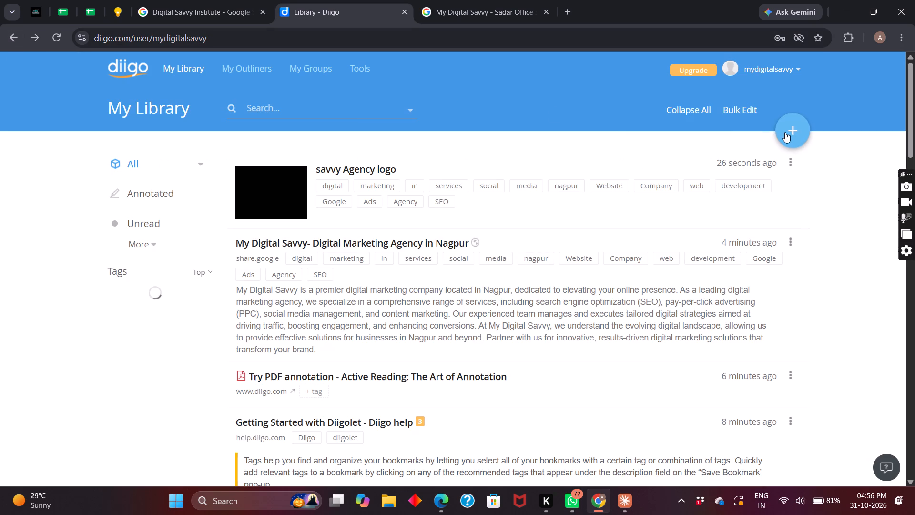
click(793, 164)
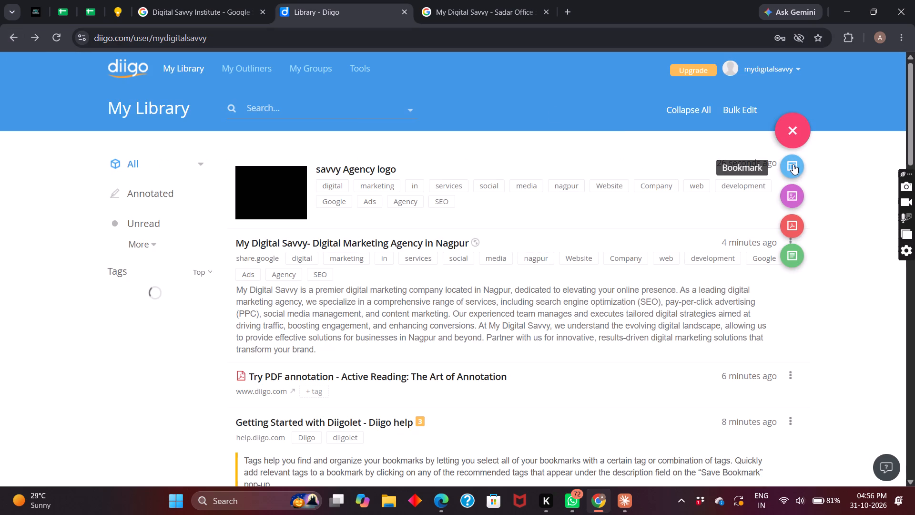
click(372, 174)
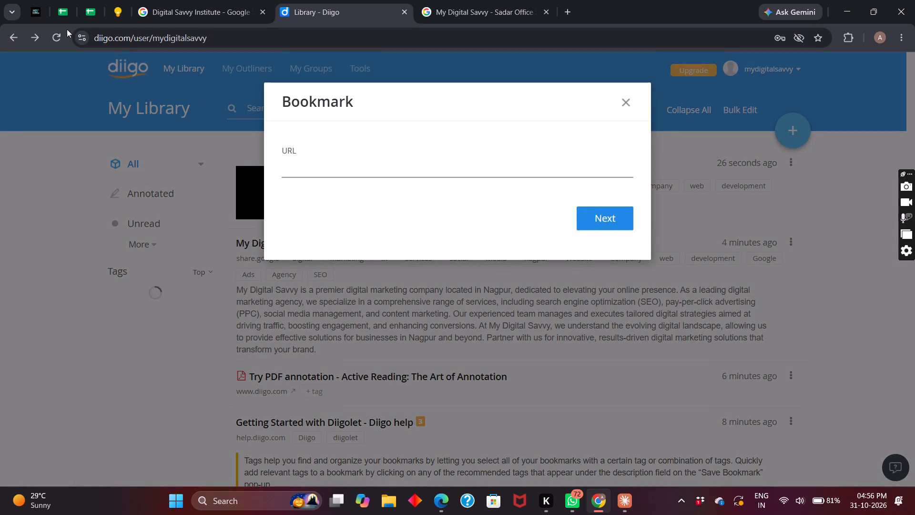
click(115, 10)
click(673, 222)
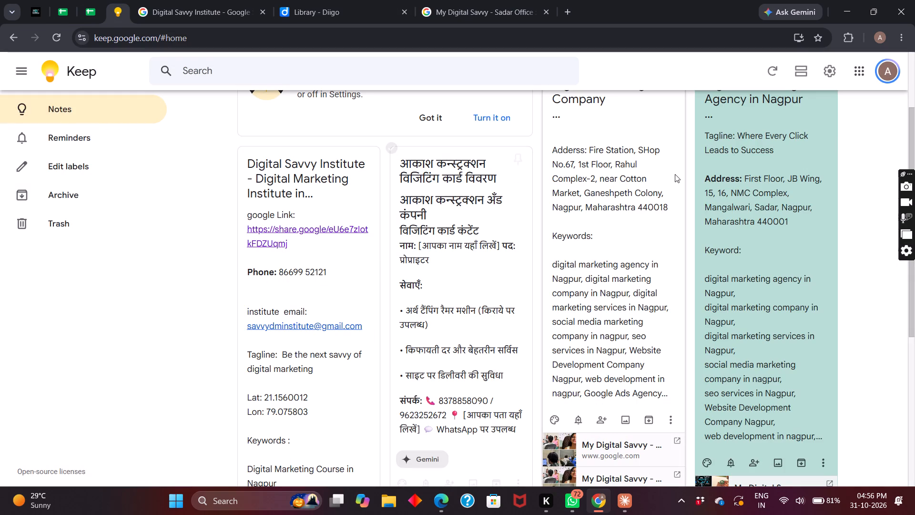
click(660, 176)
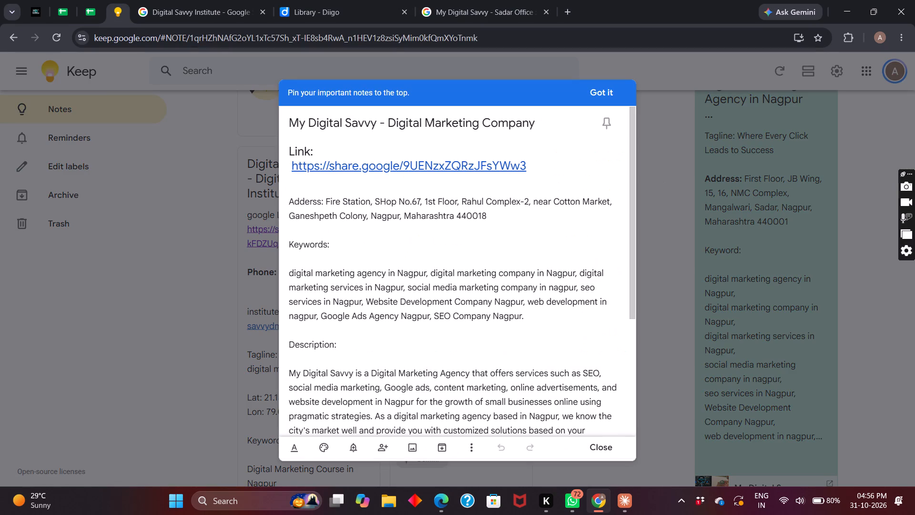
double_click(426, 162)
click(426, 162)
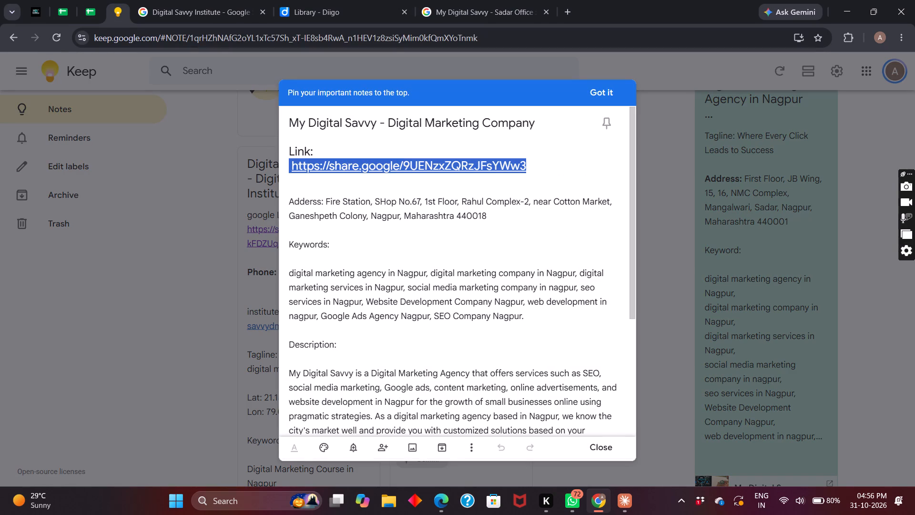
key(ctrl+c)
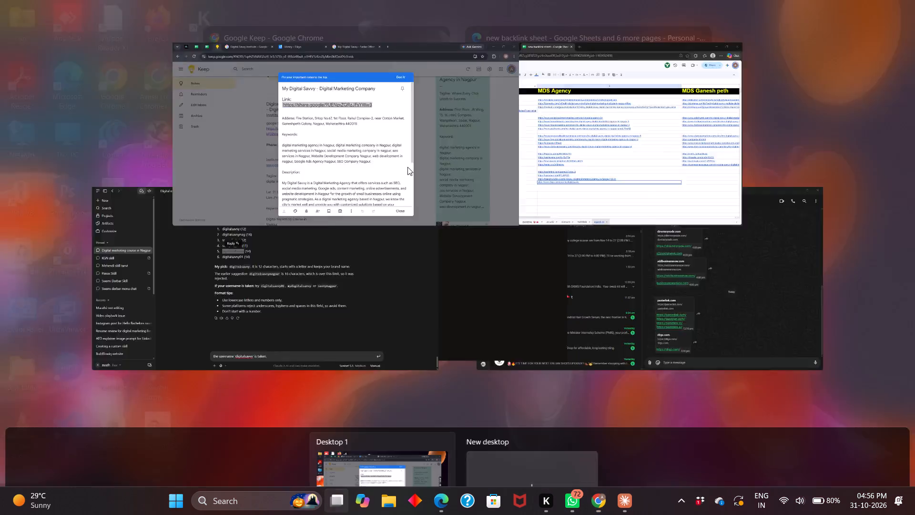
click(376, 58)
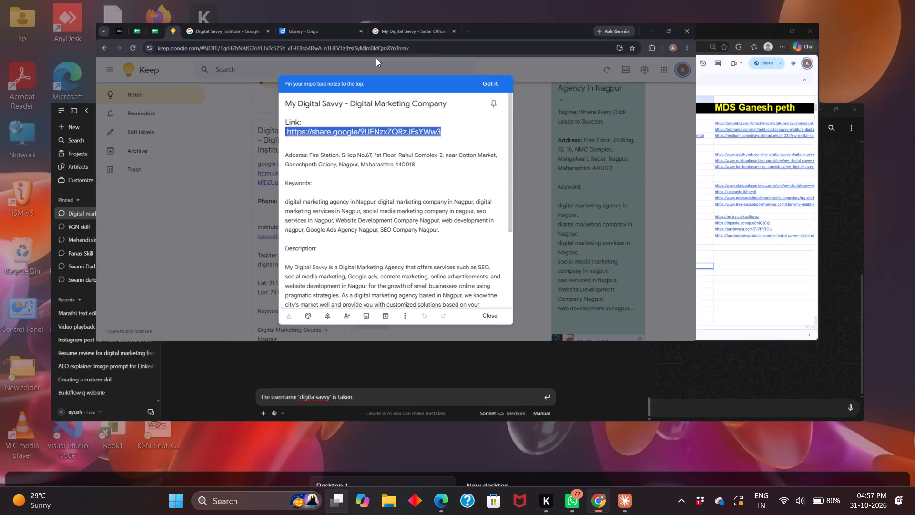
click(306, 16)
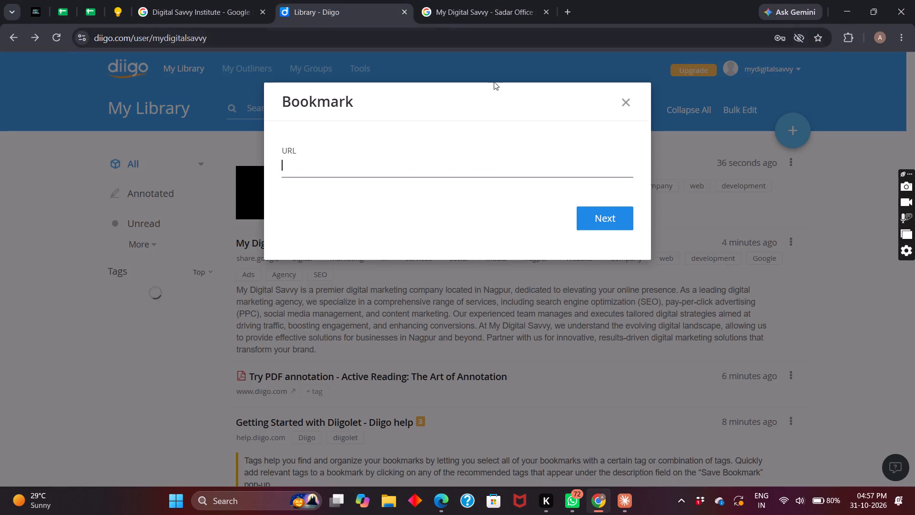
click(377, 165)
key(ctrl+v)
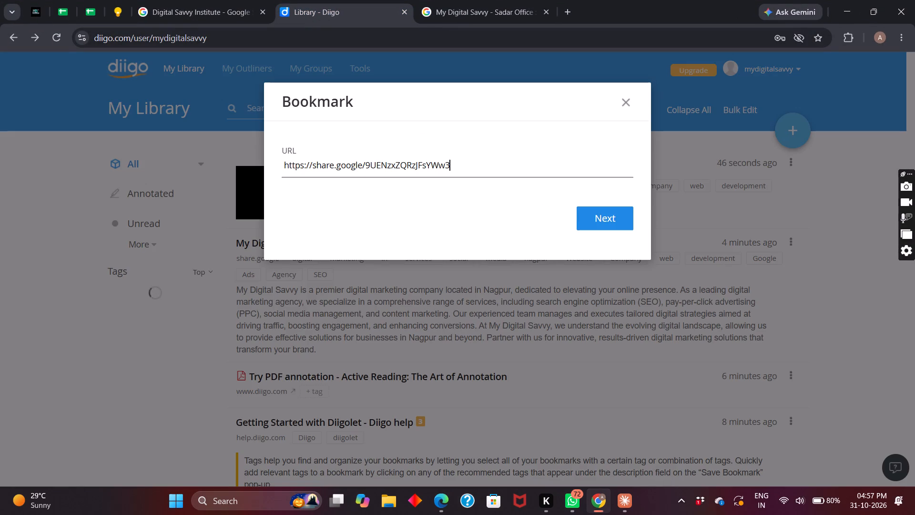
click(594, 219)
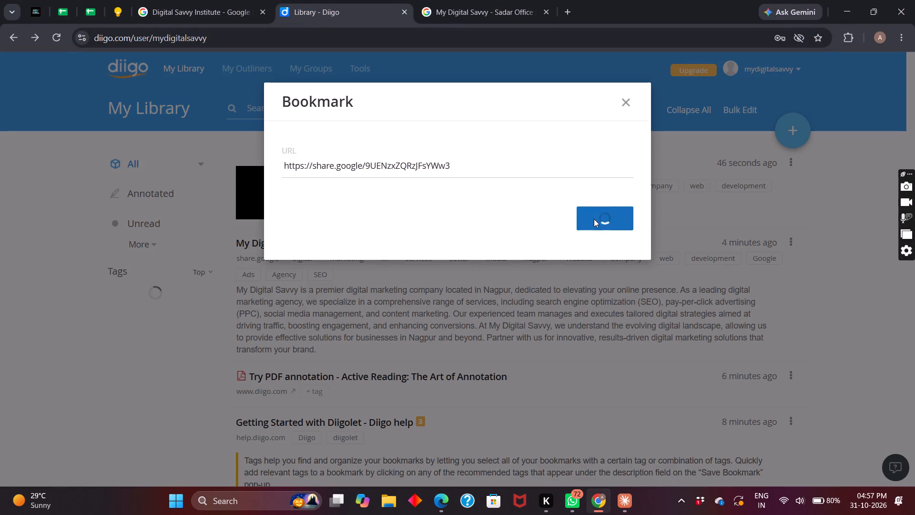
click(594, 219)
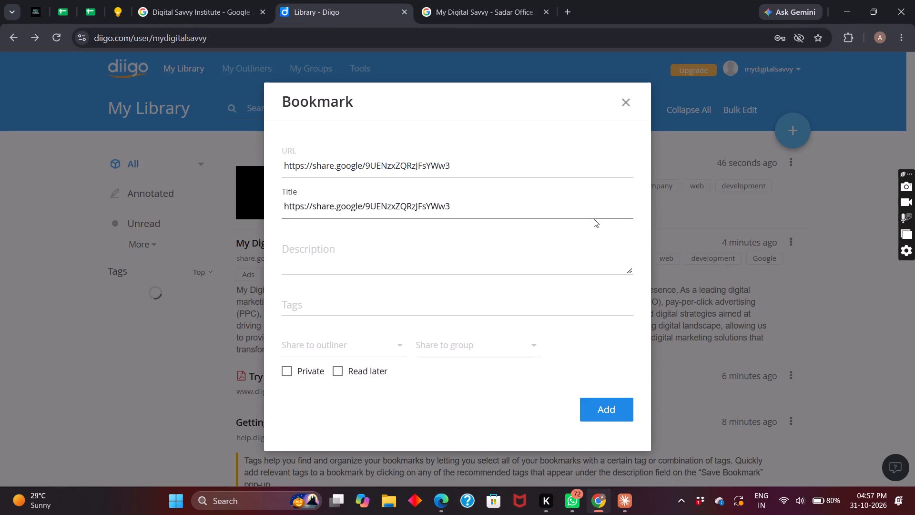
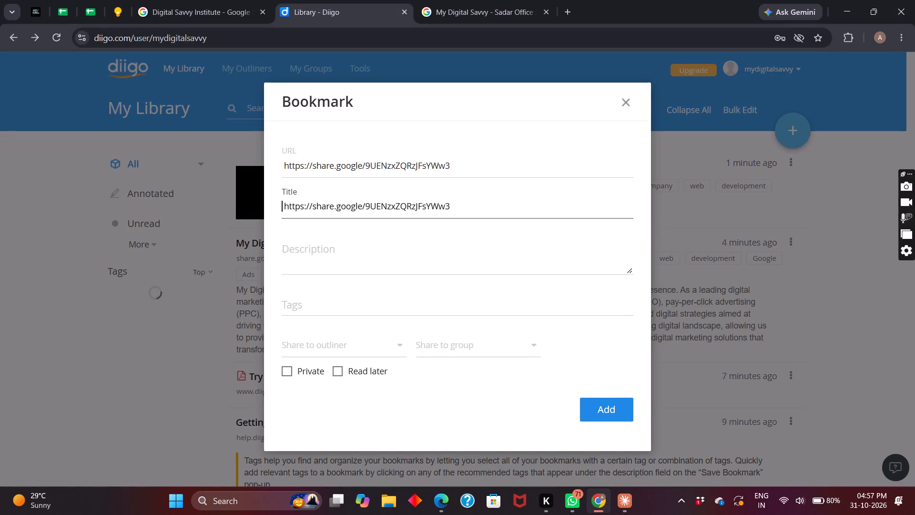
Replace the bookmark's title with the Keep note's full keyword list, from "digital marketing agency in Nagpur" to "SEO Company Nagpur".
drag(457, 207, 130, 233)
key(BackSpace)
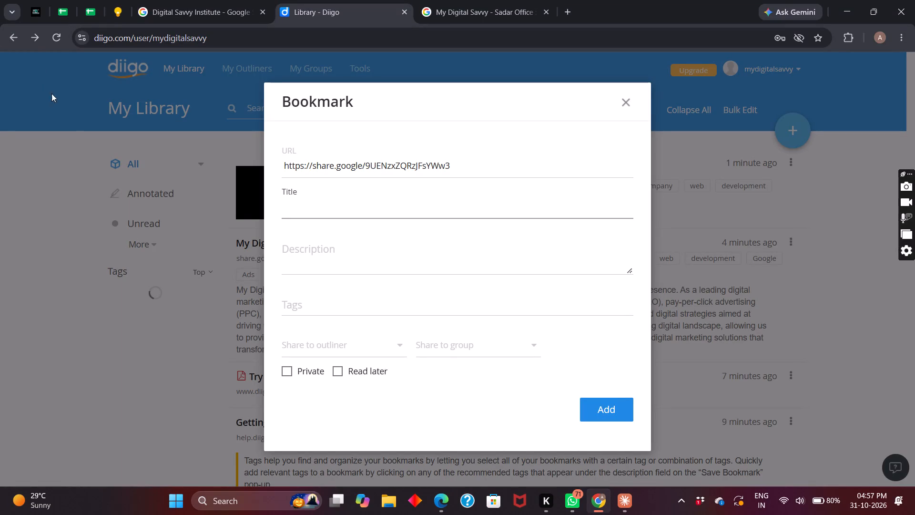
click(109, 16)
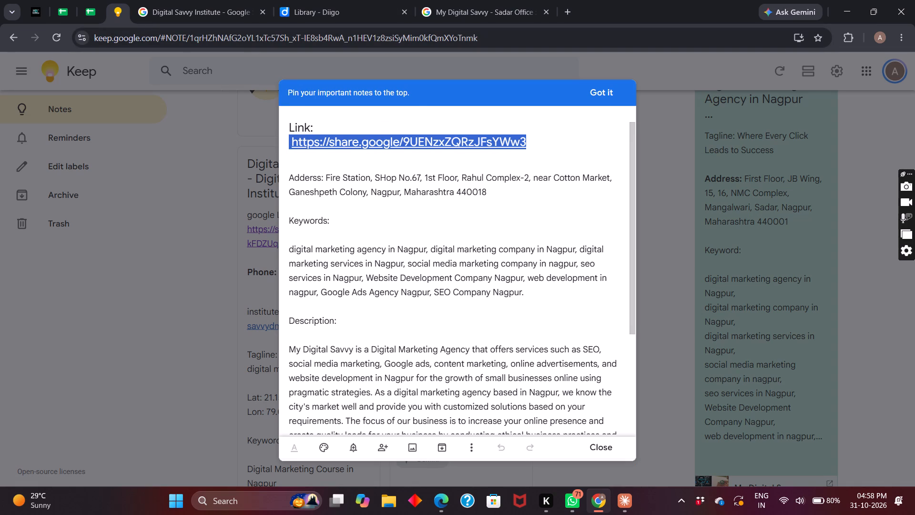
drag(285, 250, 547, 298)
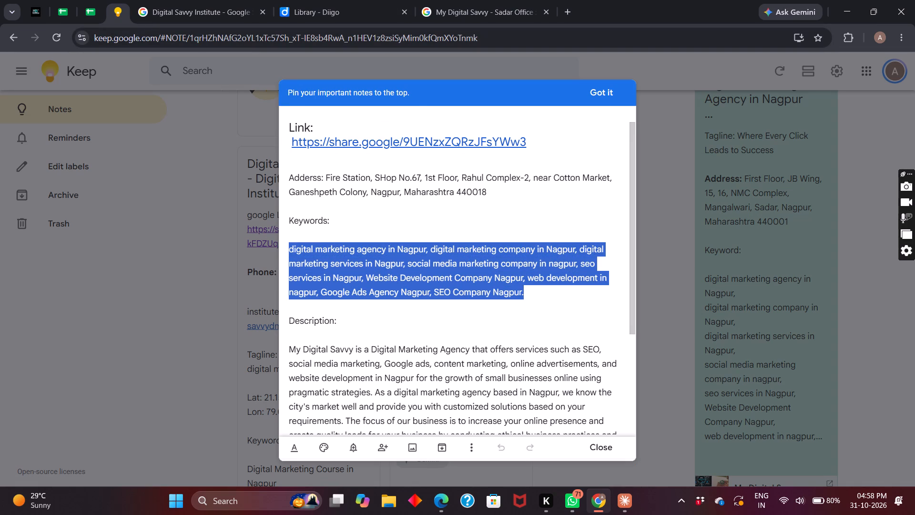
key(ctrl+c)
click(375, 0)
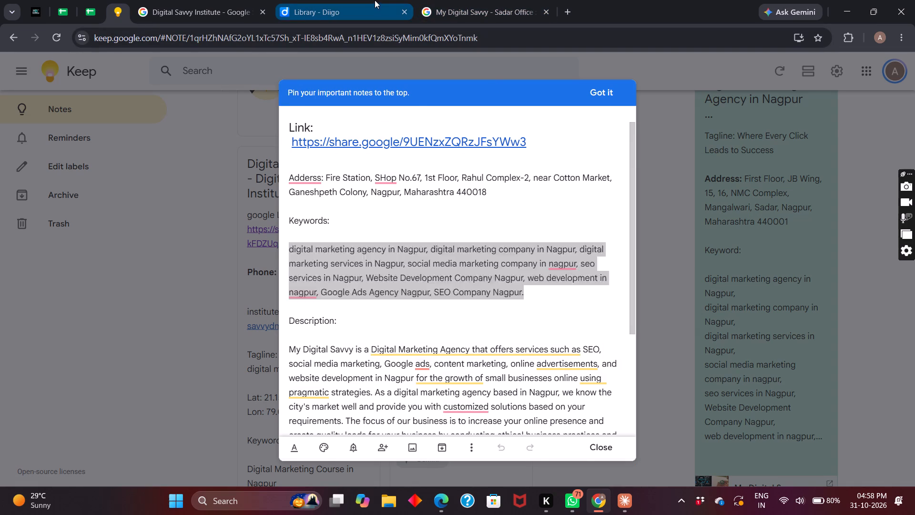
click(386, 199)
key(ctrl+v)
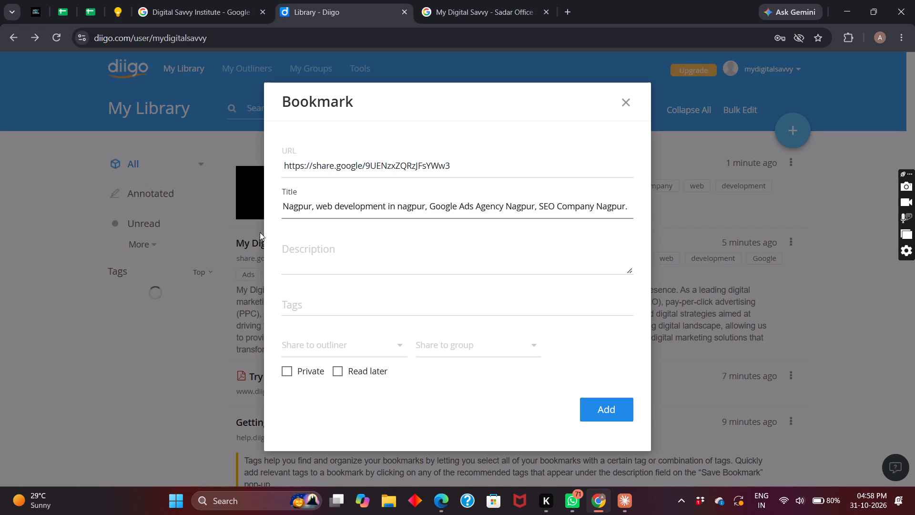
Fill the bookmark's description with the Keep note's full description paragraph, from "My Digital Savvy is a Digital Marketing Agency" to "trust in Nagpur.".
click(305, 262)
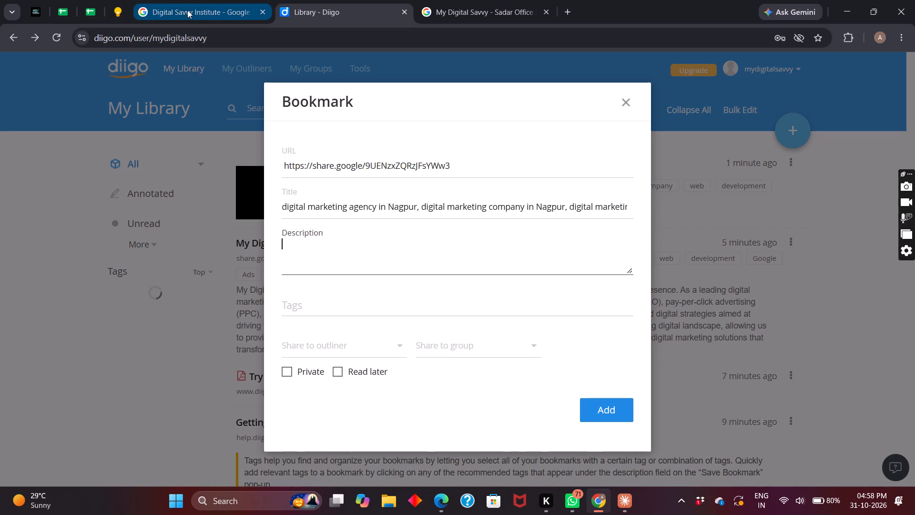
click(125, 11)
scroll(367, 297, down, 1)
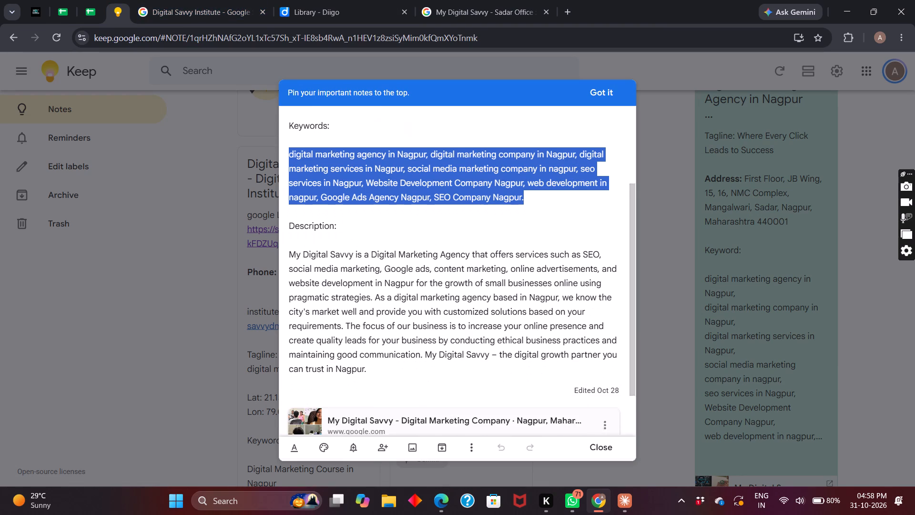
scroll(367, 297, down, 1)
drag(284, 240, 390, 355)
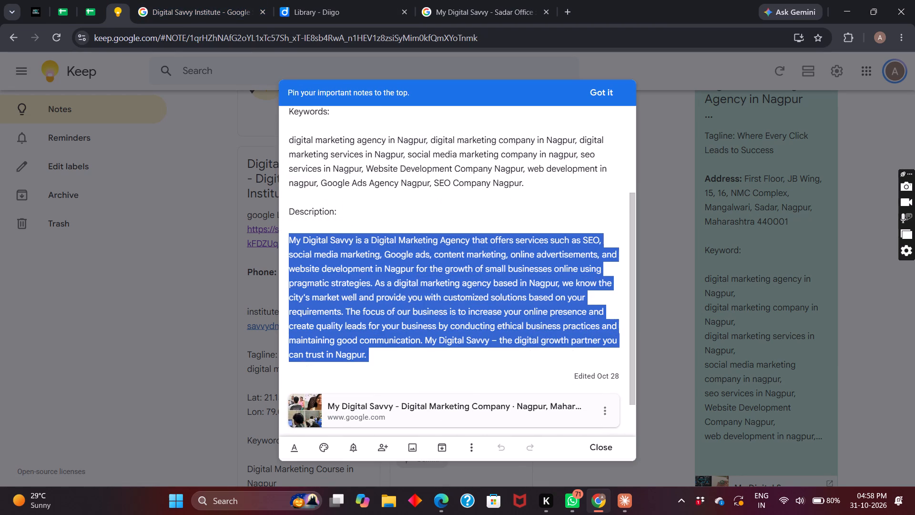
drag(390, 355, 390, 355)
key(ctrl+c)
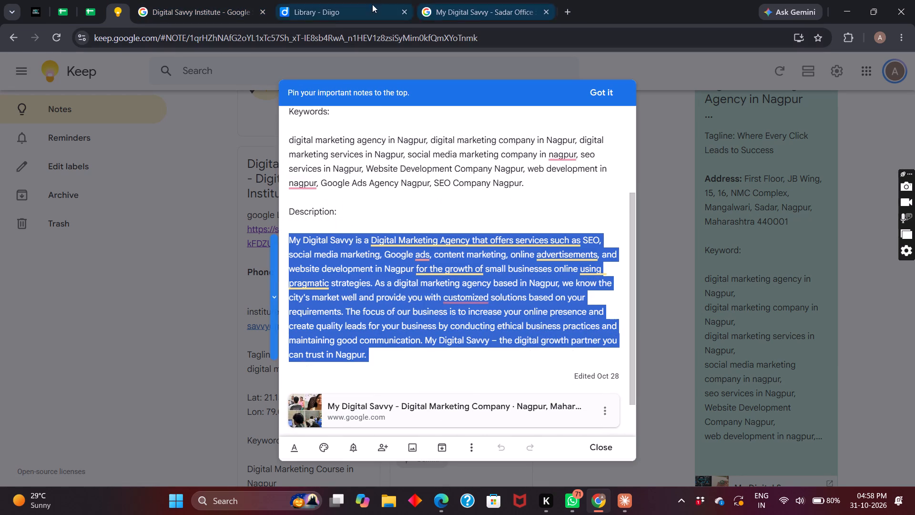
click(335, 9)
click(336, 264)
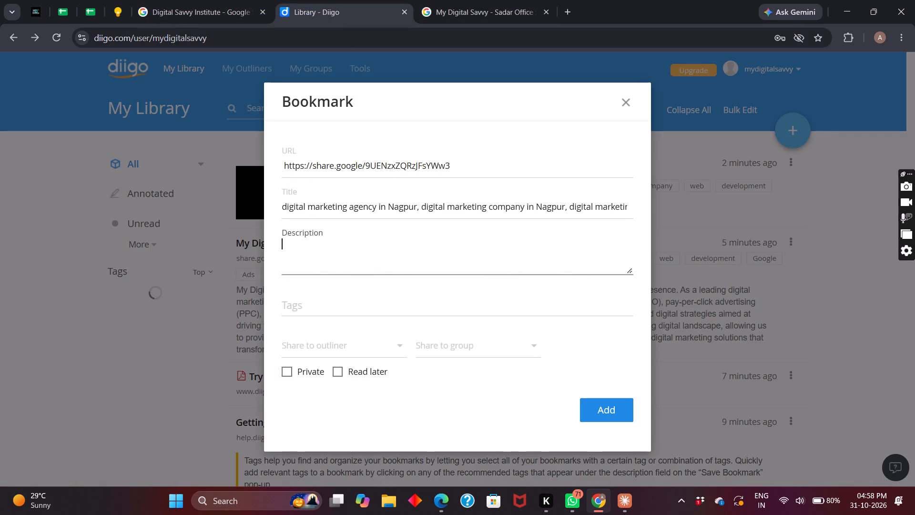
key(ctrl+v)
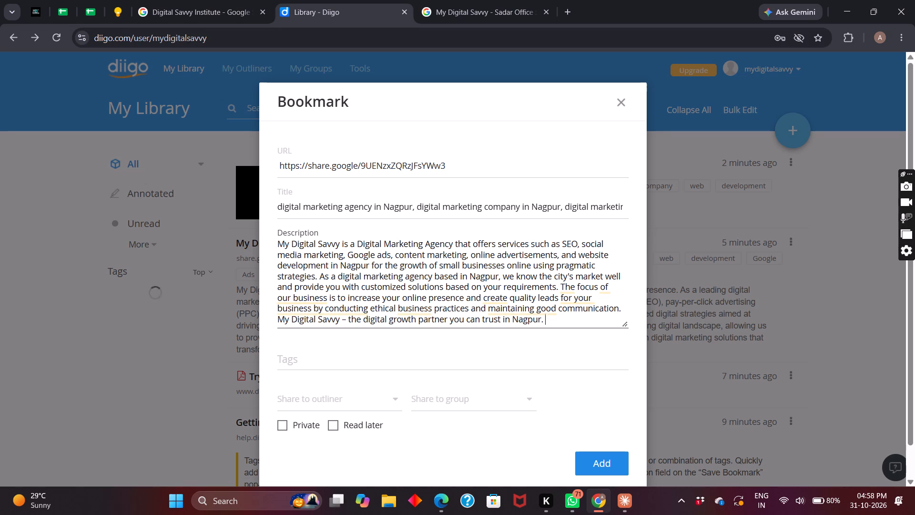
Move the keyword list out of the bookmark's title and into its tags, leaving the title empty.
triple_click(297, 206)
key(ctrl+a)
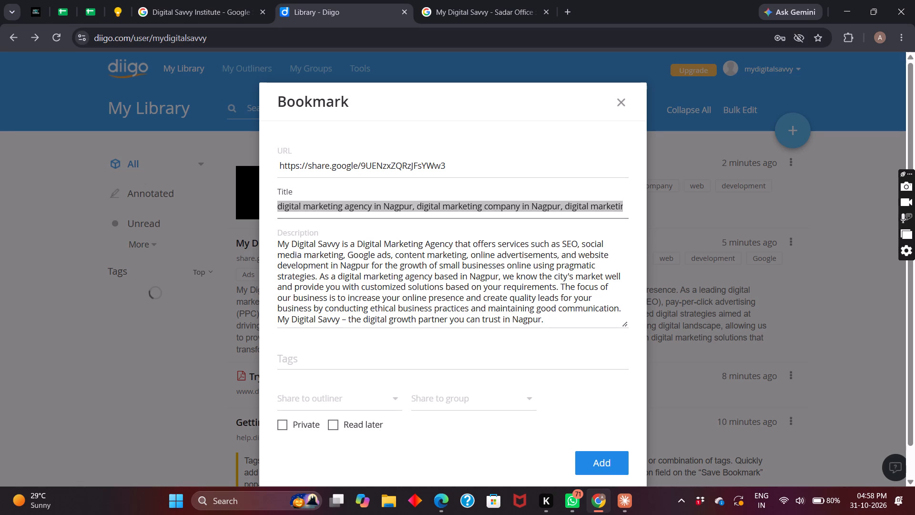
key(ctrl+c)
key(BackSpace)
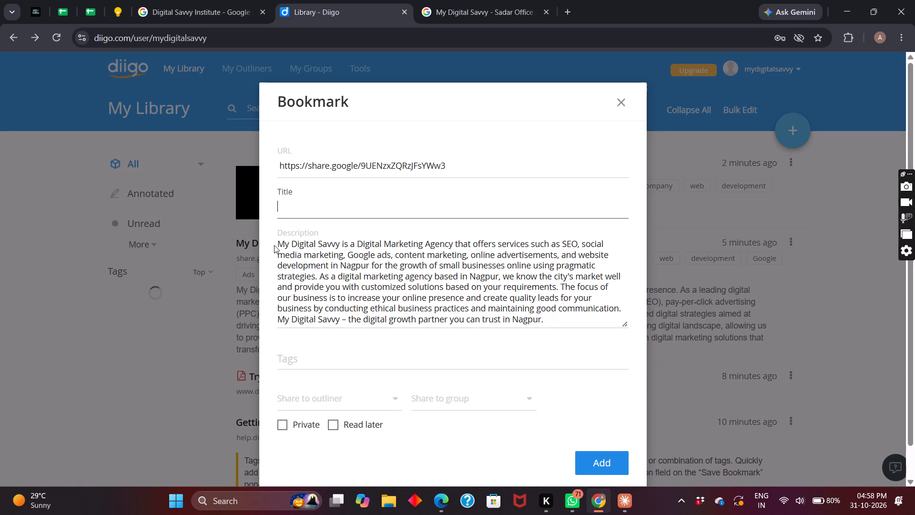
drag(314, 370, 300, 351)
click(300, 351)
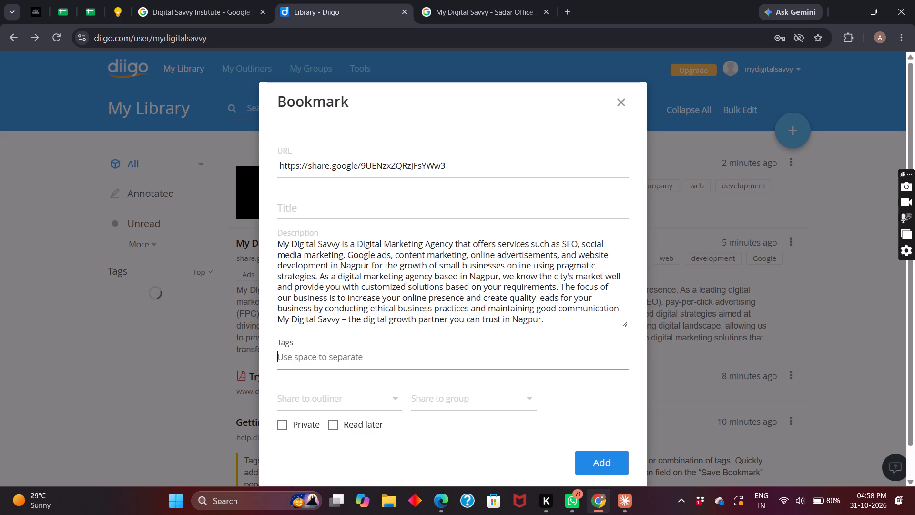
key(ctrl+v)
Set the bookmark's title to "My Digital Savvy - Digital Marketing Company", copied from the Keep note's heading.
click(304, 206)
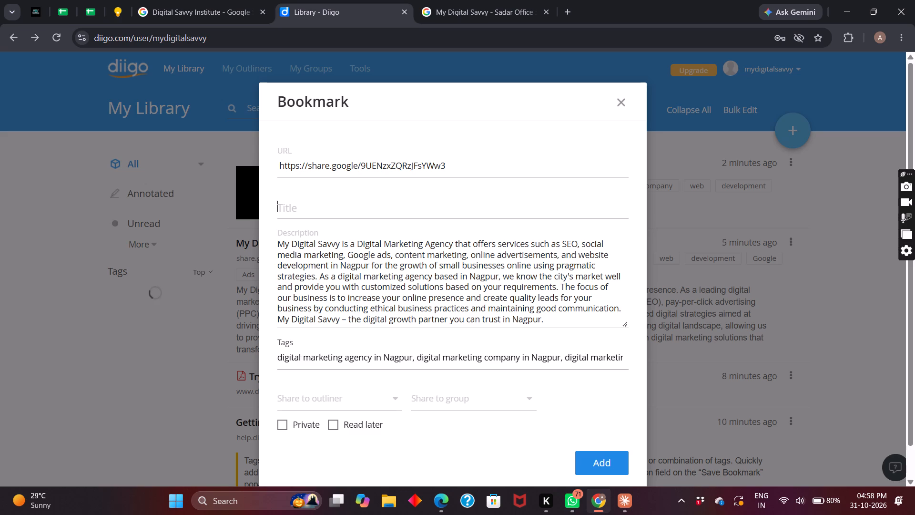
click(118, 10)
scroll(333, 165, up, 1)
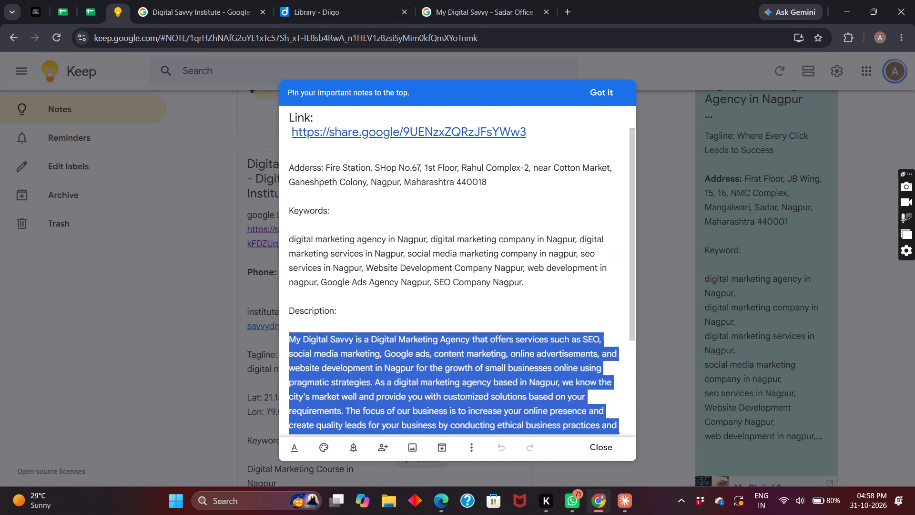
scroll(333, 165, up, 1)
scroll(315, 112, up, 2)
double_click(334, 120)
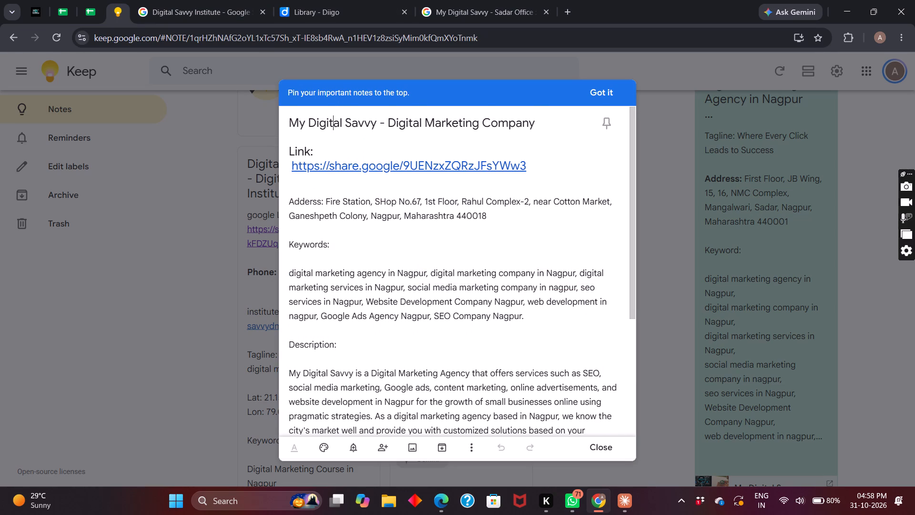
double_click(334, 120)
key(ctrl+c)
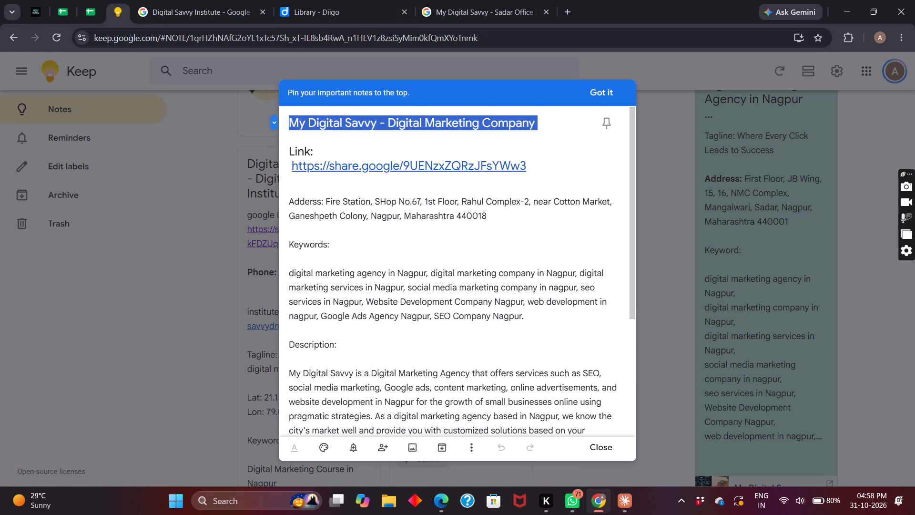
click(229, 5)
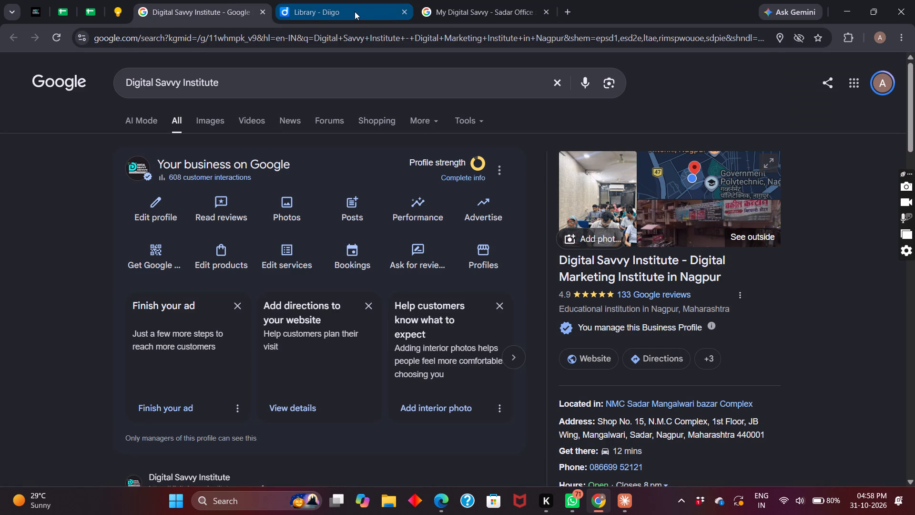
click(355, 11)
click(310, 204)
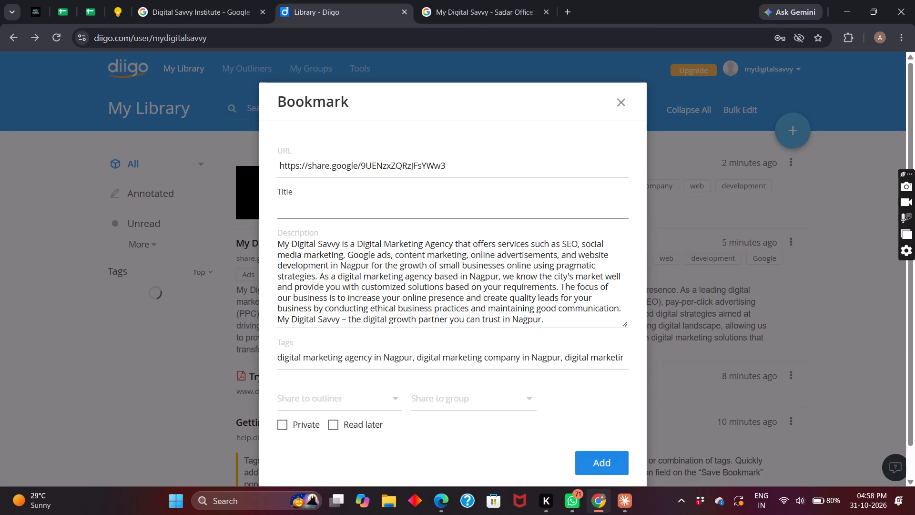
key(ctrl+v)
Add the completed My Digital Savvy bookmark to the Diigo library.
scroll(310, 204, down, 4)
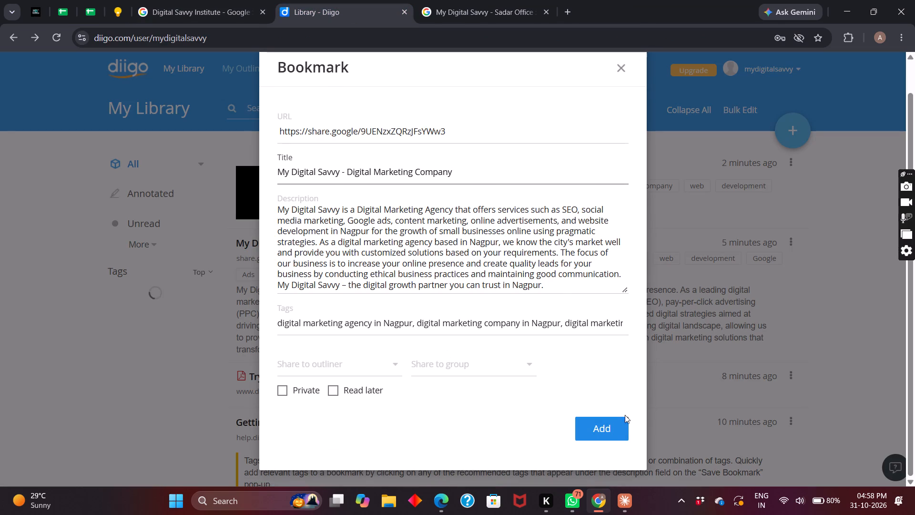
click(614, 428)
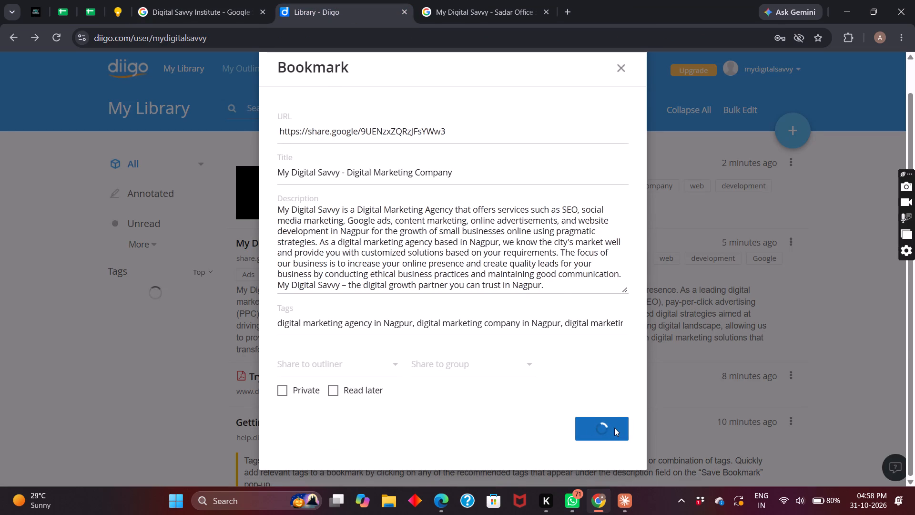
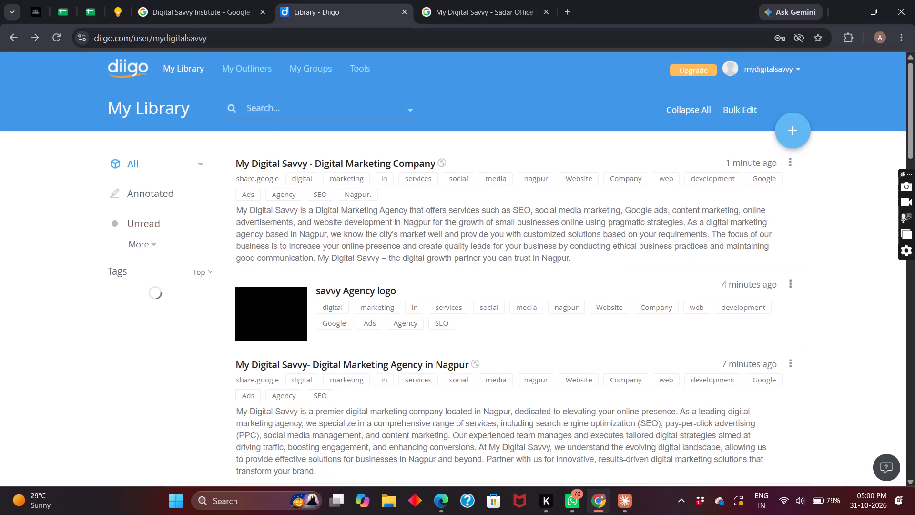
Open the Diigo library address diigo.com/user/mydigitalsavvy in a new tab and look through the saved bookmarks.
triple_click(209, 39)
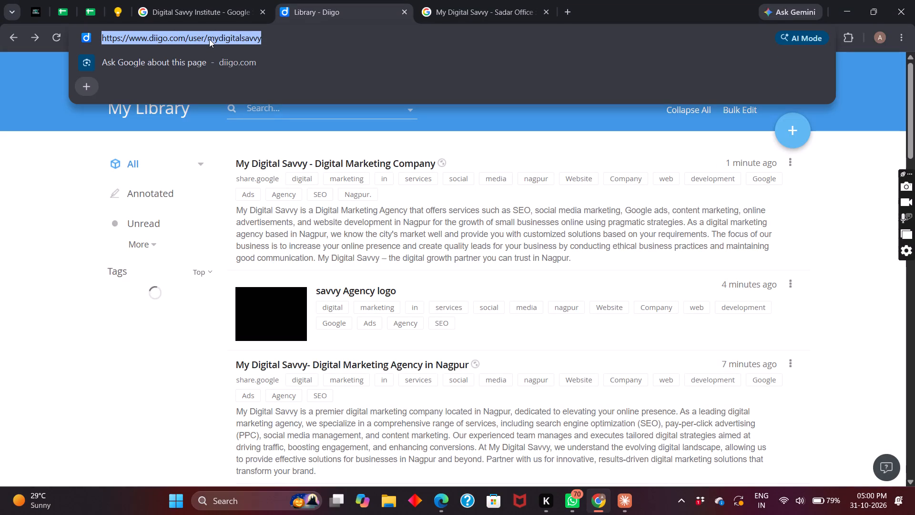
key(ctrl+c)
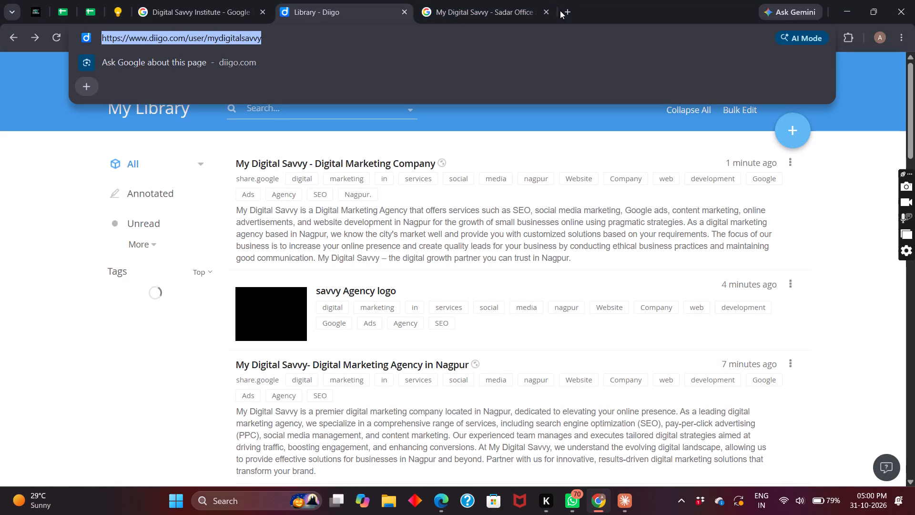
click(566, 11)
click(331, 39)
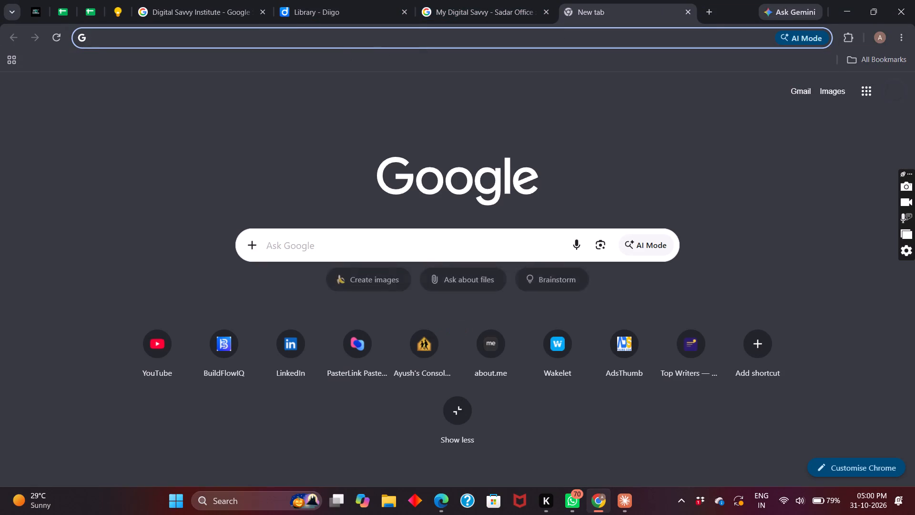
key(ctrl+v)
key(Return)
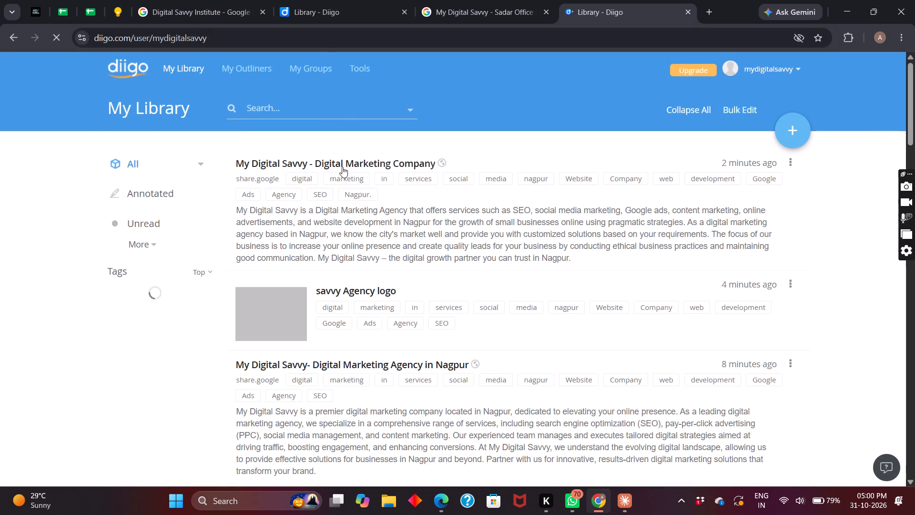
scroll(341, 365, down, 4)
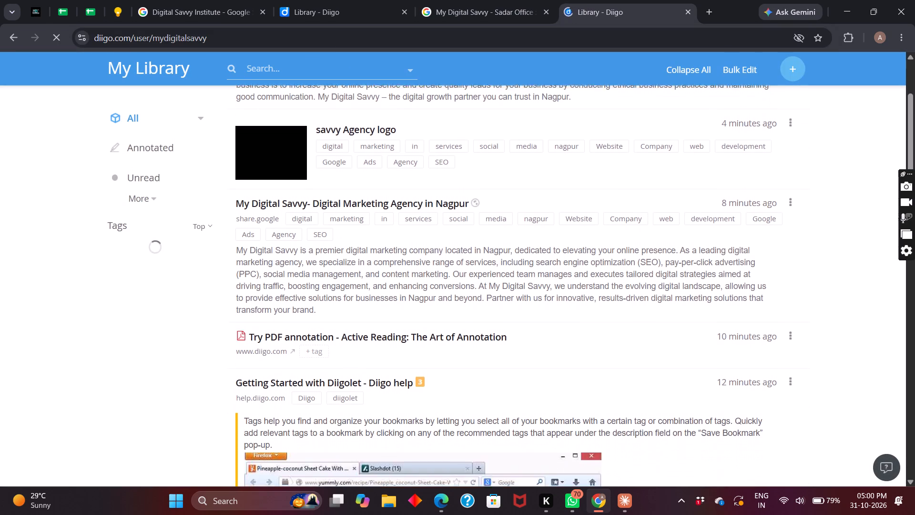
scroll(341, 365, down, 6)
scroll(341, 365, up, 5)
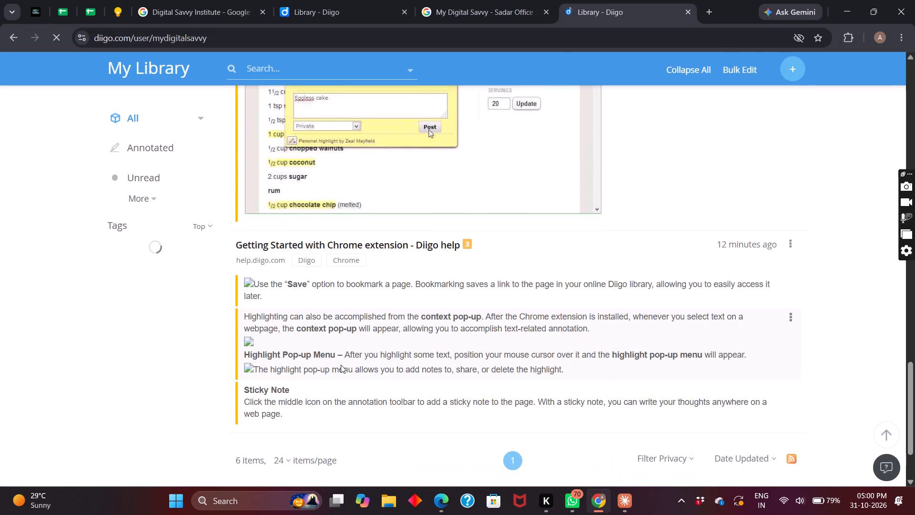
scroll(341, 365, up, 5)
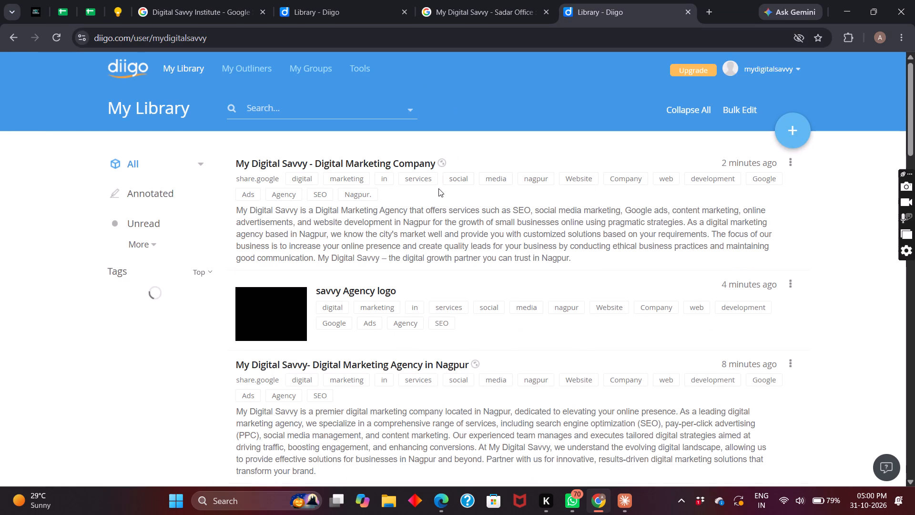
click(536, 84)
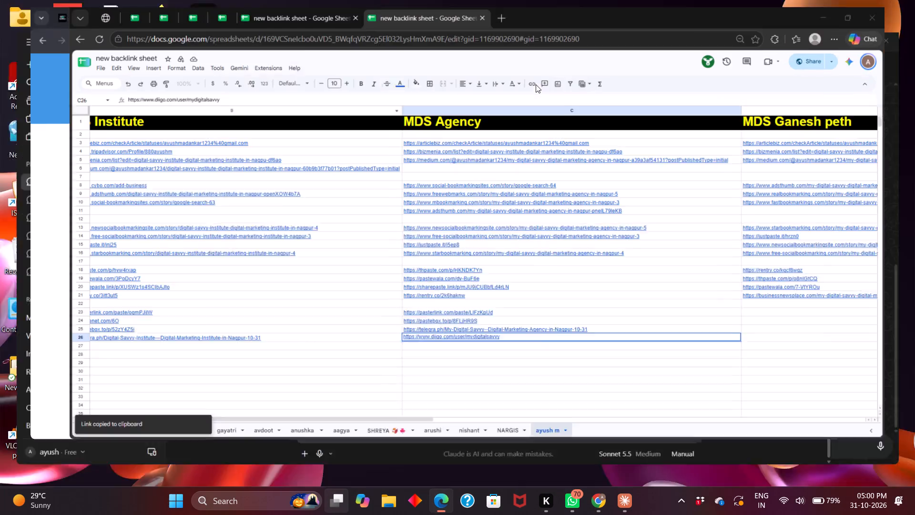
scroll(764, 342, left, 3)
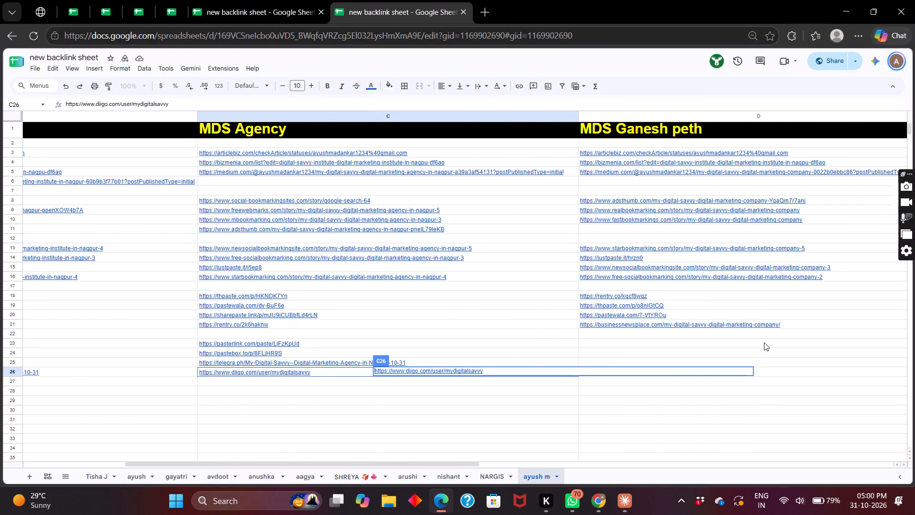
click(618, 343)
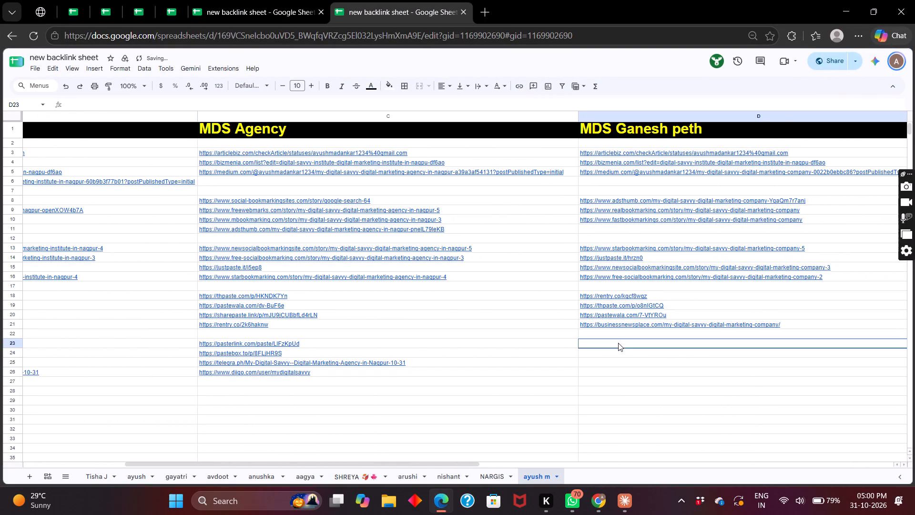
key(ctrl+v)
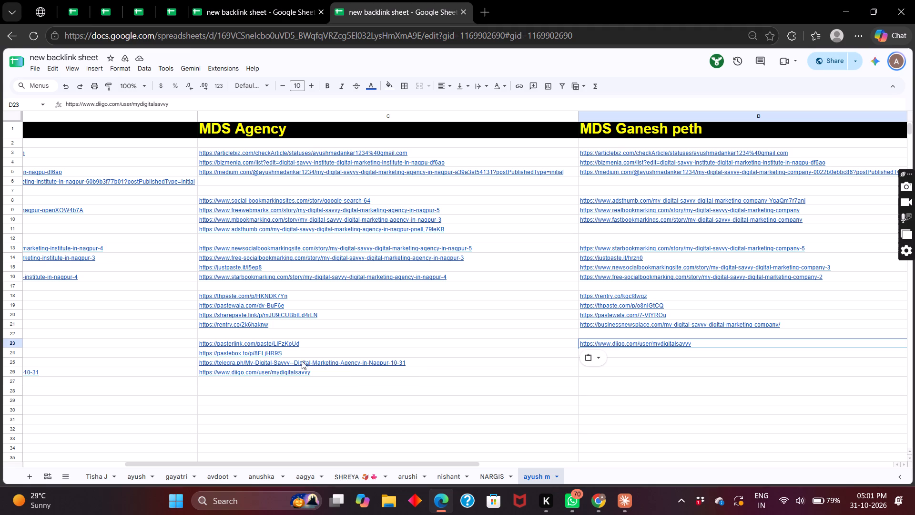
Copy the telegra.ph link from the MDS Agency column and open it in Chrome, replacing the page in the first Diigo library tab.
click(227, 361)
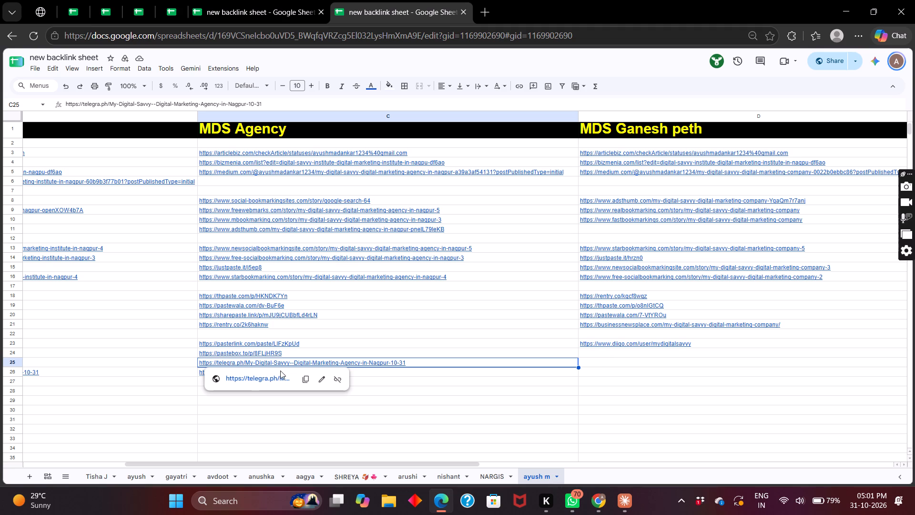
click(304, 379)
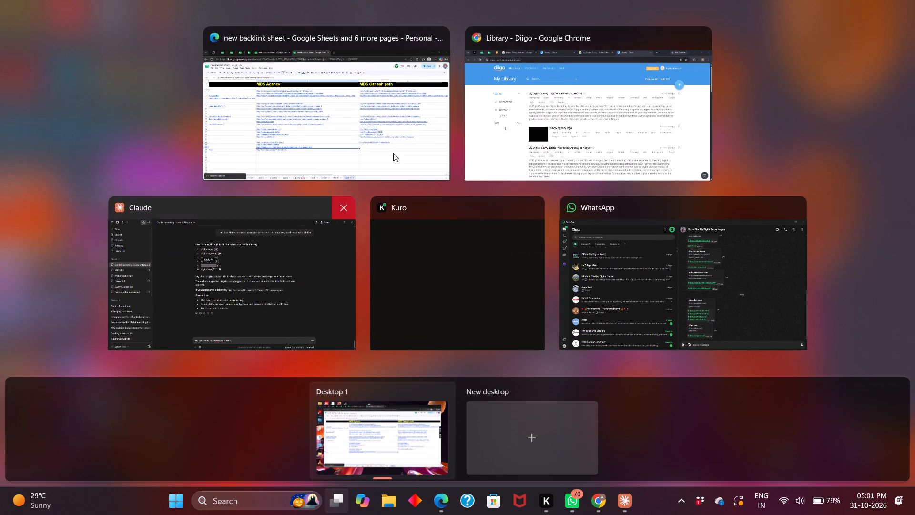
click(485, 112)
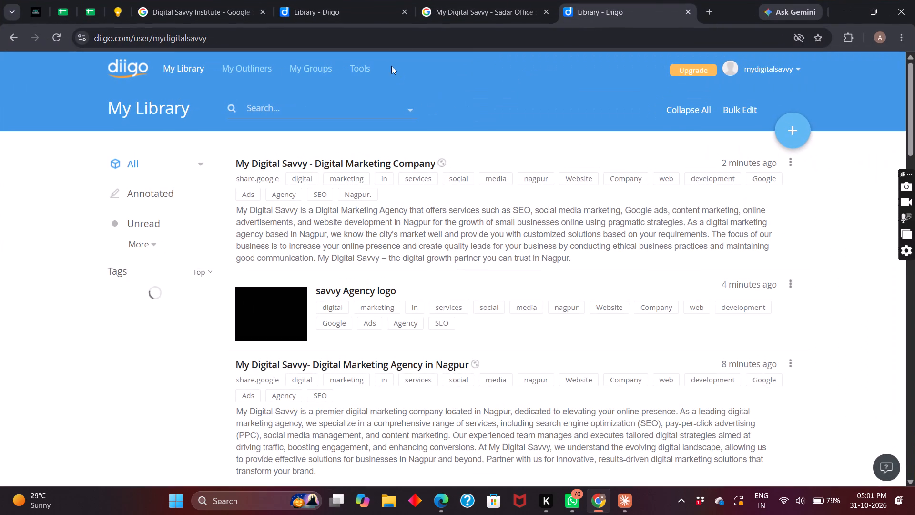
click(358, 9)
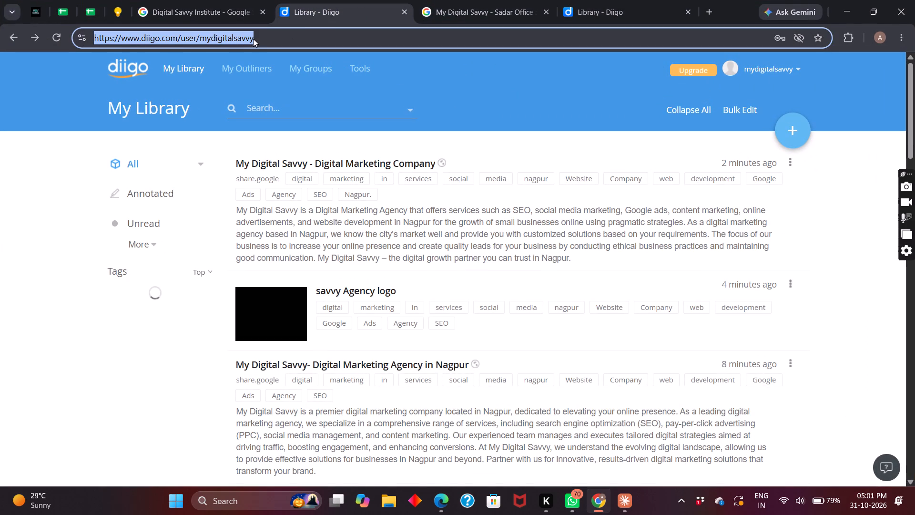
key(ctrl+v)
key(Return)
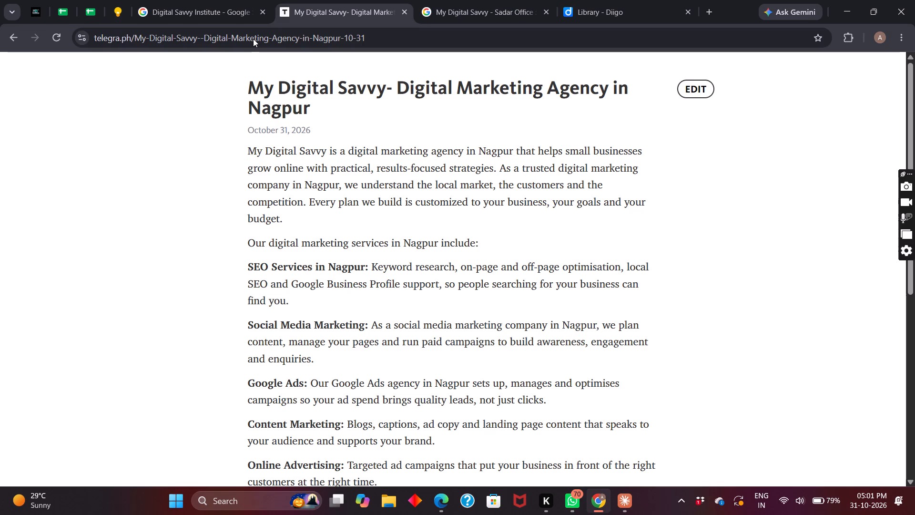
scroll(253, 39, down, 1)
click(374, 37)
key(BackSpace)
key(BackSpace)
key(BackSpace)
key(BackSpace)
key(BackSpace)
key(BackSpace)
key(BackSpace)
key(BackSpace)
key(BackSpace)
key(BackSpace)
key(BackSpace)
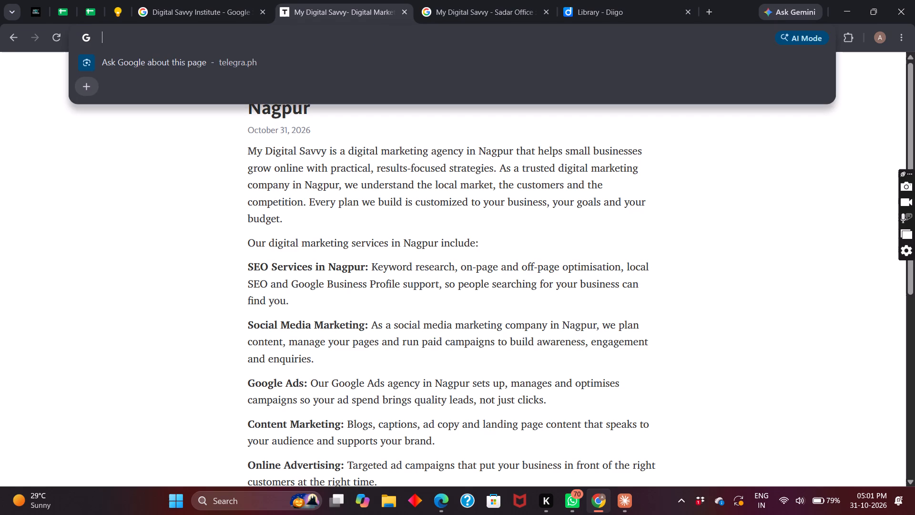
key(ctrl+v)
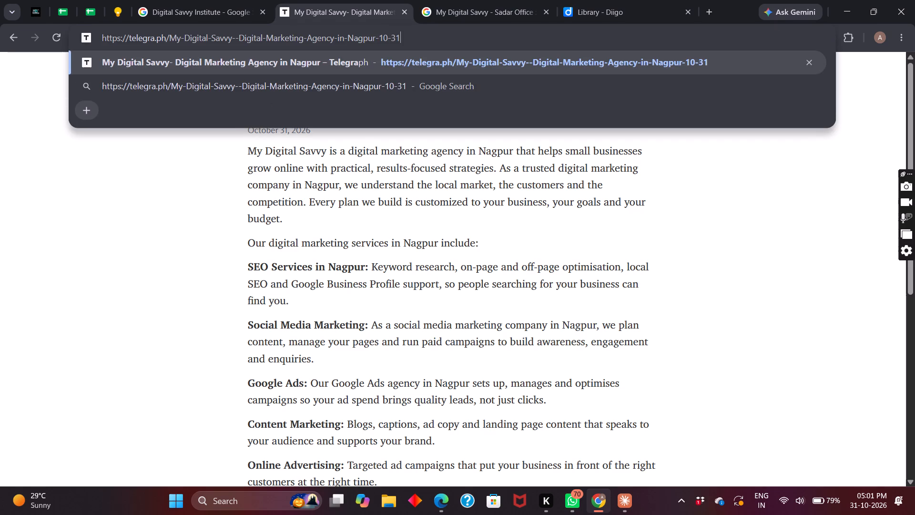
key(BackSpace)
key(BackSpace)
key(BackSpace)
key(BackSpace)
key(BackSpace)
key(BackSpace)
key(BackSpace)
key(BackSpace)
key(BackSpace)
key(BackSpace)
key(BackSpace)
key(BackSpace)
key(BackSpace)
key(BackSpace)
key(BackSpace)
key(BackSpace)
key(BackSpace)
key(BackSpace)
key(BackSpace)
key(BackSpace)
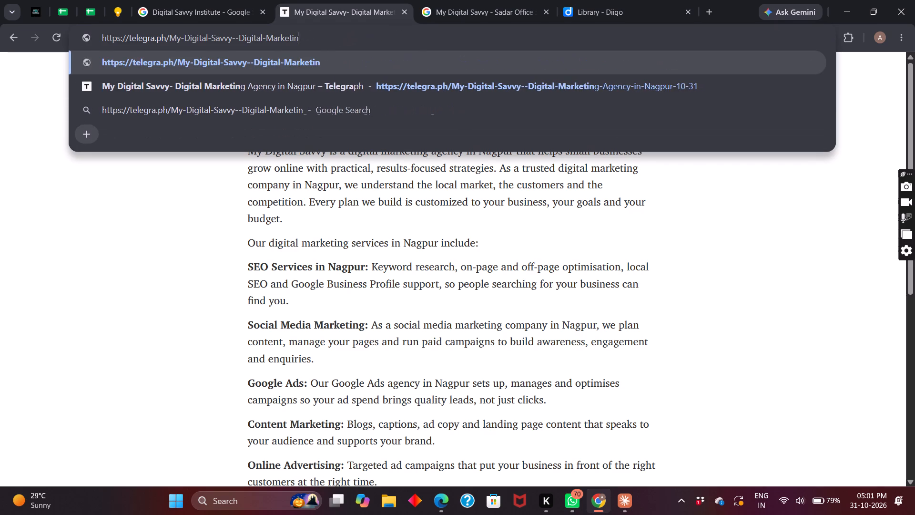
key(BackSpace)
key(BackSpace)
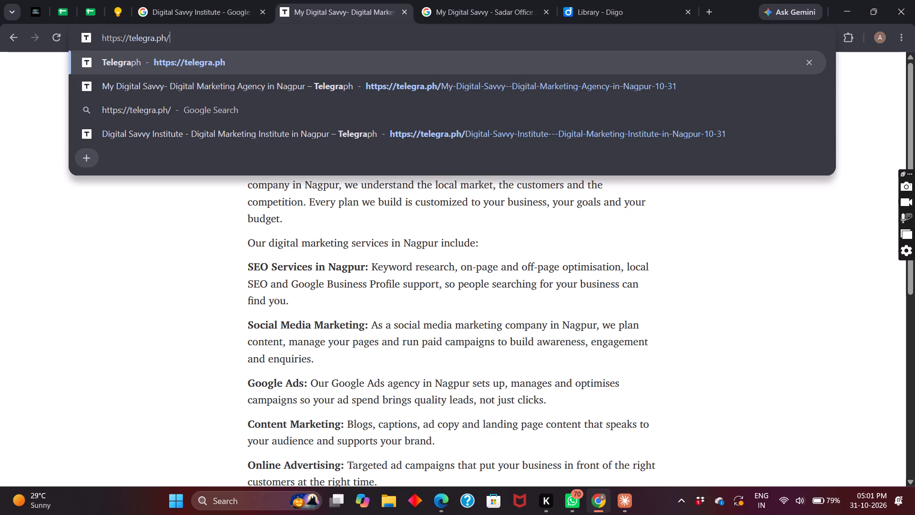
key(Return)
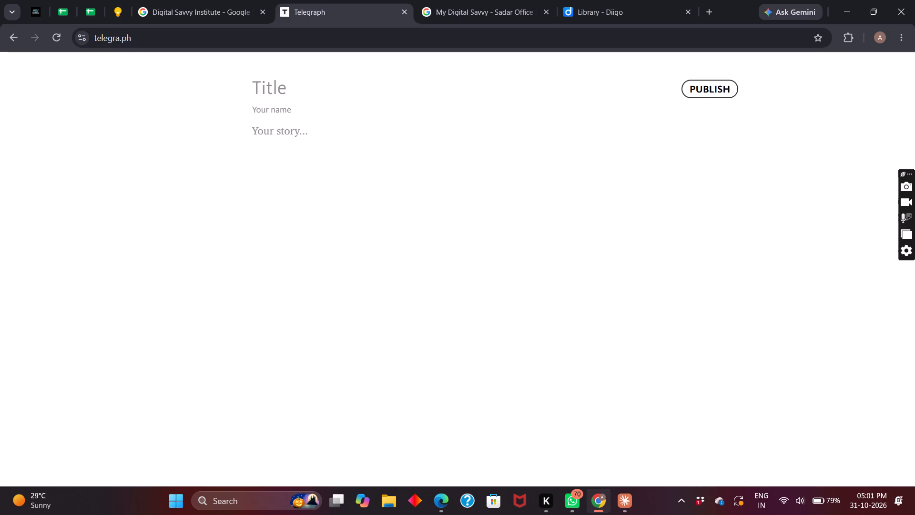
Set the Telegraph article's title to "My Digital Savvy - Digital Marketing Company", copied from the Keep note's heading.
drag(260, 86, 151, 8)
drag(151, 8, 114, 13)
click(114, 13)
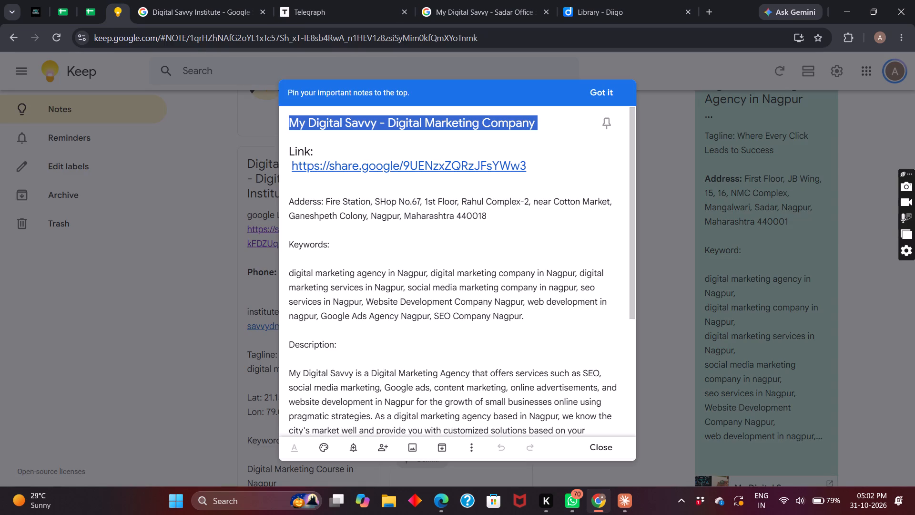
key(ctrl+c)
click(352, 13)
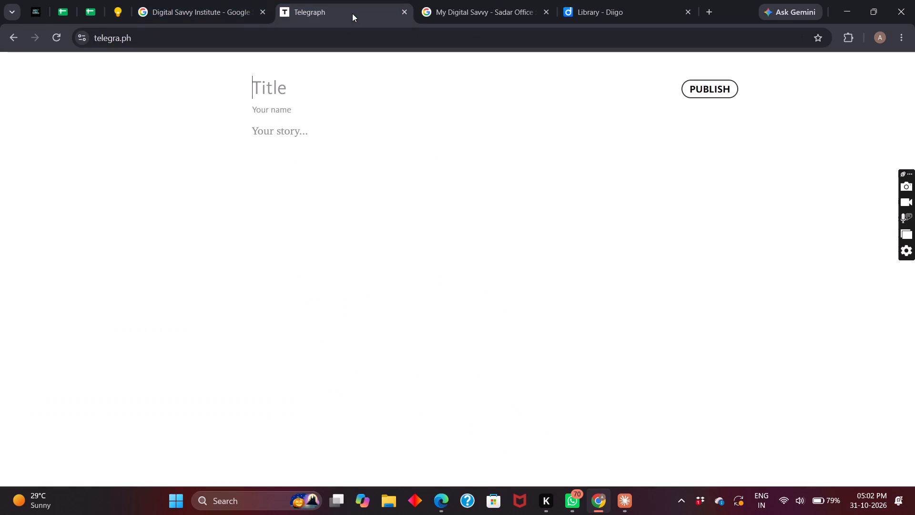
click(290, 97)
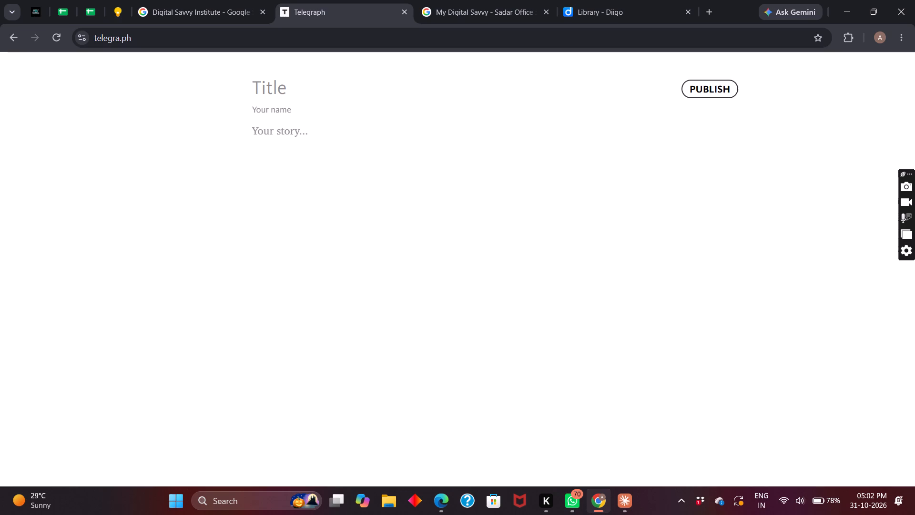
click(275, 90)
key(ctrl+v)
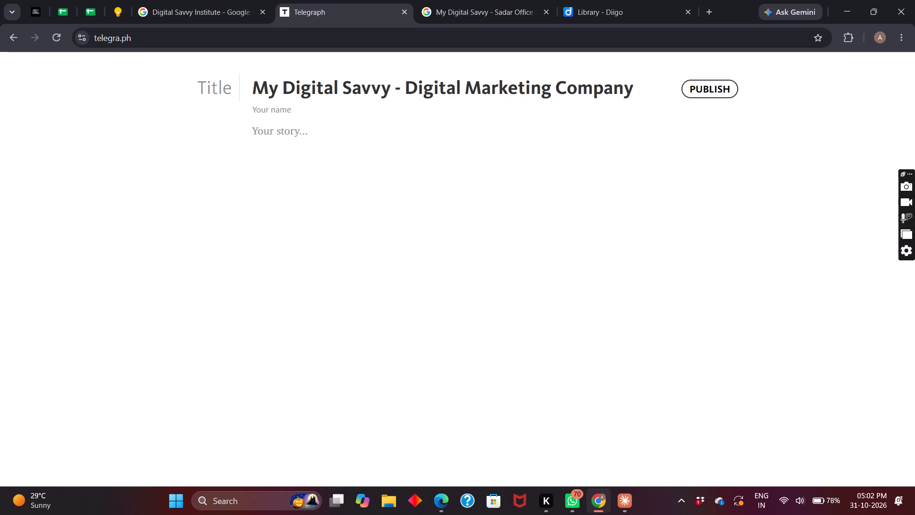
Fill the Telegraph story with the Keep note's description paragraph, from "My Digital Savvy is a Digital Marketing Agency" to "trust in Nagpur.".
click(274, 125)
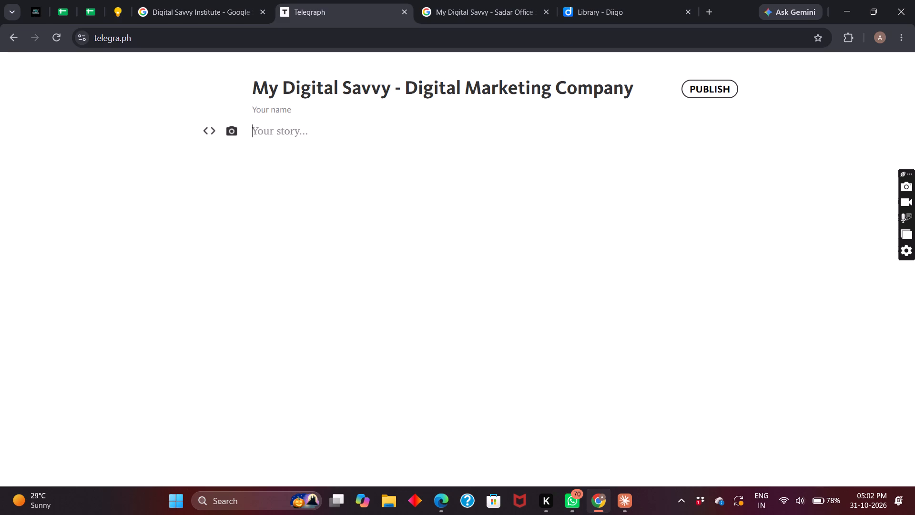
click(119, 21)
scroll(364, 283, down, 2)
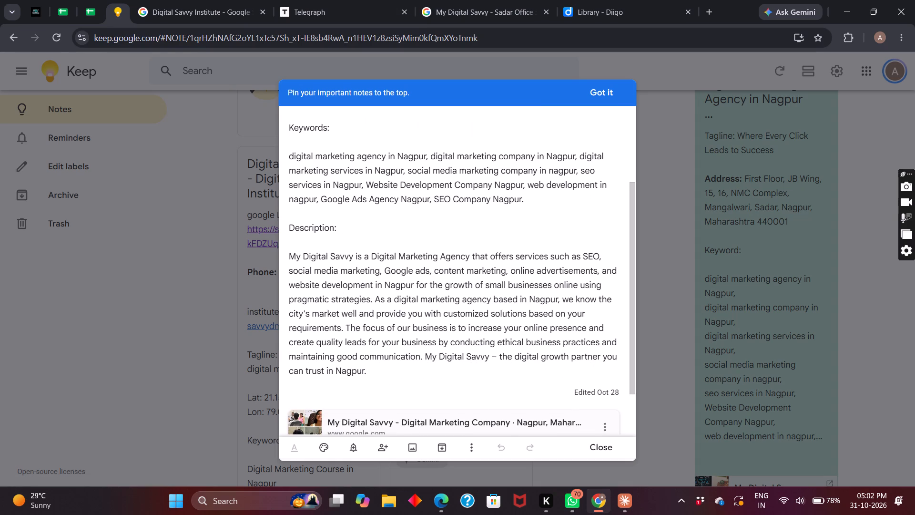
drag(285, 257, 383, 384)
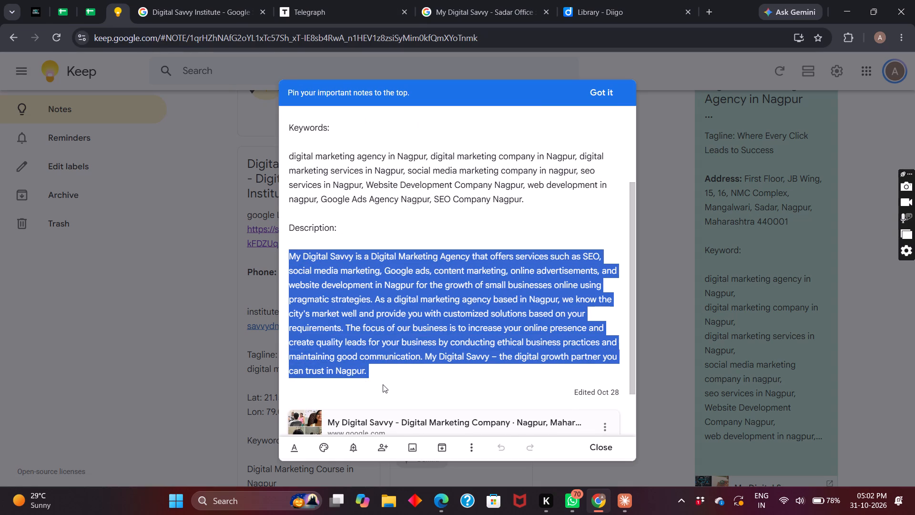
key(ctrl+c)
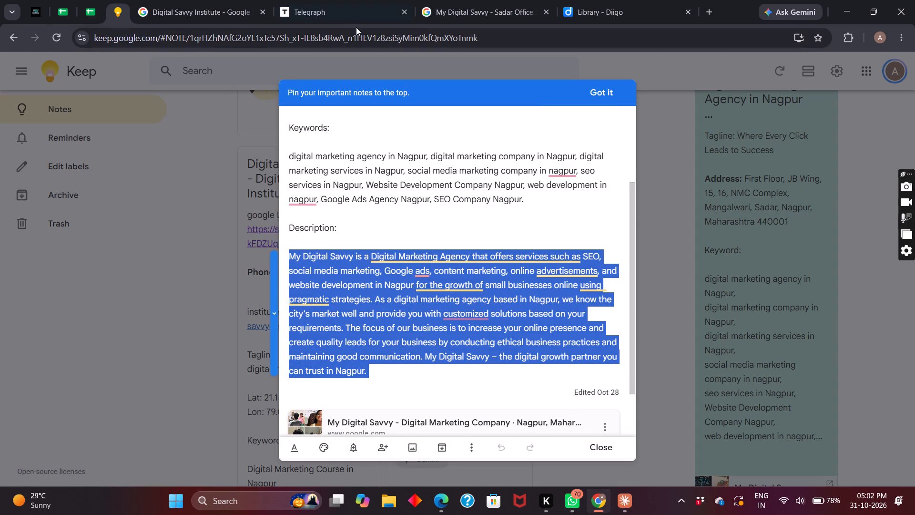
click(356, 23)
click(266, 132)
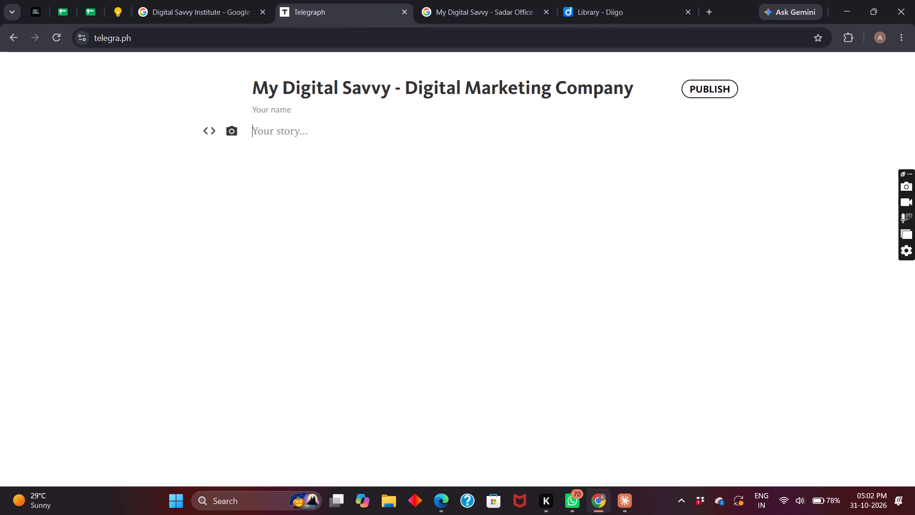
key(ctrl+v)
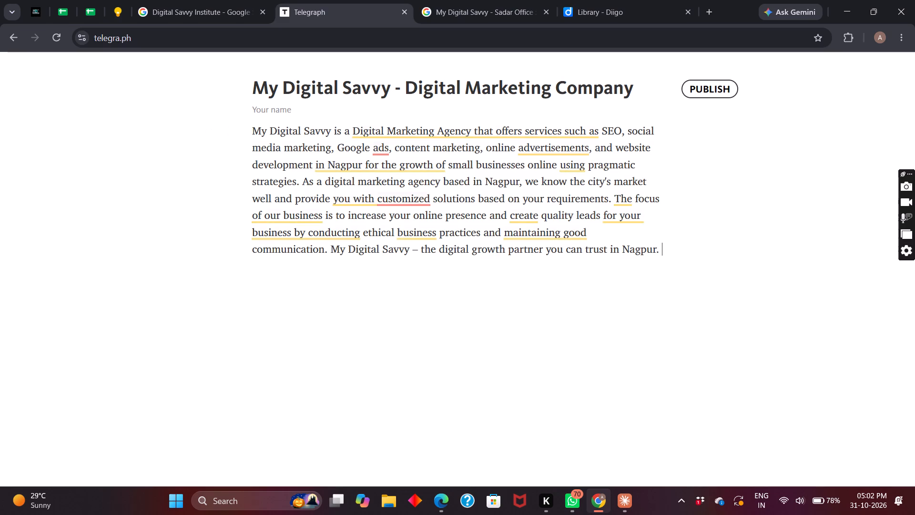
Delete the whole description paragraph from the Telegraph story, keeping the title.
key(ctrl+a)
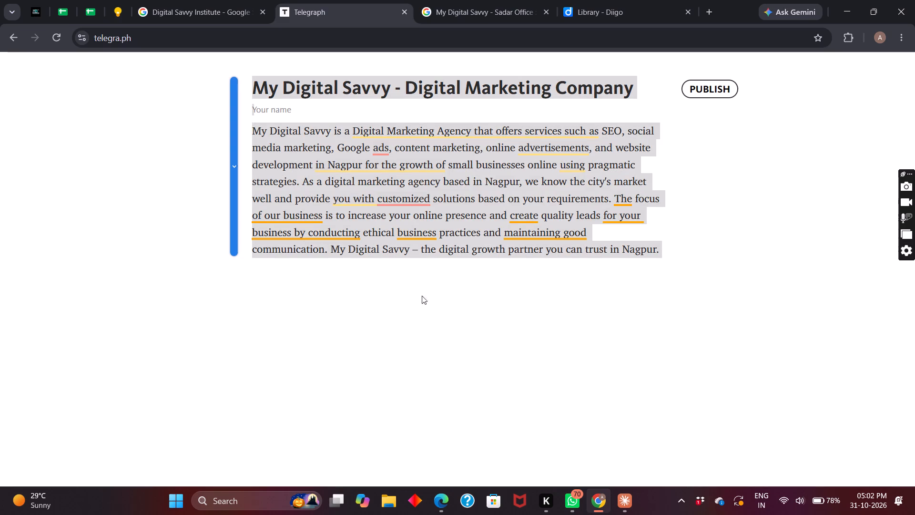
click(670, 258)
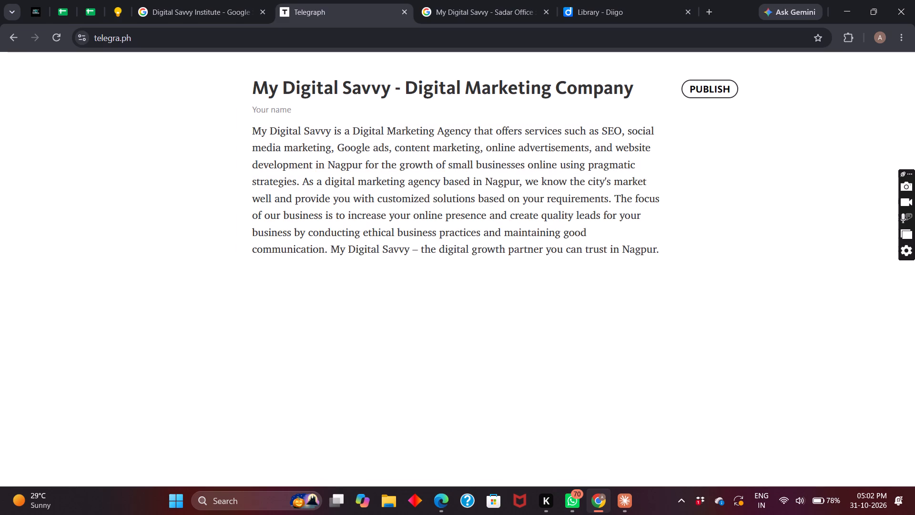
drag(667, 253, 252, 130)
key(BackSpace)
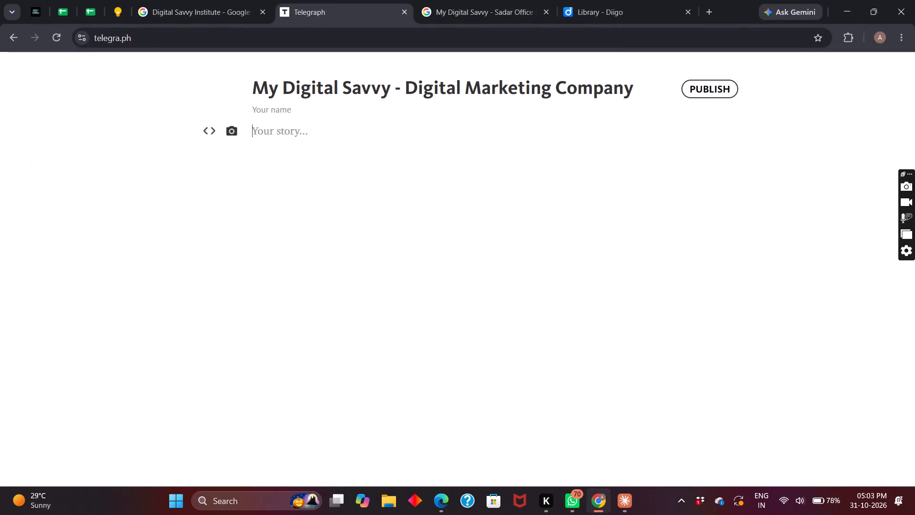
click(311, 137)
key(ctrl+v)
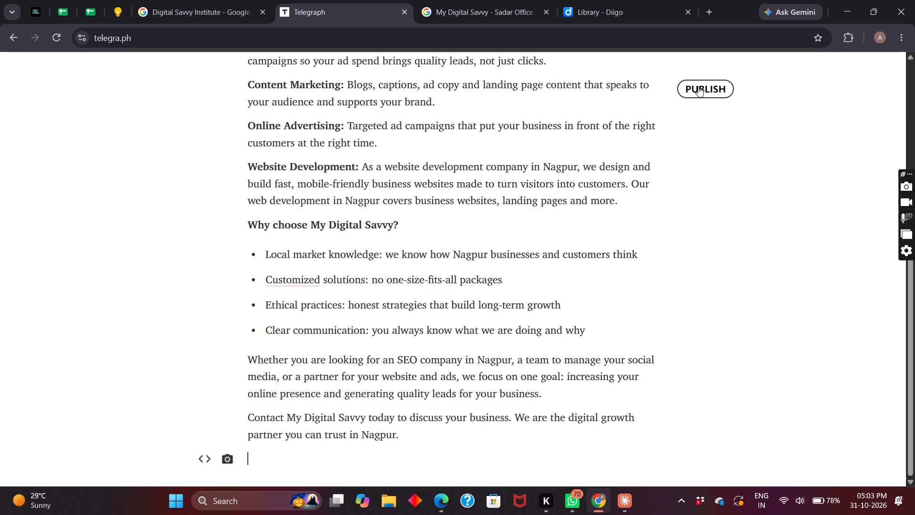
click(698, 86)
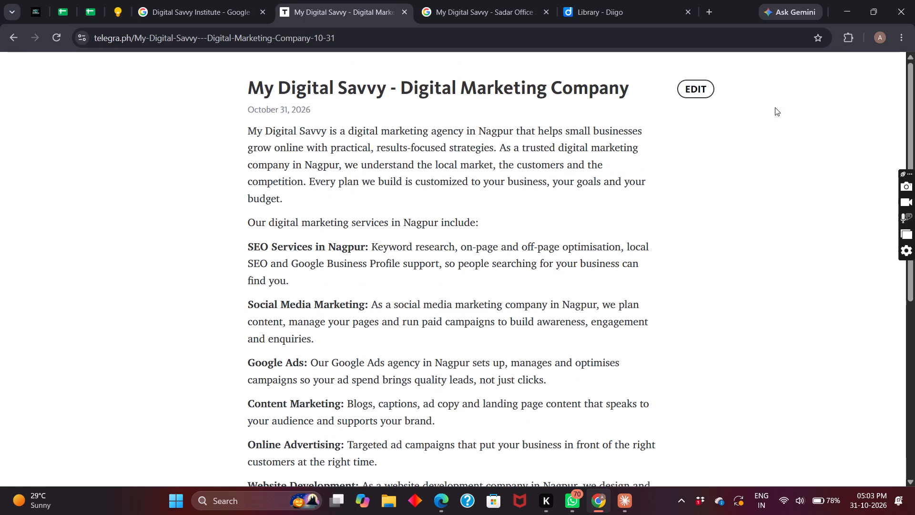
Log the published Telegraph article's URL in cell D24 of the backlink sheet, under MDS Ganesh peth.
double_click(390, 34)
double_click(390, 34)
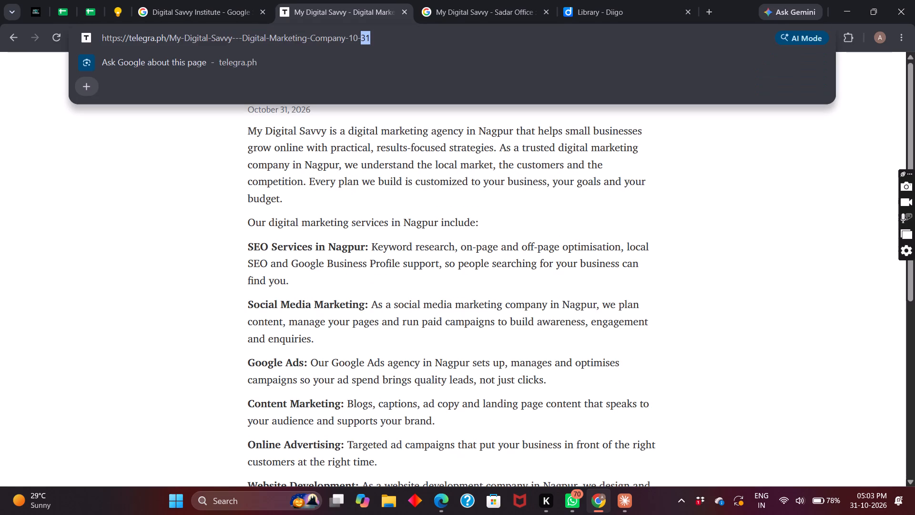
click(390, 34)
key(ctrl+c)
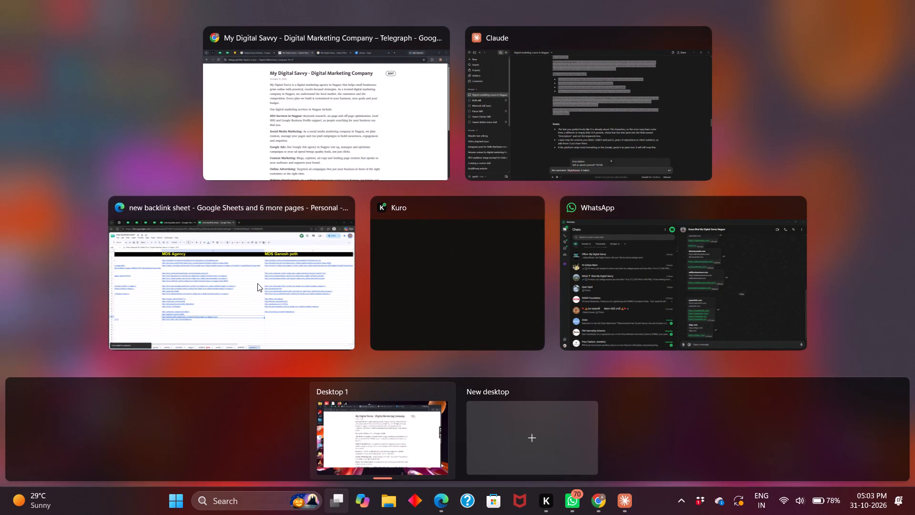
click(257, 283)
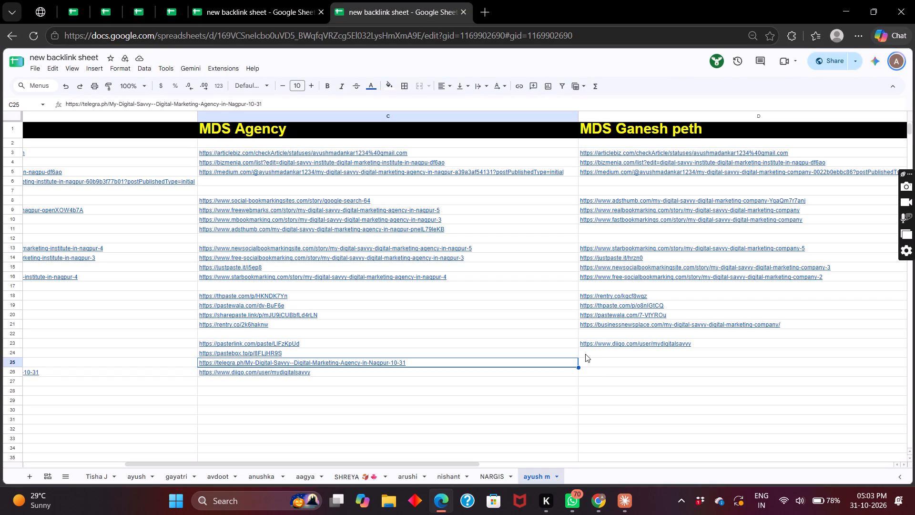
click(585, 354)
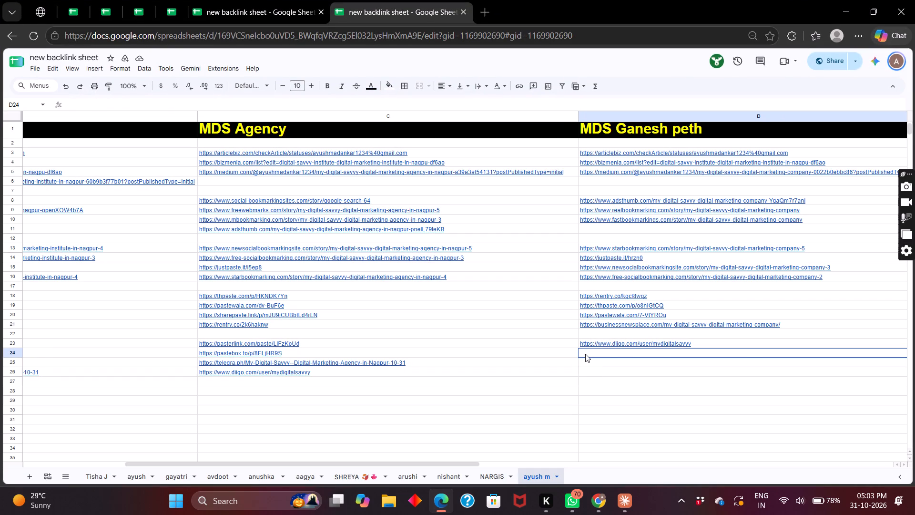
key(ctrl+v)
Open the PasteBox link logged in cell C24 under MDS Agency, loading it in the Telegraph article's Chrome tab.
click(230, 352)
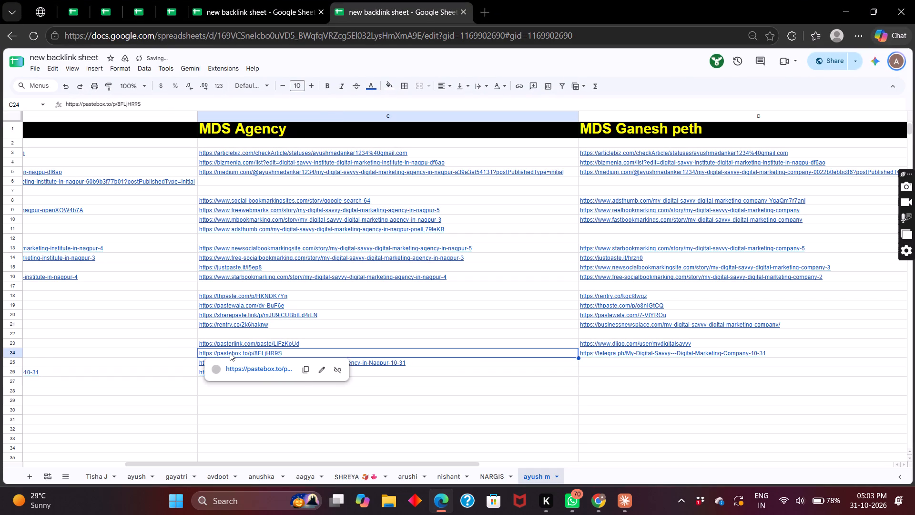
click(303, 371)
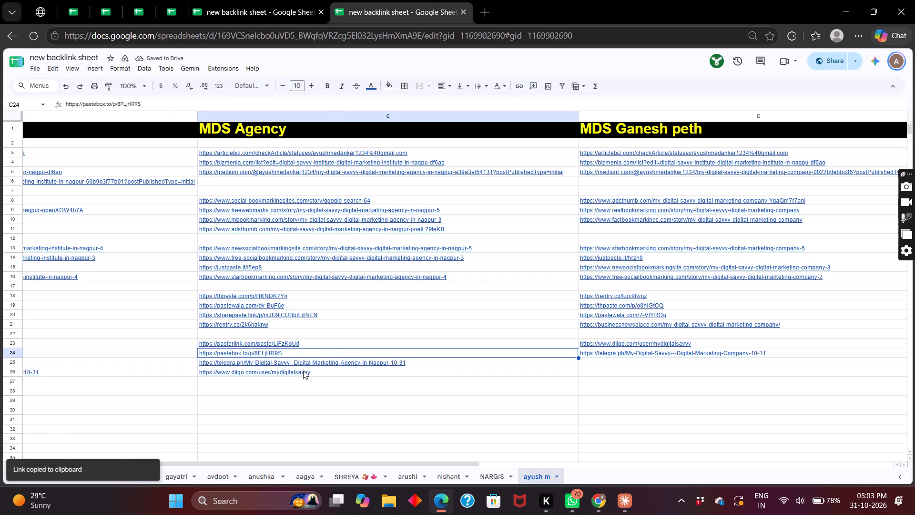
click(529, 67)
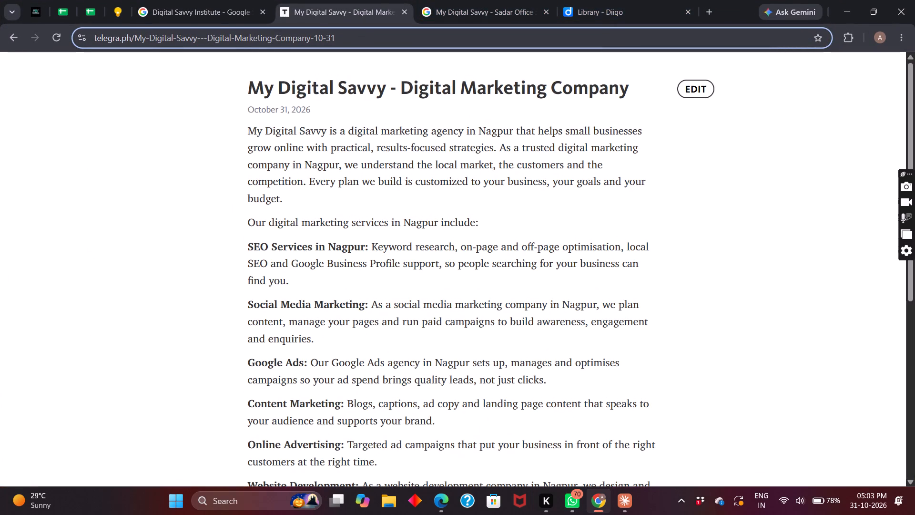
double_click(361, 36)
double_click(361, 36)
click(361, 36)
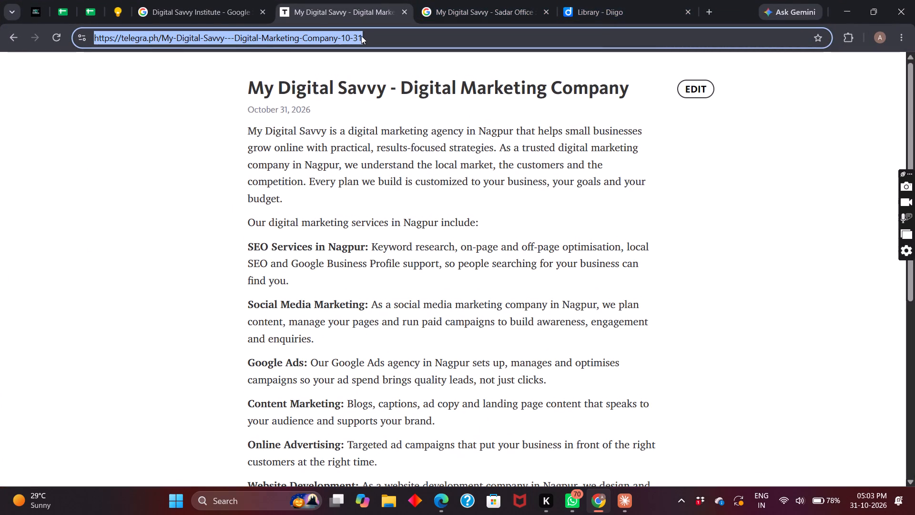
key(ctrl+v)
key(Return)
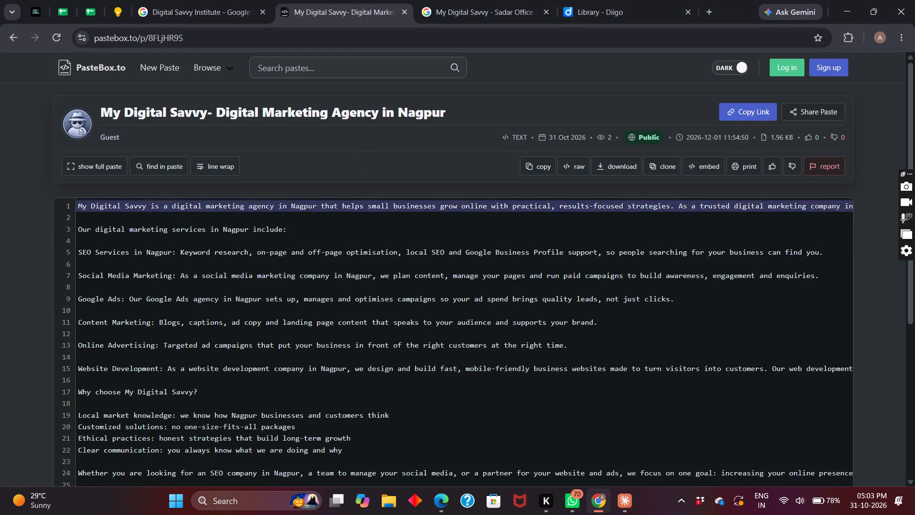
click(226, 27)
click(226, 31)
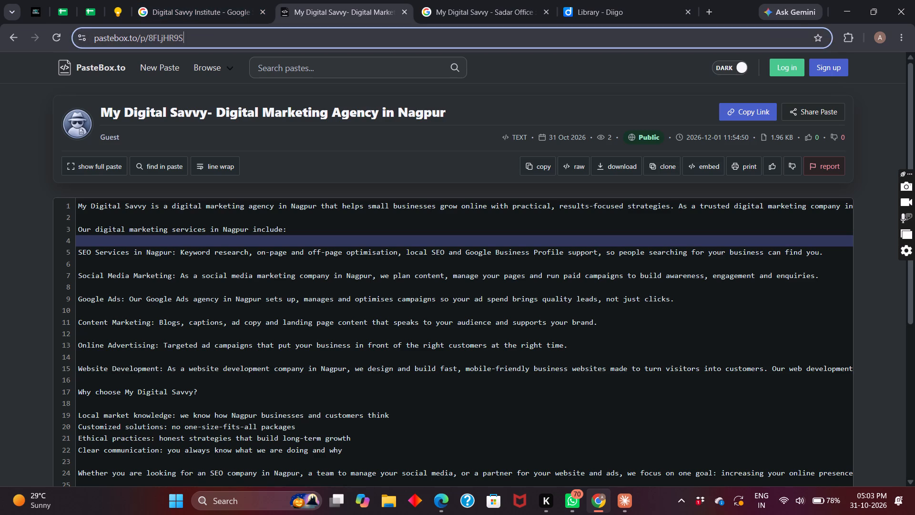
key(BackSpace)
key(BackSpace)
key(BackSpace)
key(ctrl+v)
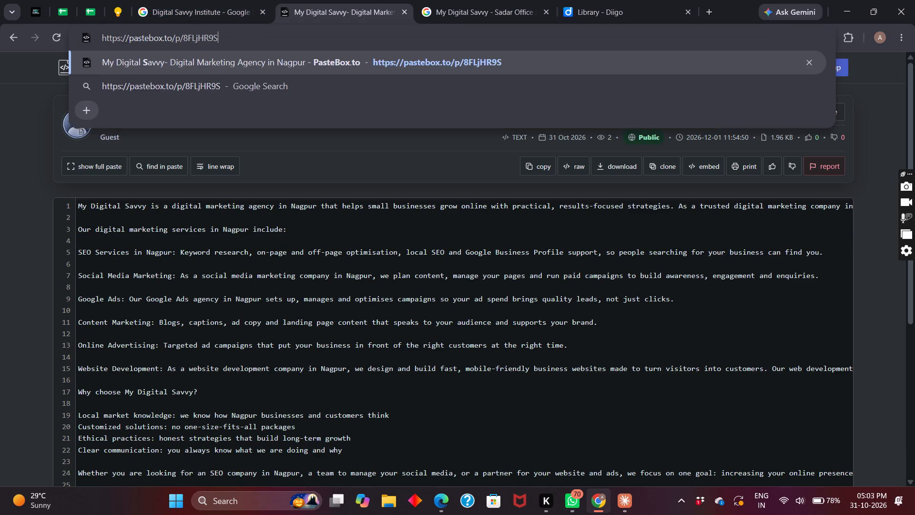
key(BackSpace)
key(BackSpace)
key(BackSpace)
key(BackSpace)
key(BackSpace)
key(BackSpace)
key(BackSpace)
key(BackSpace)
key(BackSpace)
key(BackSpace)
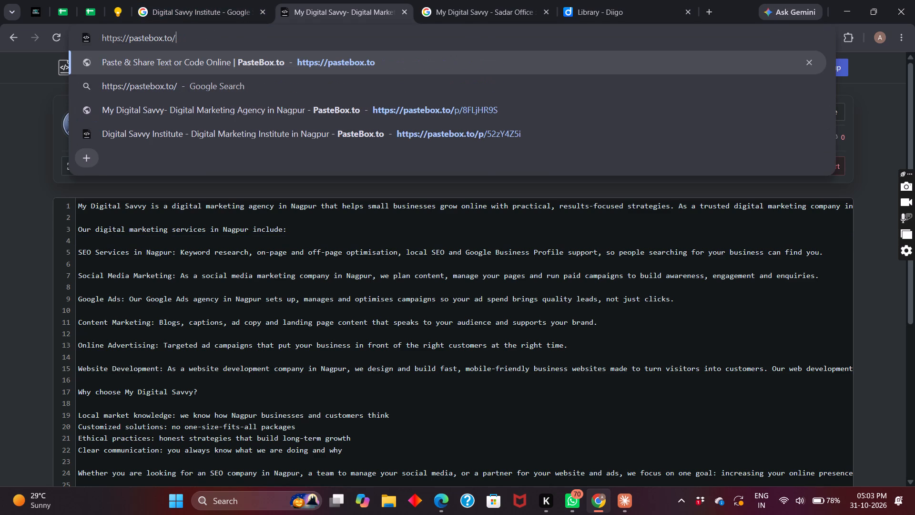
key(BackSpace)
key(Return)
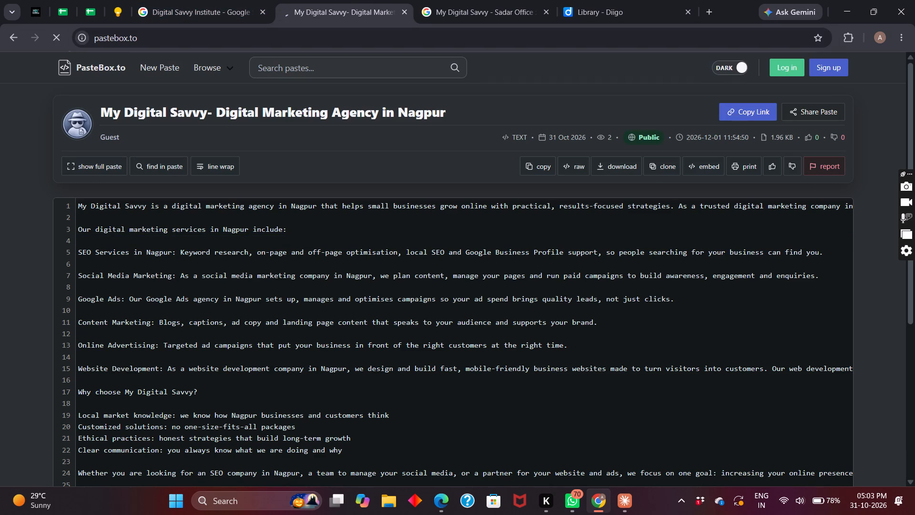
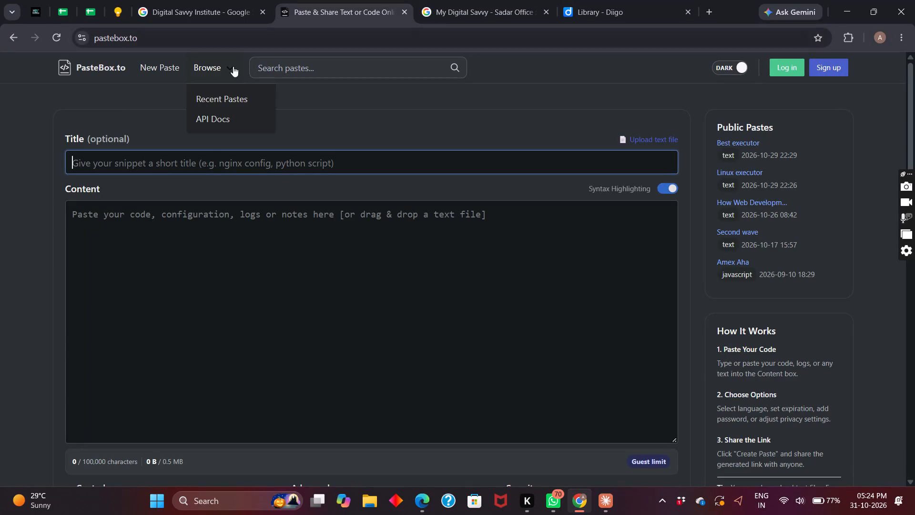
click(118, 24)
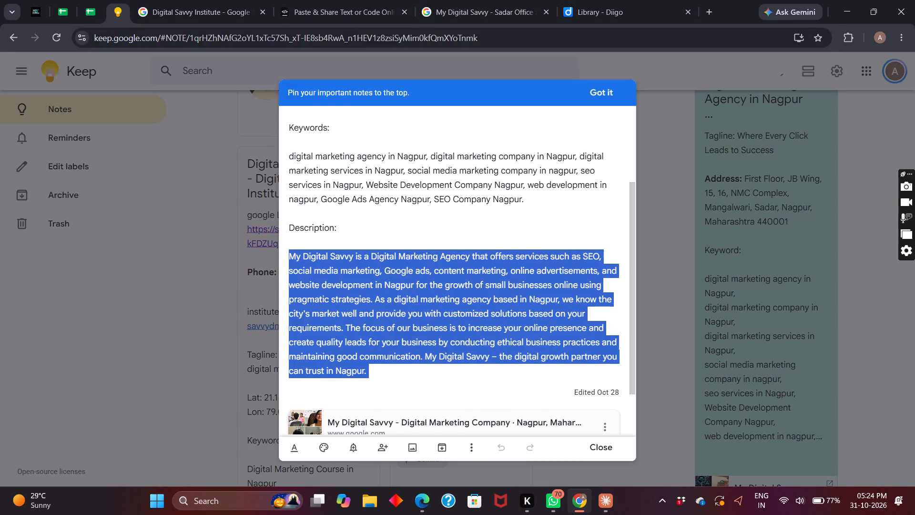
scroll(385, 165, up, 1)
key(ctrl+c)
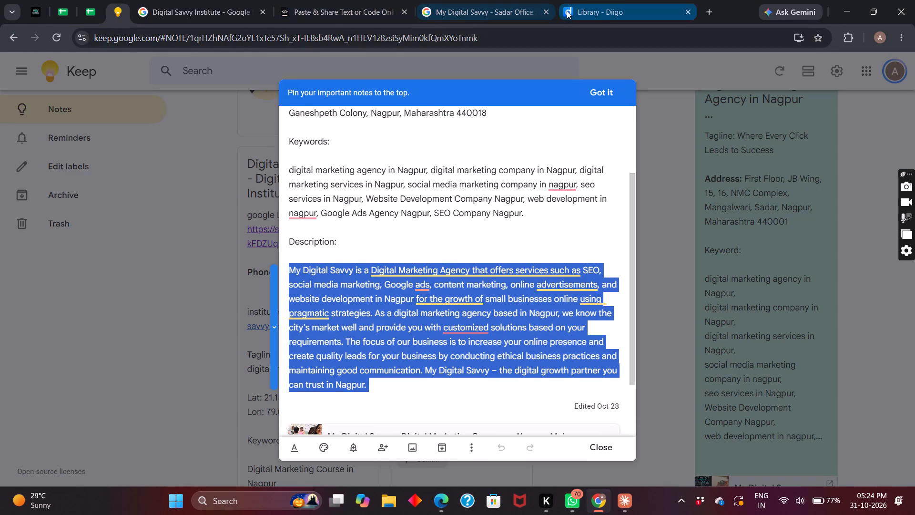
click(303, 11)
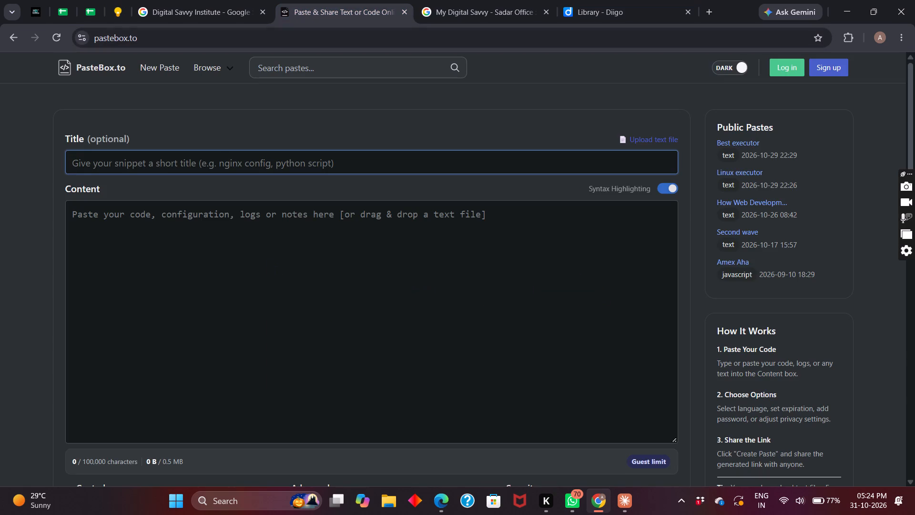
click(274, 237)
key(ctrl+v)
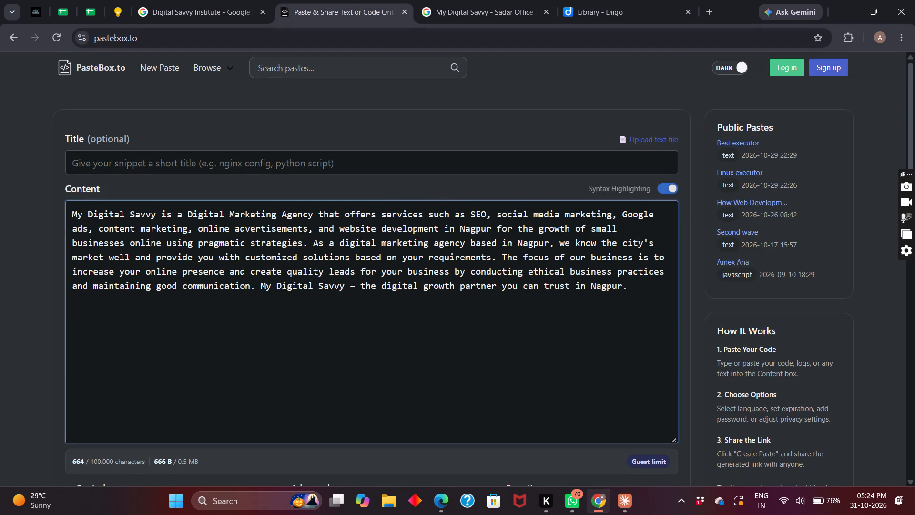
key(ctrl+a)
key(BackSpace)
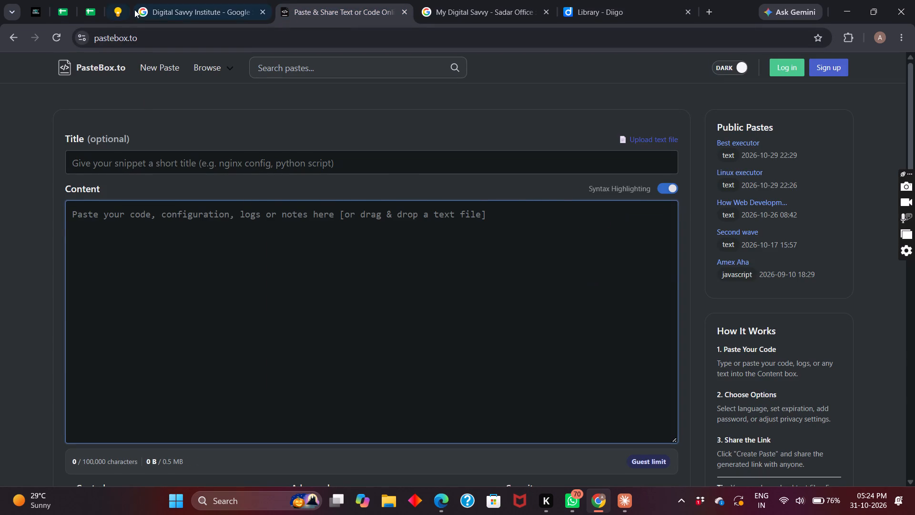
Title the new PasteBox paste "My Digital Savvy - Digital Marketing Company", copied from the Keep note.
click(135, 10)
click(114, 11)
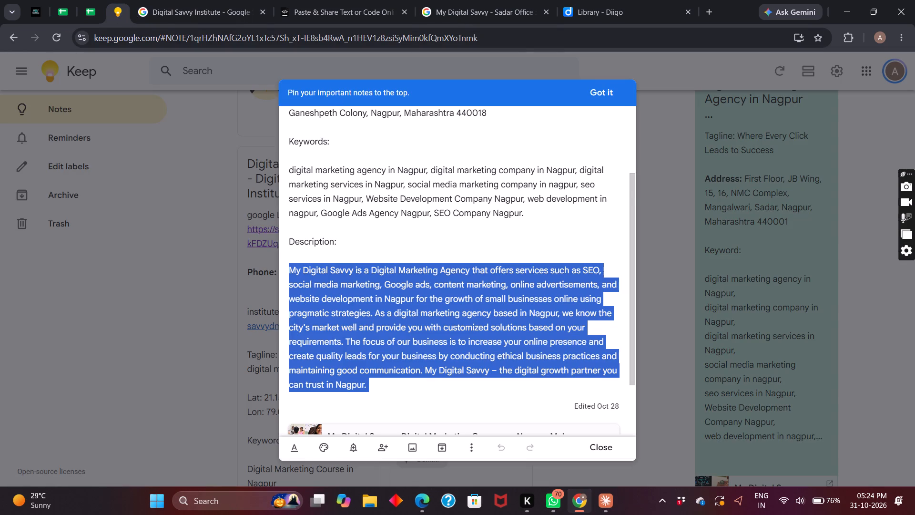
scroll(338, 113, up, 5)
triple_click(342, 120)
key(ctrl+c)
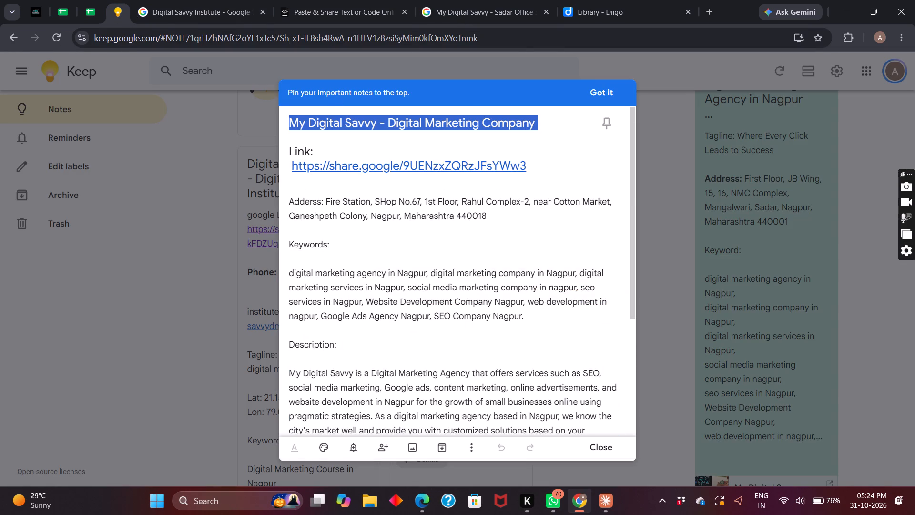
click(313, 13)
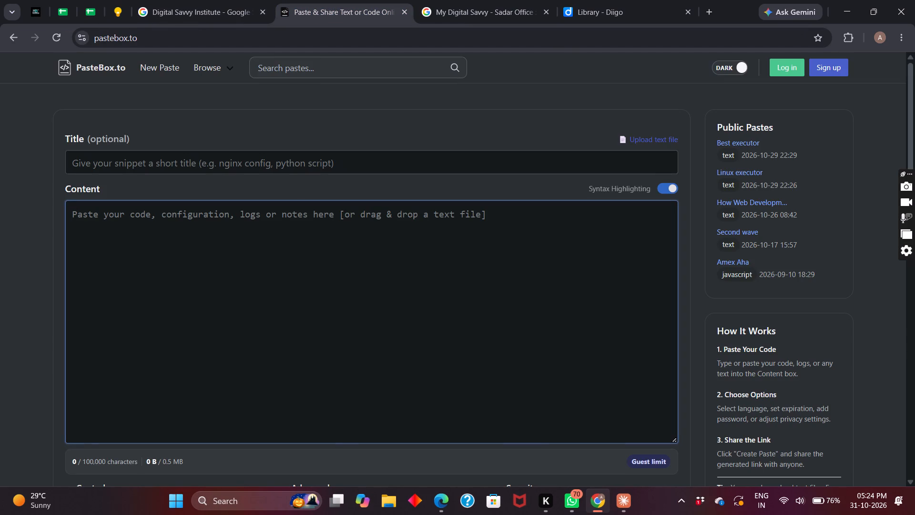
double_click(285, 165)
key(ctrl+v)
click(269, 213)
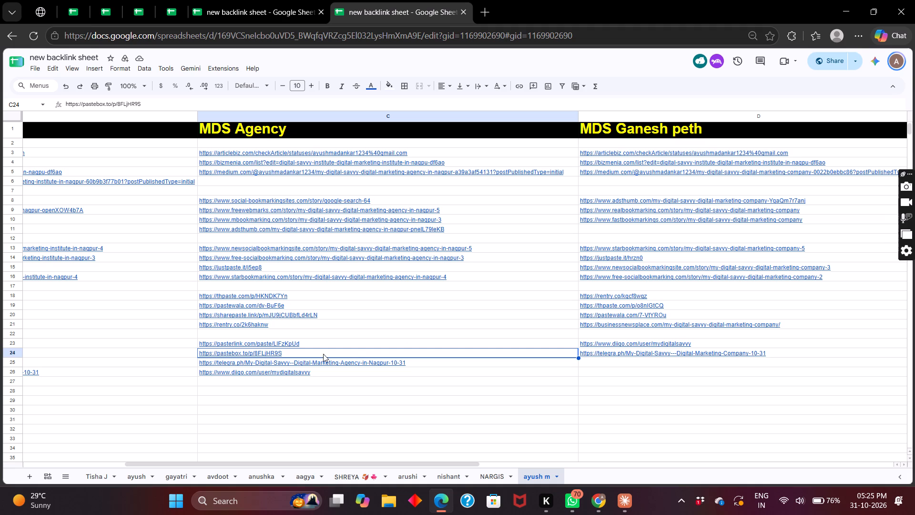
click(273, 344)
click(305, 358)
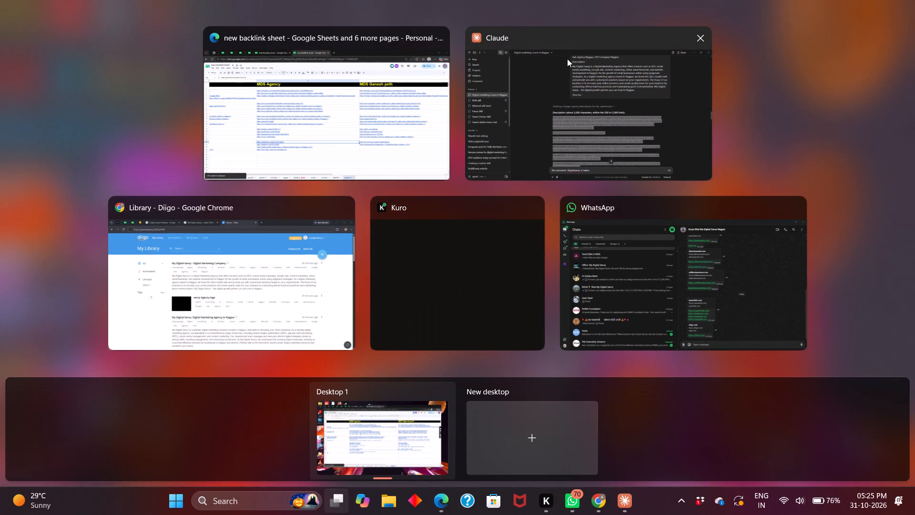
click(527, 74)
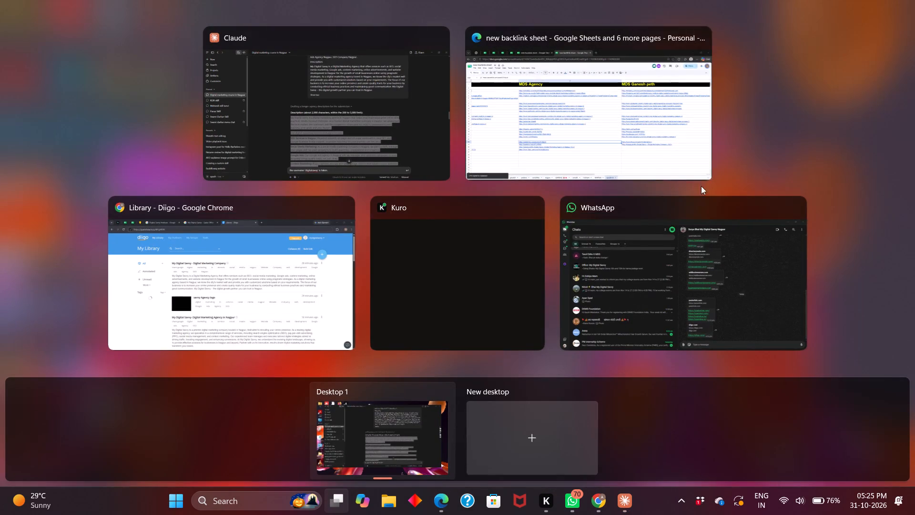
click(250, 279)
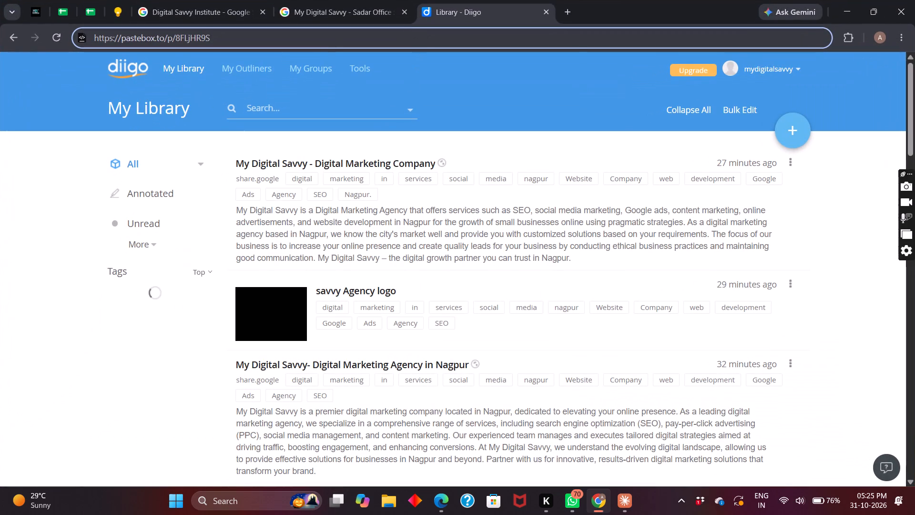
double_click(323, 39)
double_click(323, 39)
click(323, 39)
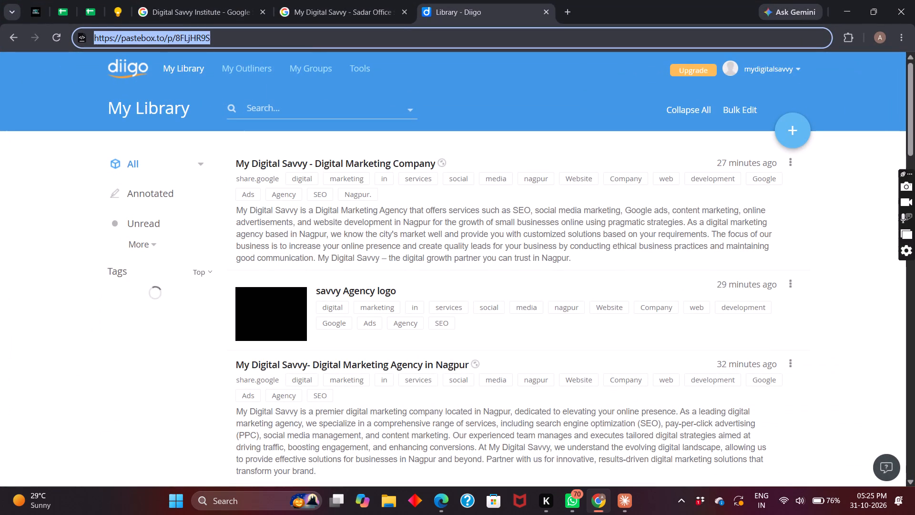
key(ctrl+v)
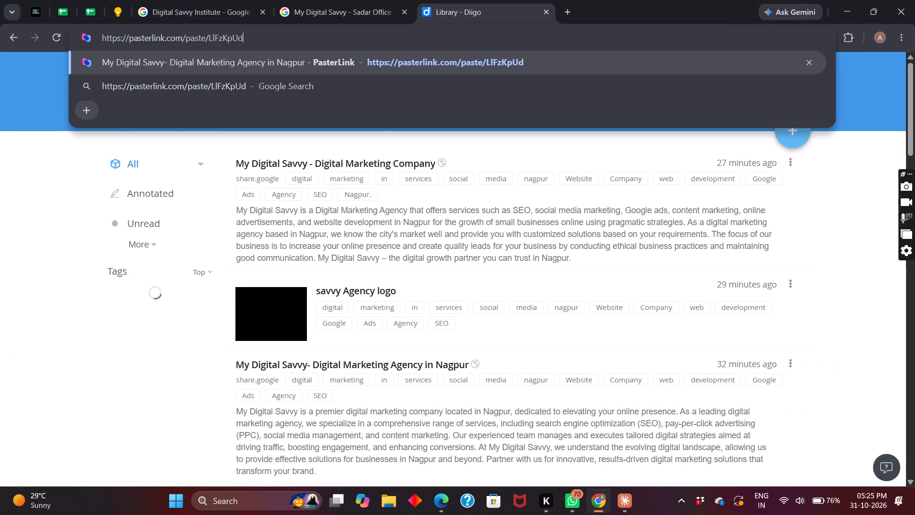
key(Return)
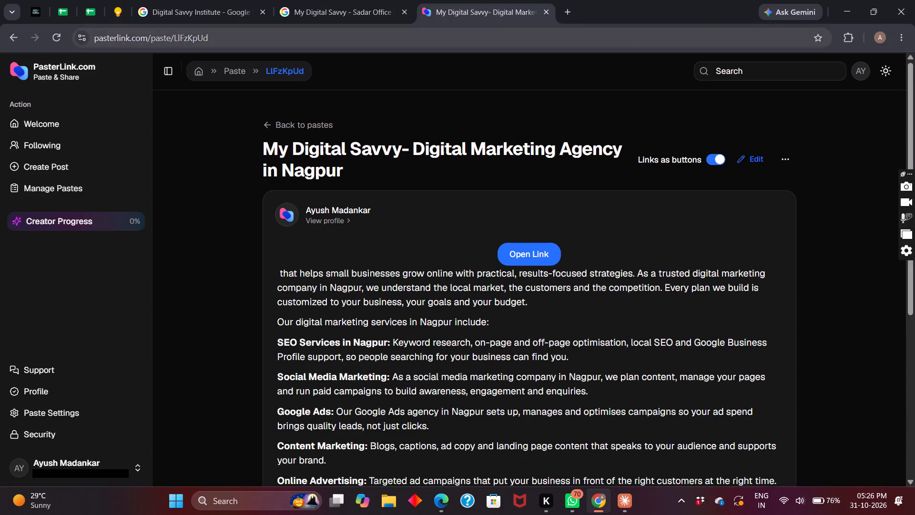
click(224, 36)
key(BackSpace)
key(BackSpace)
key(BackSpace)
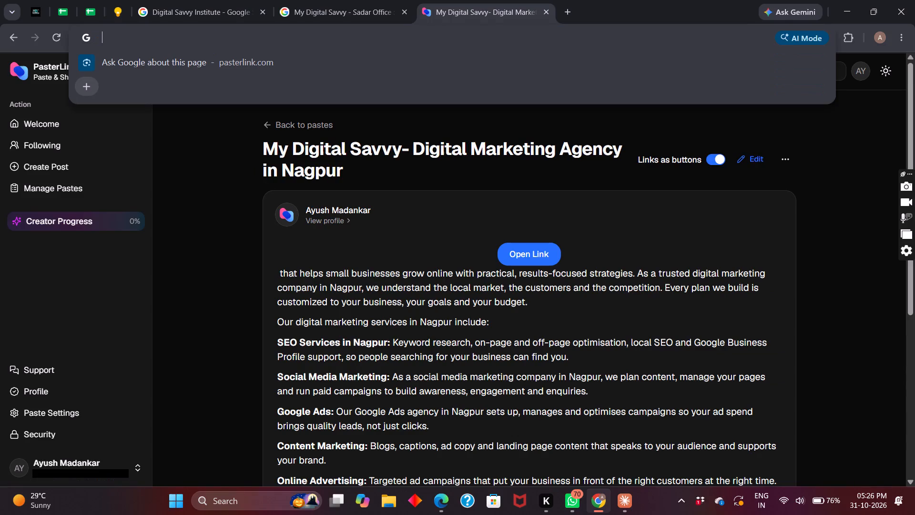
key(ctrl+v)
key(BackSpace)
key(BackSpace)
key(BackSpace)
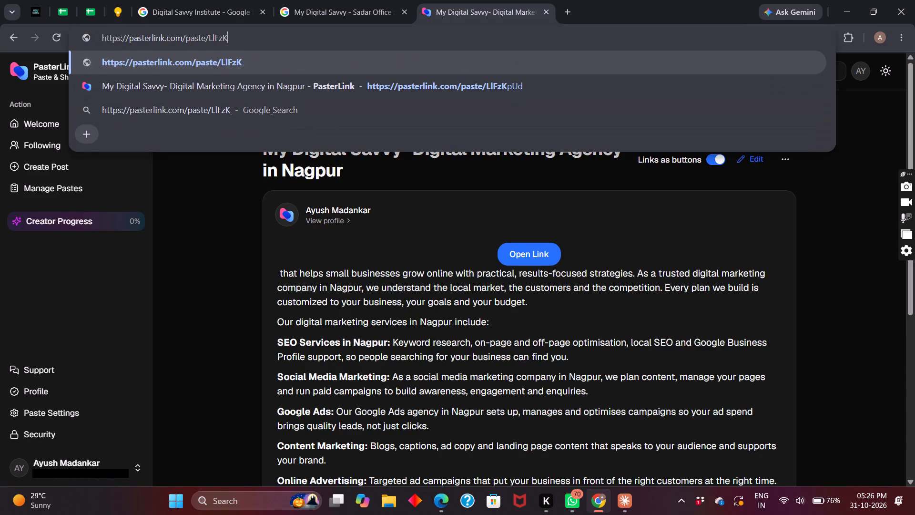
key(BackSpace)
key(BackSpace)
key(BackSpace)
key(BackSpace)
key(BackSpace)
key(BackSpace)
key(BackSpace)
key(BackSpace)
key(BackSpace)
key(BackSpace)
key(BackSpace)
key(BackSpace)
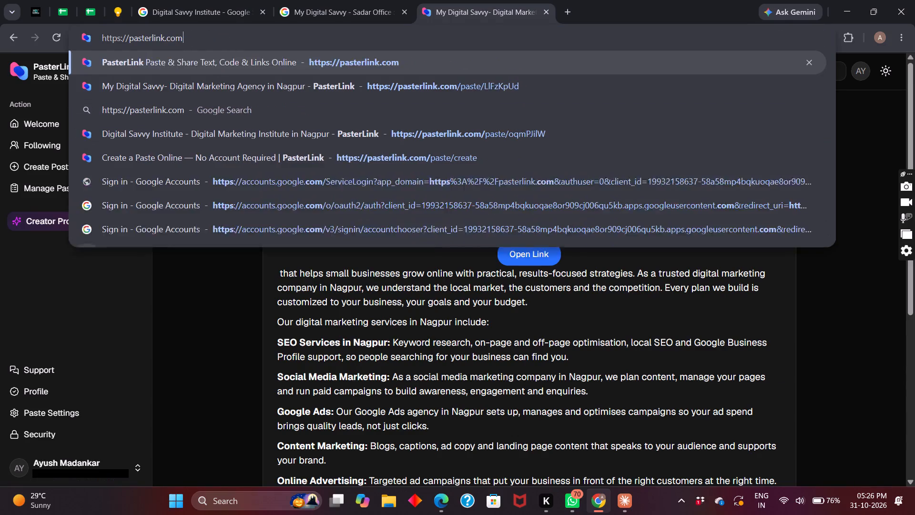
key(Return)
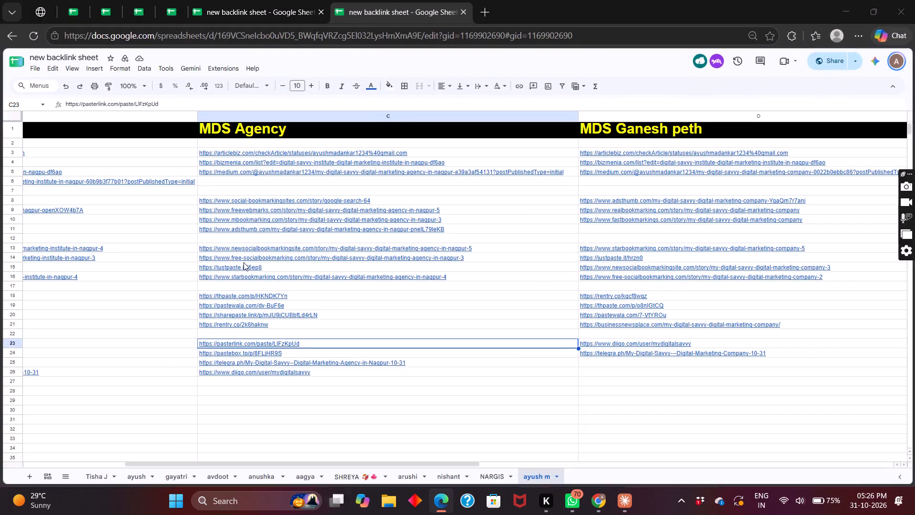
Copy the heading "My Digital Savvy - Digital Marketing Company" from the Keep note in Chrome into the new PasterLink paste's title.
click(493, 82)
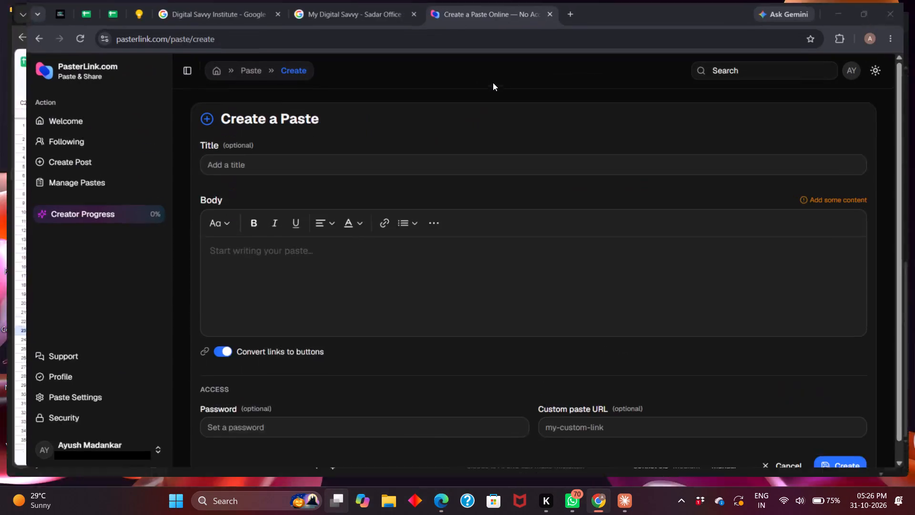
click(112, 9)
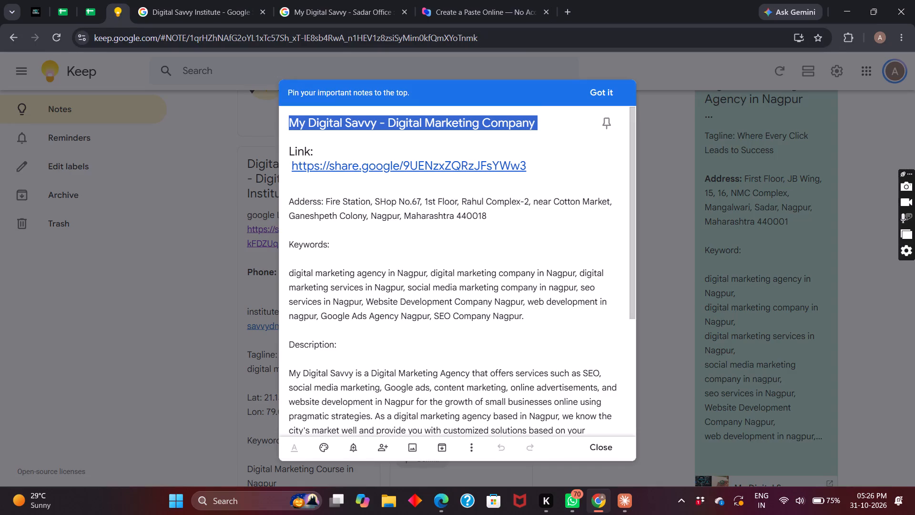
key(ctrl+c)
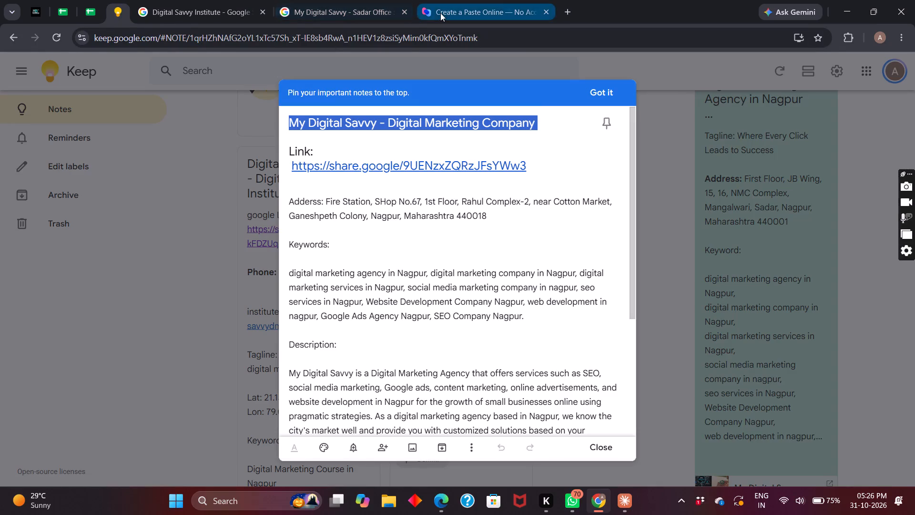
click(440, 13)
click(320, 175)
key(ctrl+v)
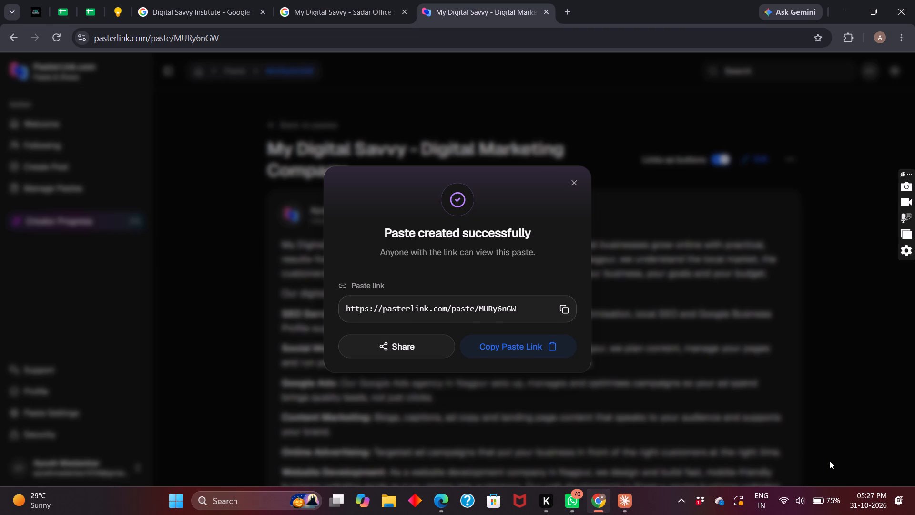
Copy the link of the newly created PasterLink paste and log it in cell D25 under MDS Ganesh peth in the backlink sheet.
click(567, 306)
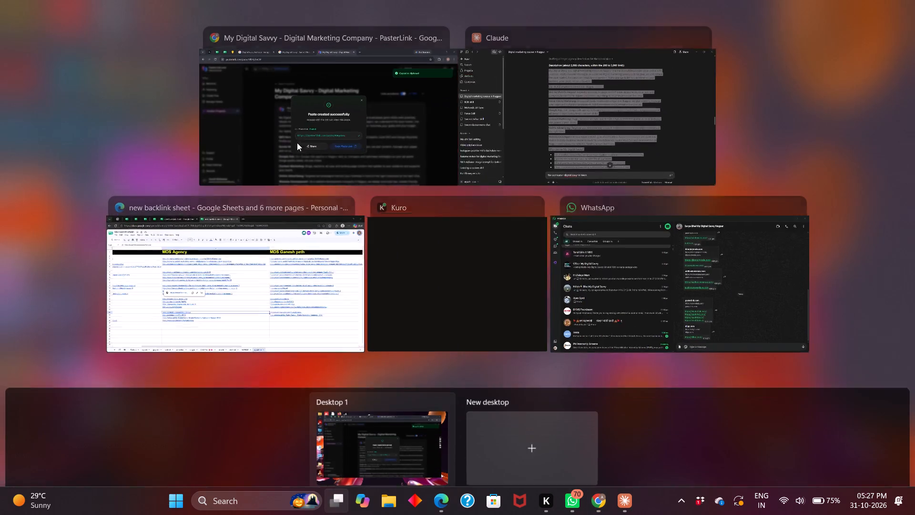
click(241, 246)
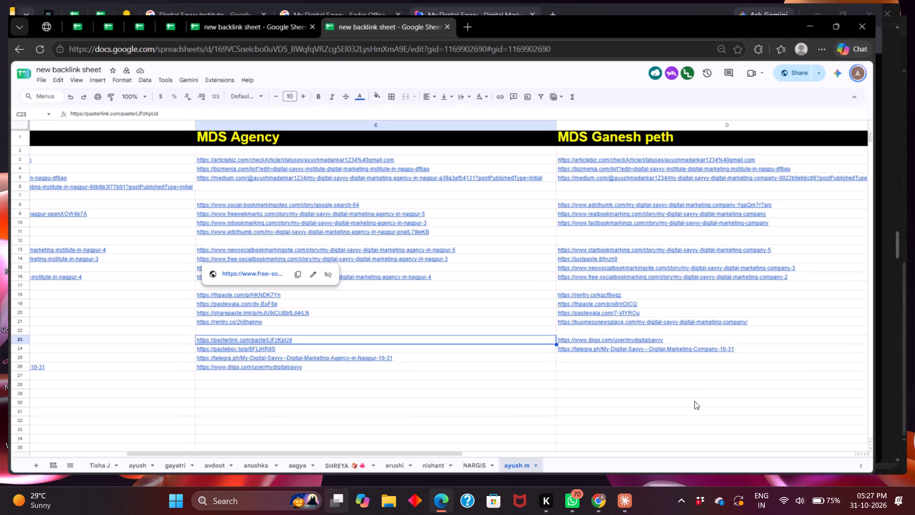
click(586, 362)
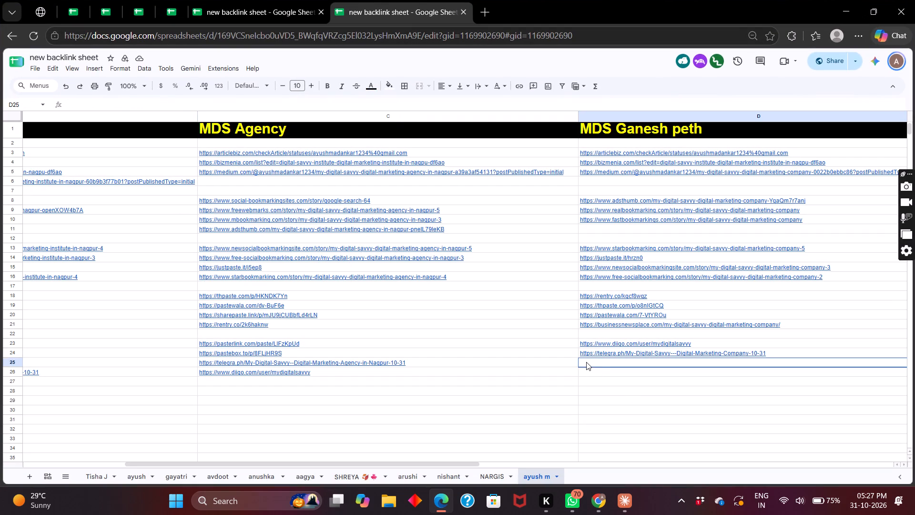
key(ctrl+v)
click(632, 371)
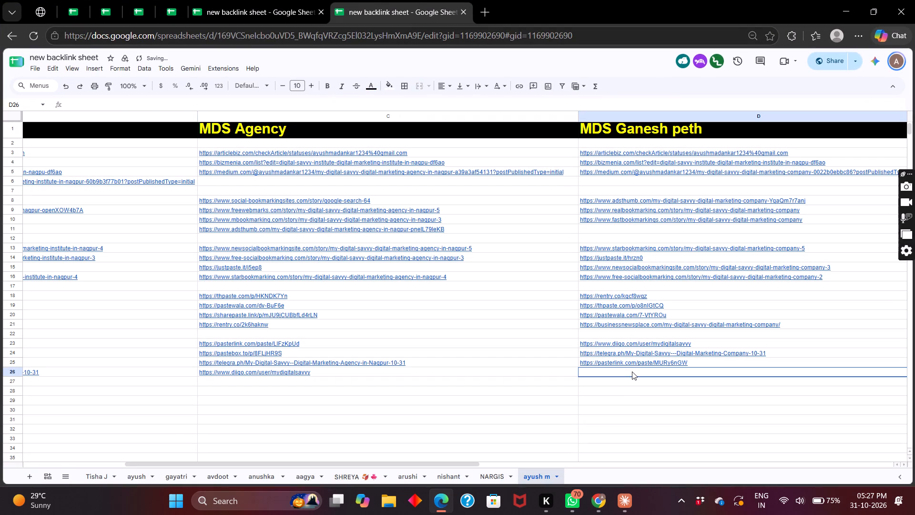
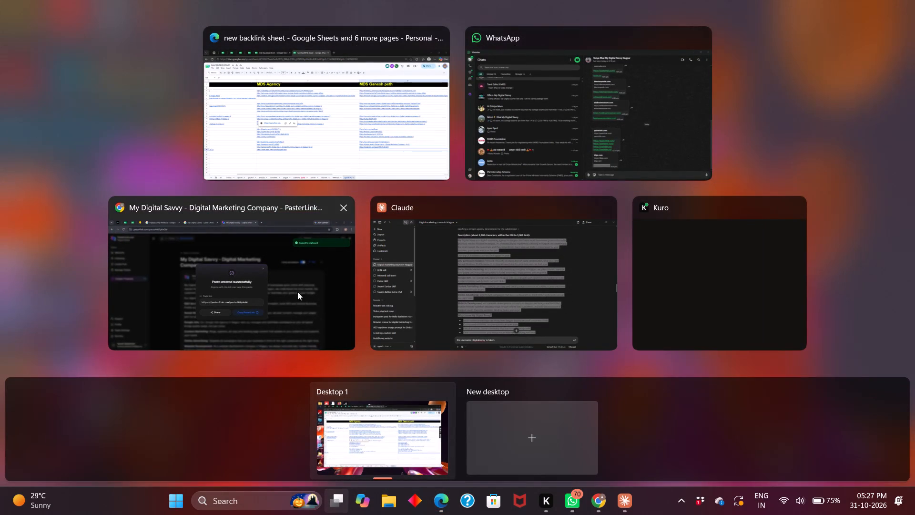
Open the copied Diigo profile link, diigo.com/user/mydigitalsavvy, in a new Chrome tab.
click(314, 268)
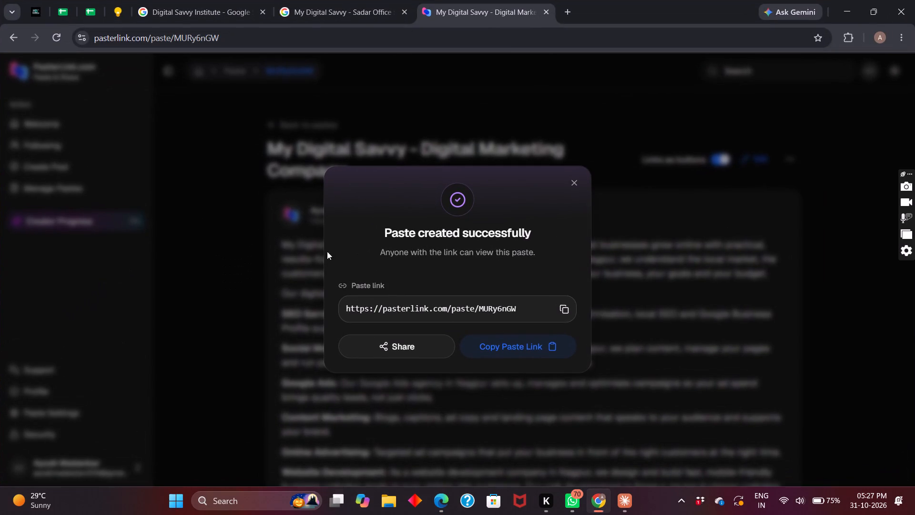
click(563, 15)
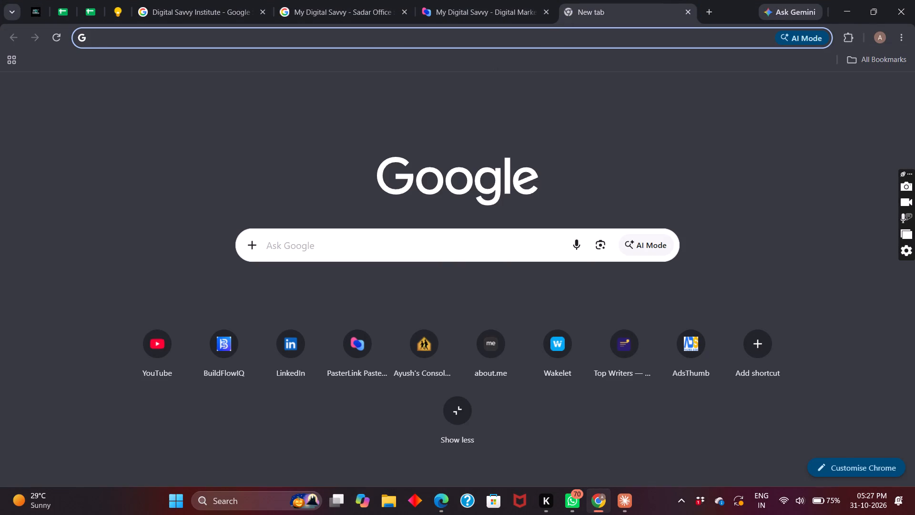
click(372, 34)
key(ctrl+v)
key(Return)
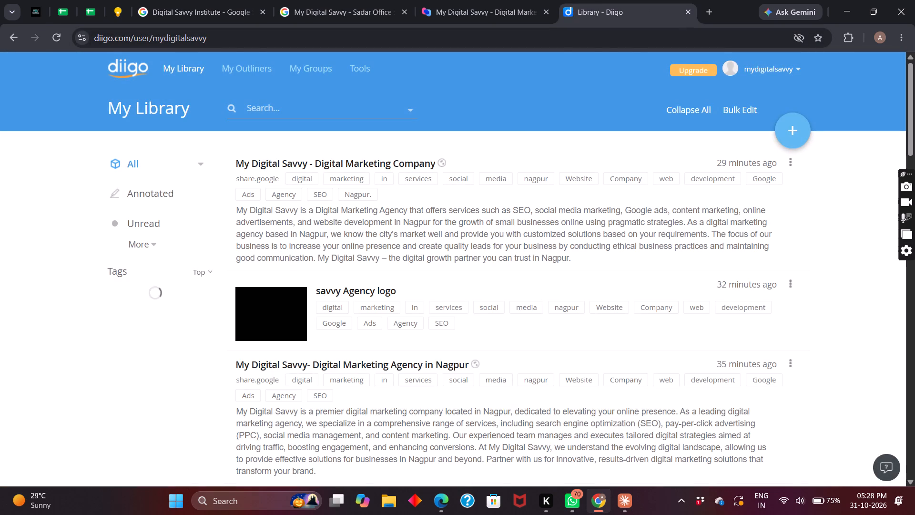
Switch to the backlink sheet in Edge and review the links logged under MDS Institute, MDS Agency and MDS Ganesh peth.
click(560, 171)
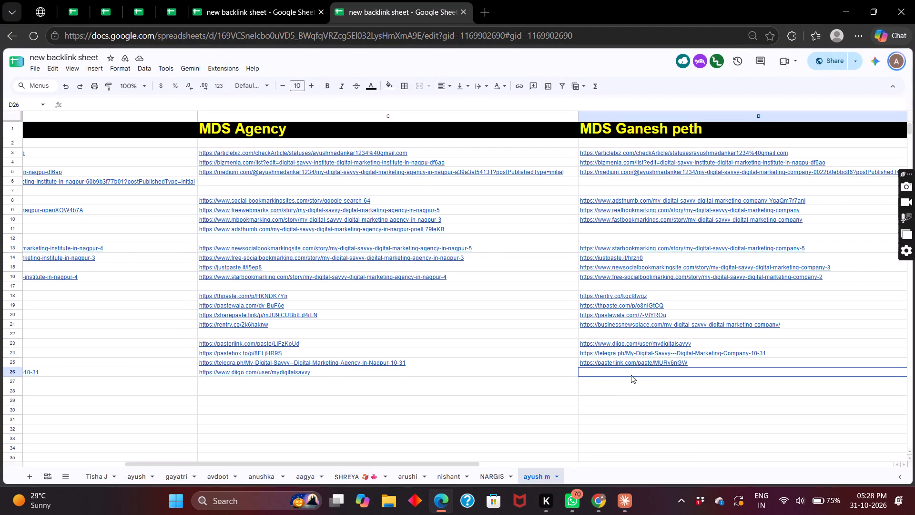
scroll(631, 375, right, 1)
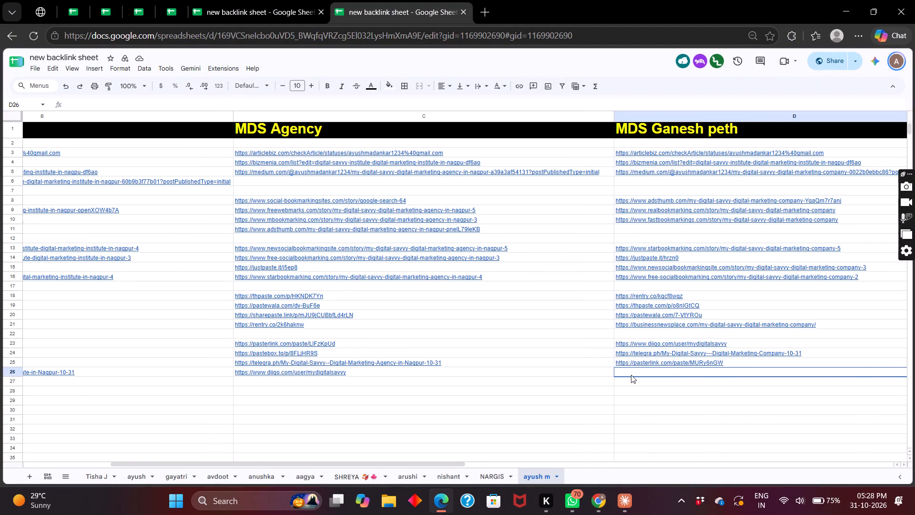
scroll(631, 375, right, 3)
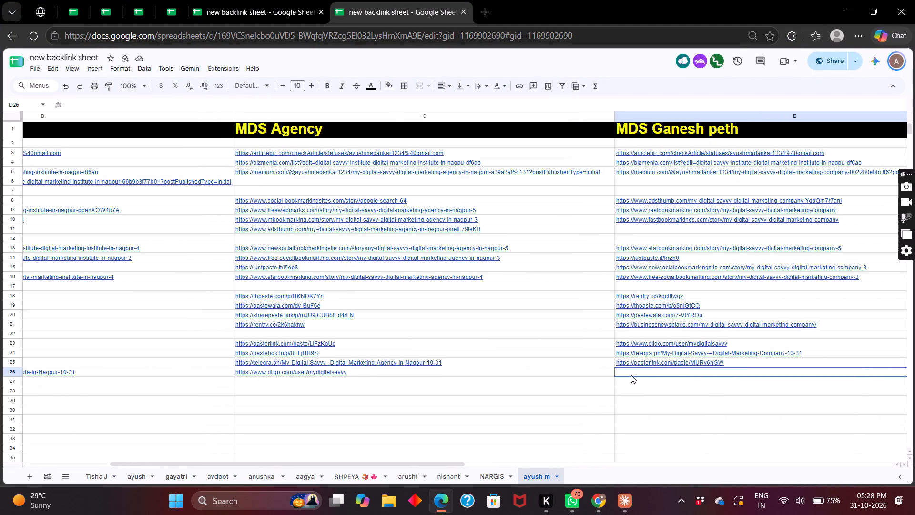
scroll(631, 375, right, 1)
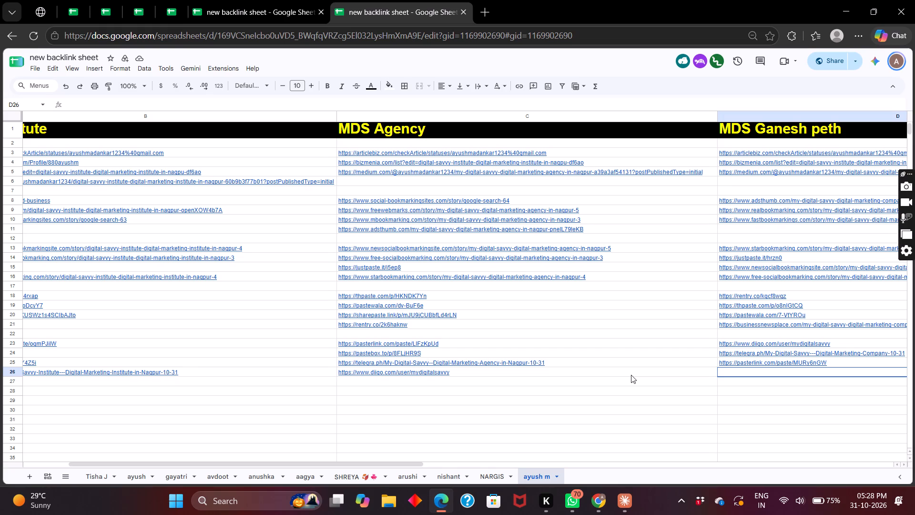
scroll(631, 375, right, 2)
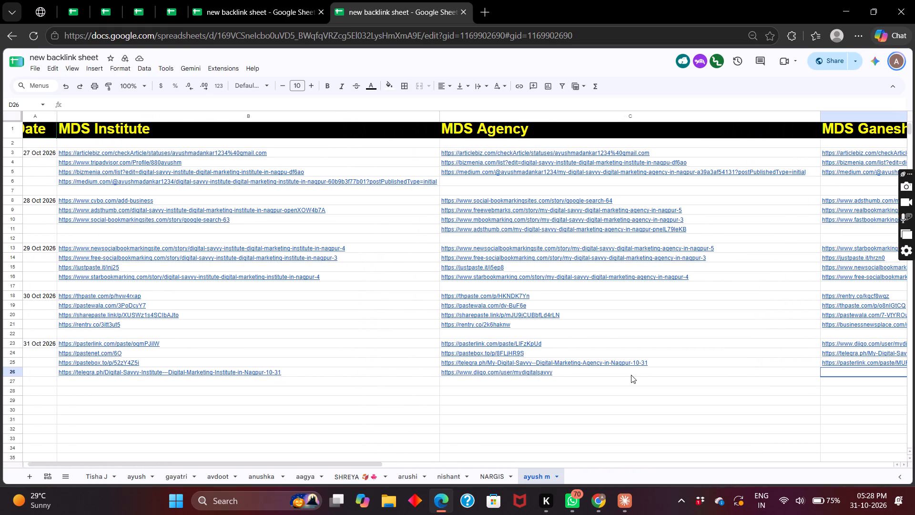
scroll(631, 375, right, 1)
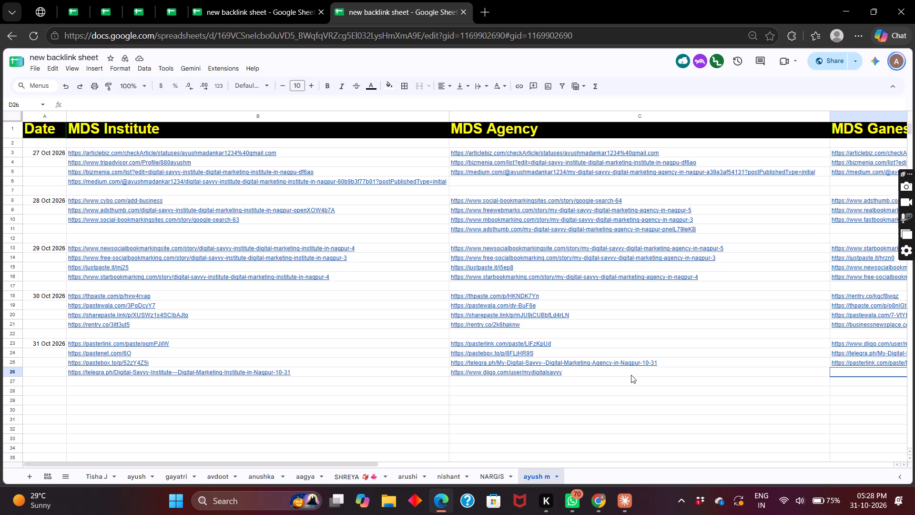
scroll(631, 375, down, 1)
scroll(631, 375, left, 2)
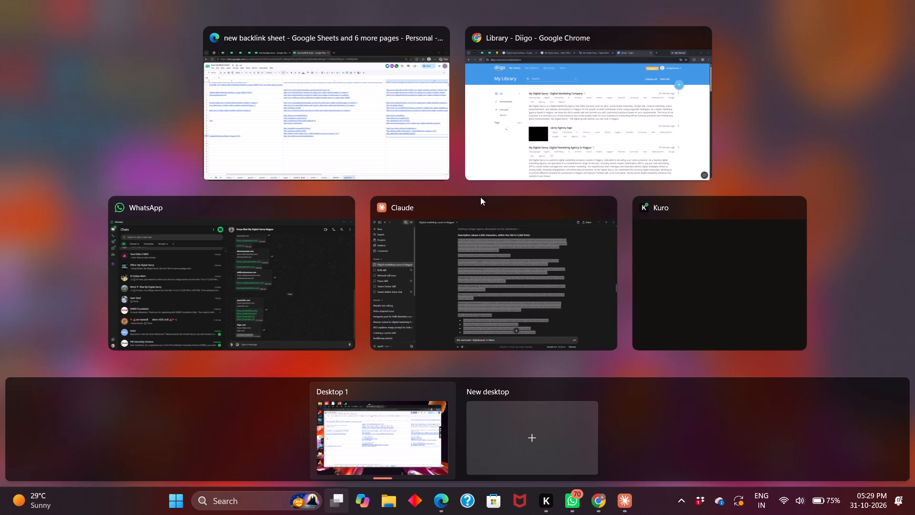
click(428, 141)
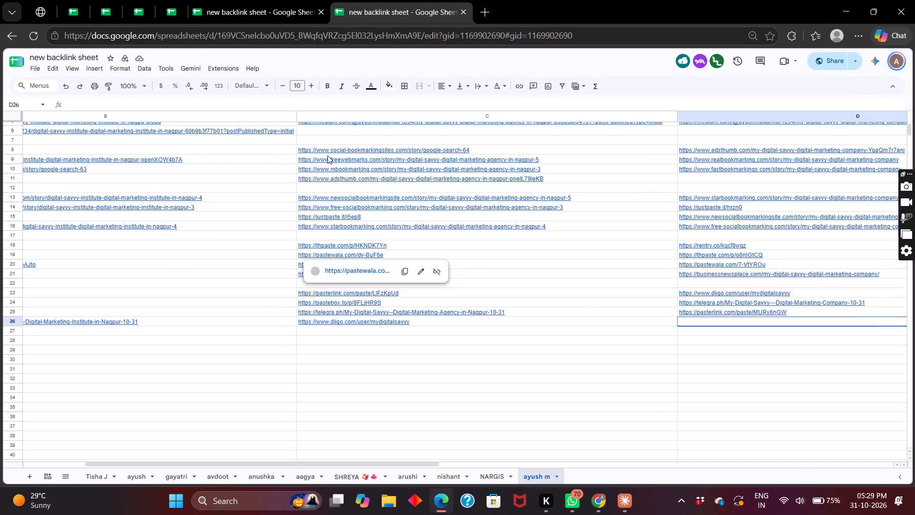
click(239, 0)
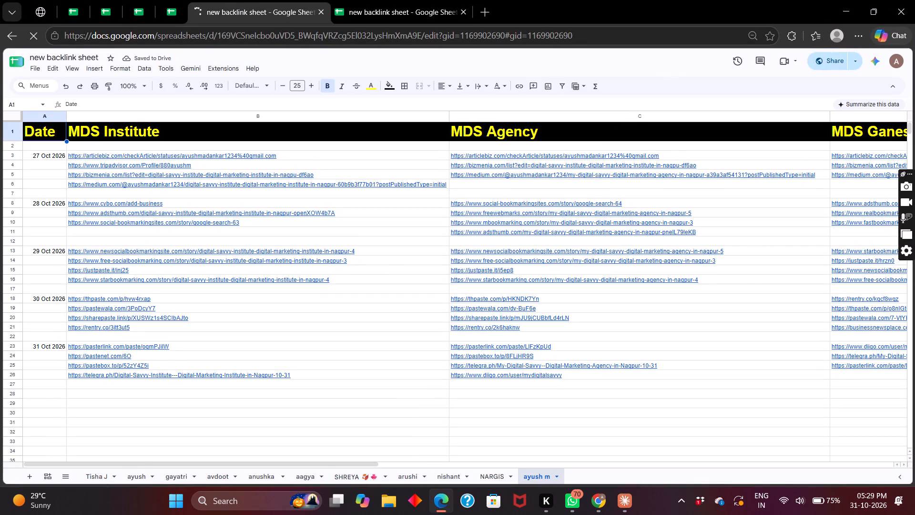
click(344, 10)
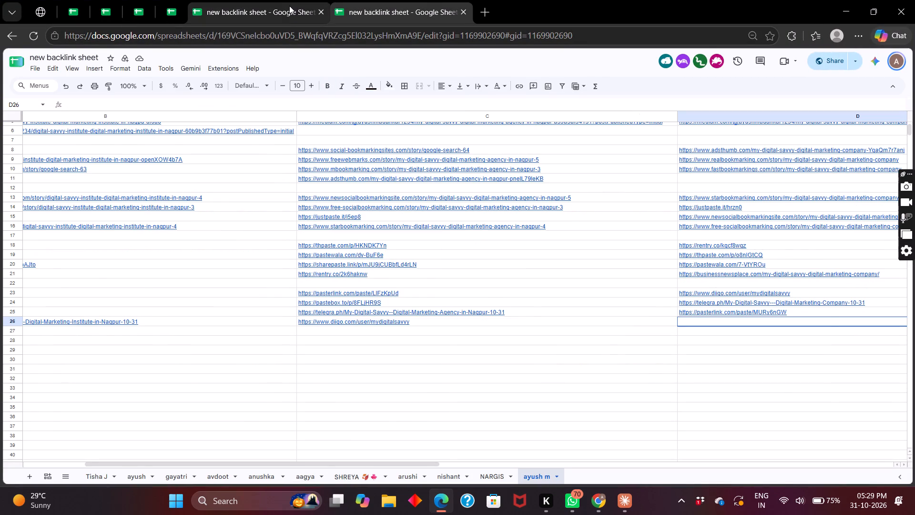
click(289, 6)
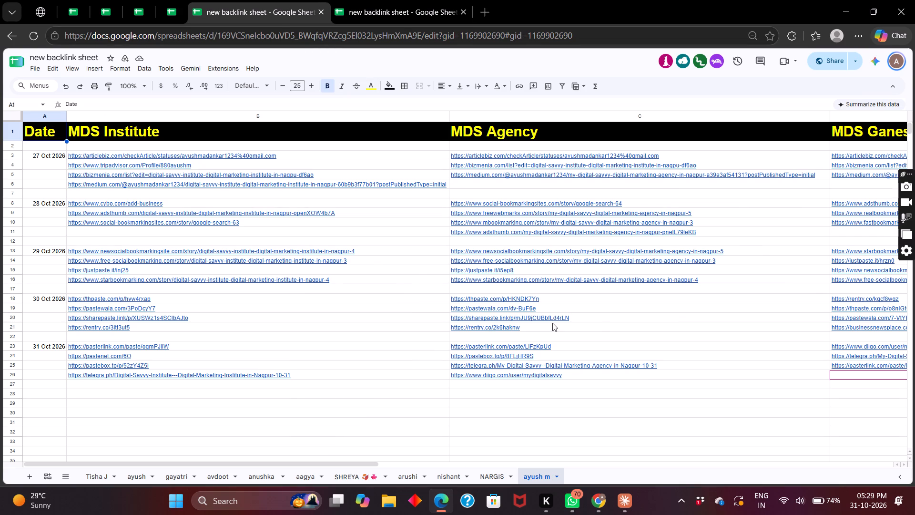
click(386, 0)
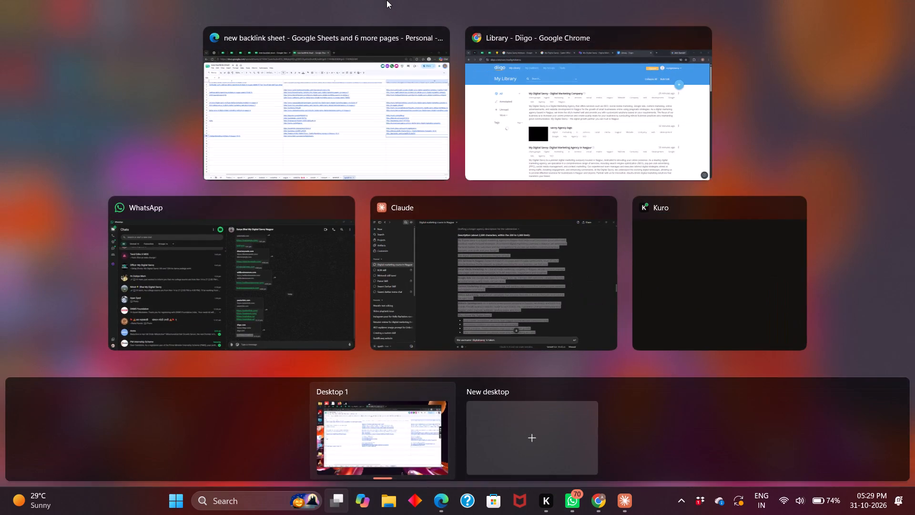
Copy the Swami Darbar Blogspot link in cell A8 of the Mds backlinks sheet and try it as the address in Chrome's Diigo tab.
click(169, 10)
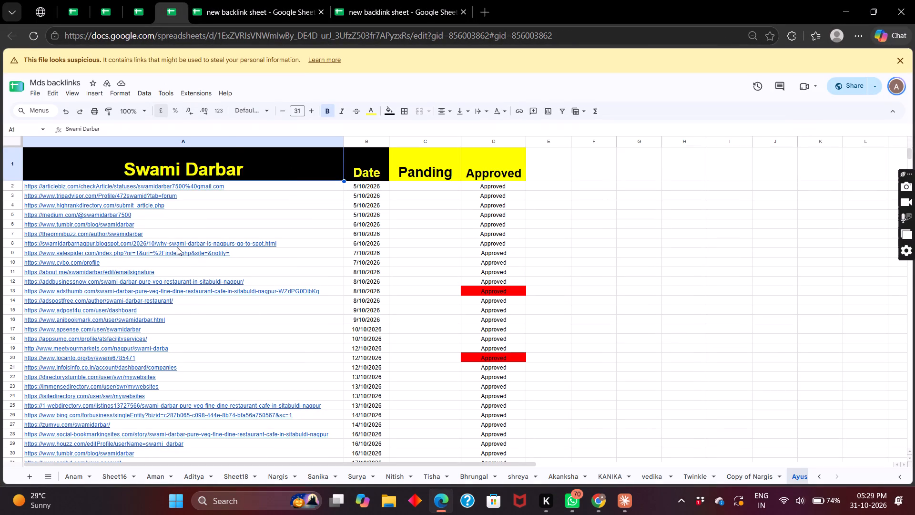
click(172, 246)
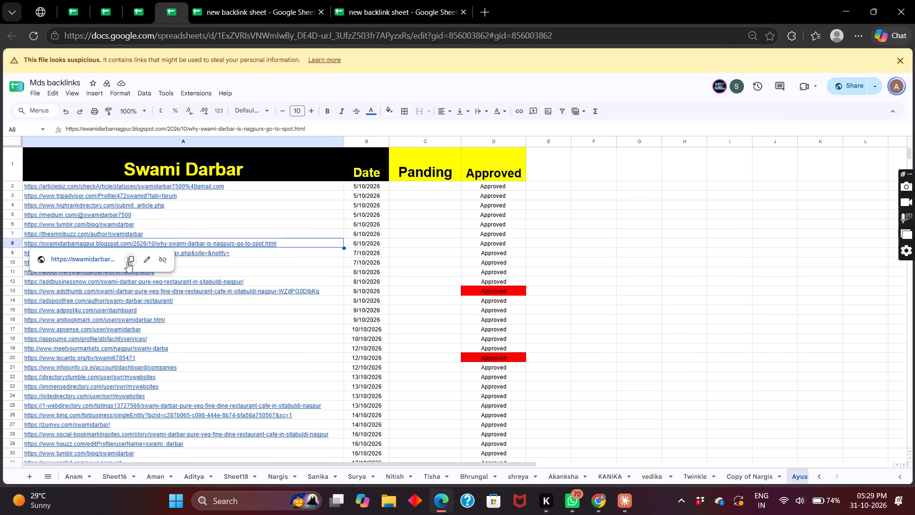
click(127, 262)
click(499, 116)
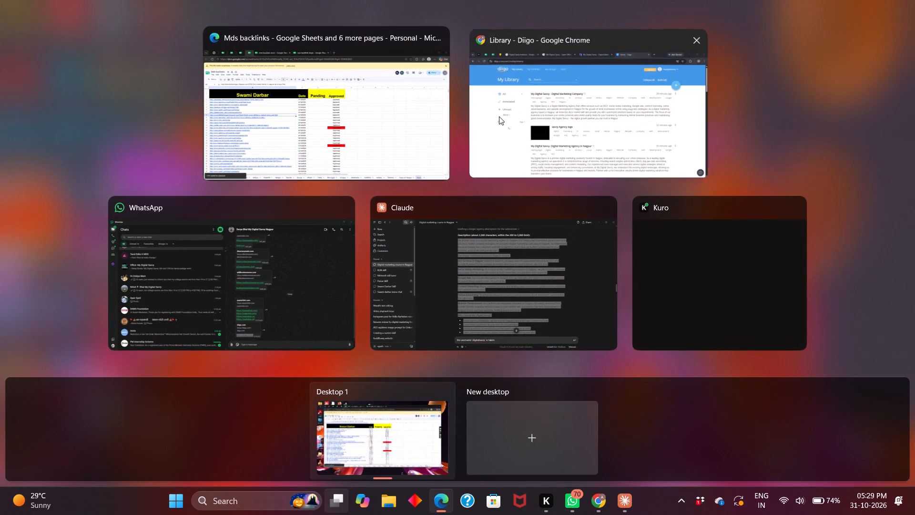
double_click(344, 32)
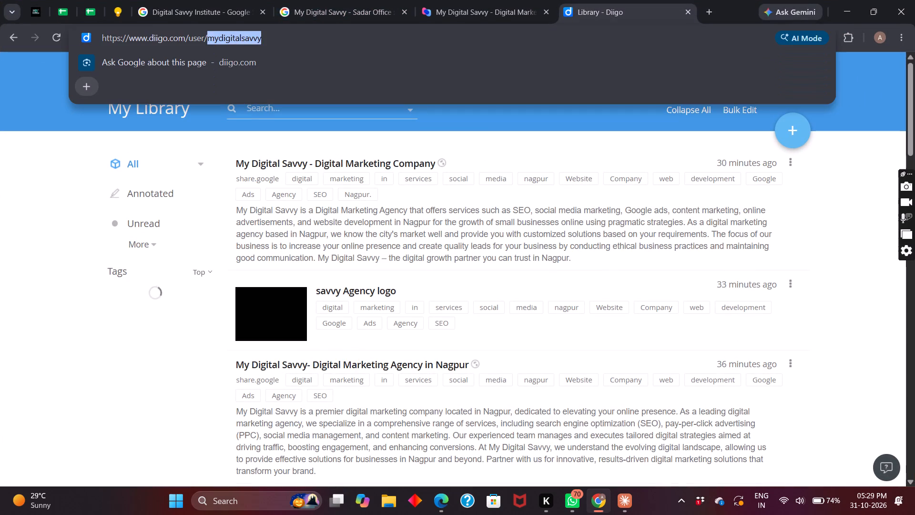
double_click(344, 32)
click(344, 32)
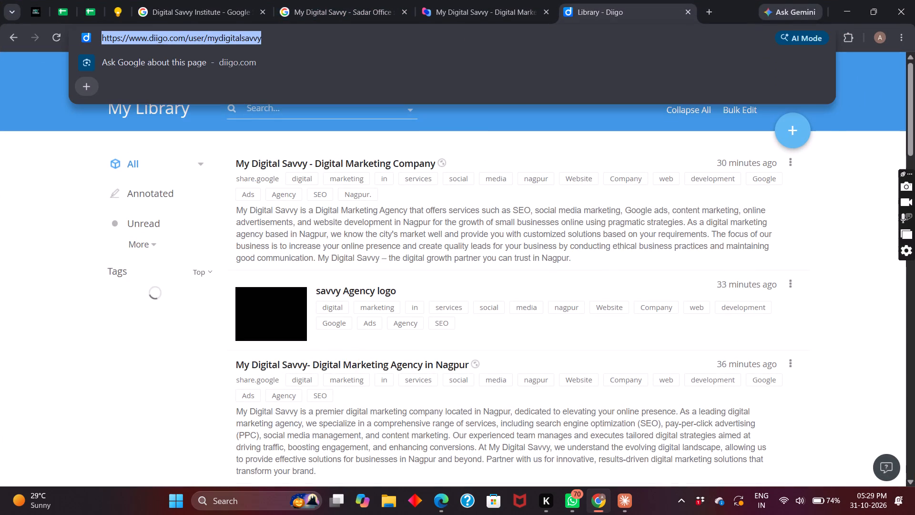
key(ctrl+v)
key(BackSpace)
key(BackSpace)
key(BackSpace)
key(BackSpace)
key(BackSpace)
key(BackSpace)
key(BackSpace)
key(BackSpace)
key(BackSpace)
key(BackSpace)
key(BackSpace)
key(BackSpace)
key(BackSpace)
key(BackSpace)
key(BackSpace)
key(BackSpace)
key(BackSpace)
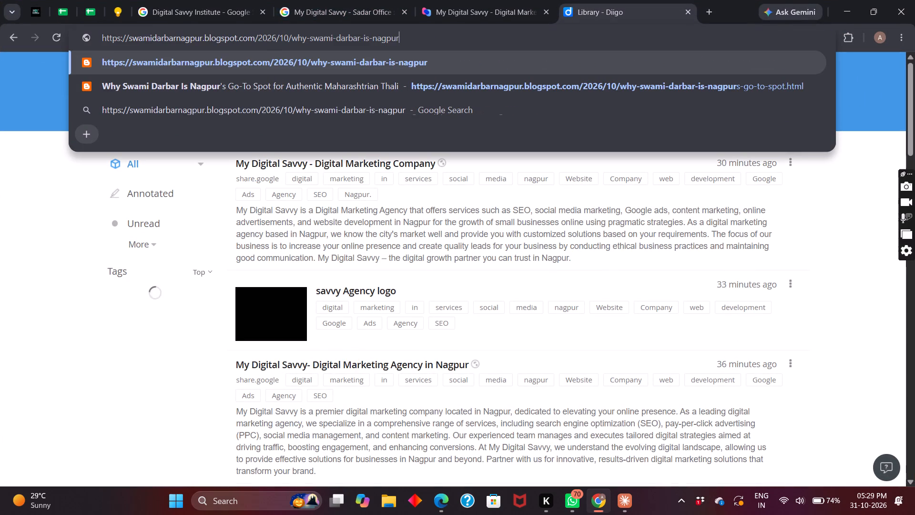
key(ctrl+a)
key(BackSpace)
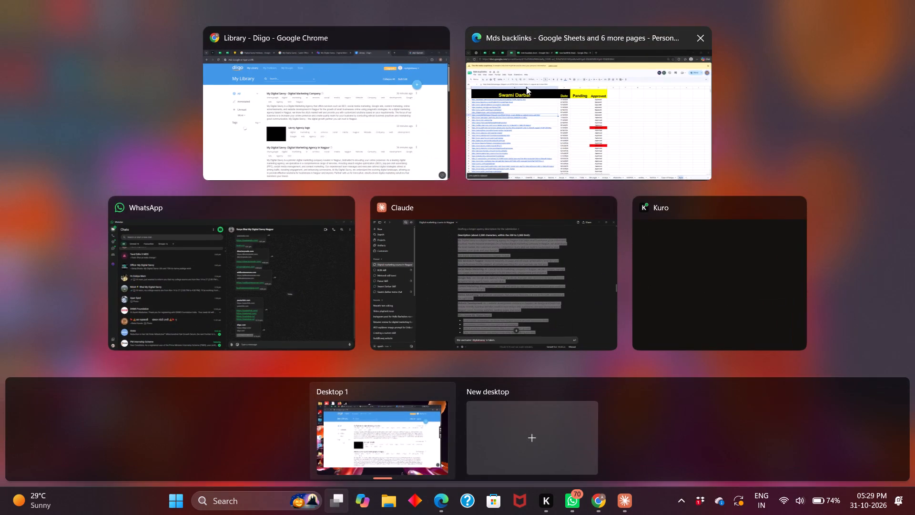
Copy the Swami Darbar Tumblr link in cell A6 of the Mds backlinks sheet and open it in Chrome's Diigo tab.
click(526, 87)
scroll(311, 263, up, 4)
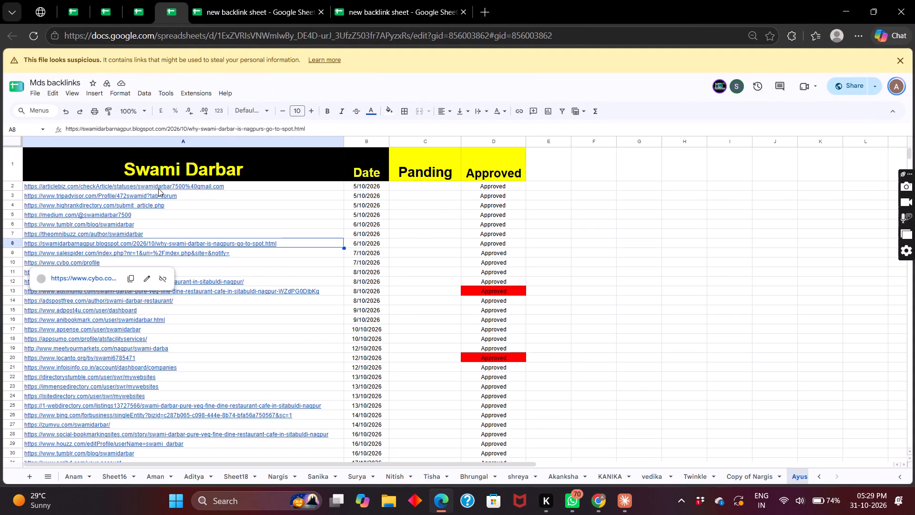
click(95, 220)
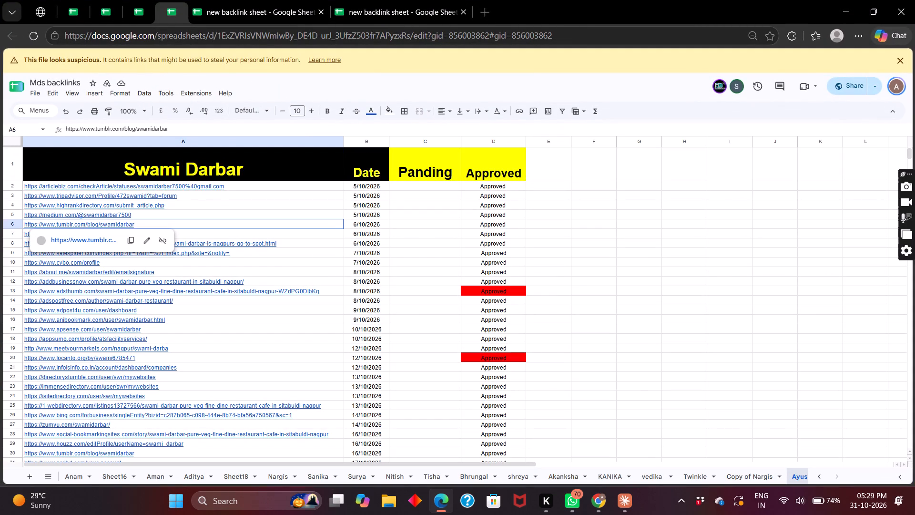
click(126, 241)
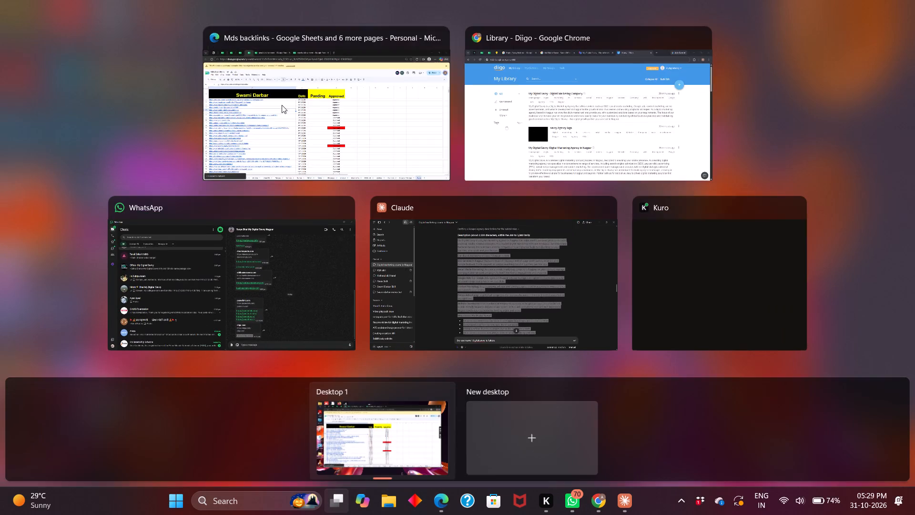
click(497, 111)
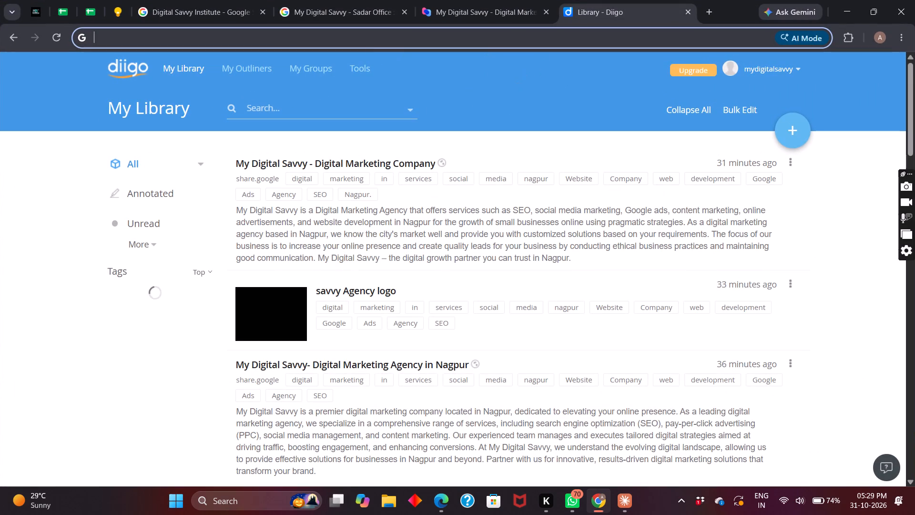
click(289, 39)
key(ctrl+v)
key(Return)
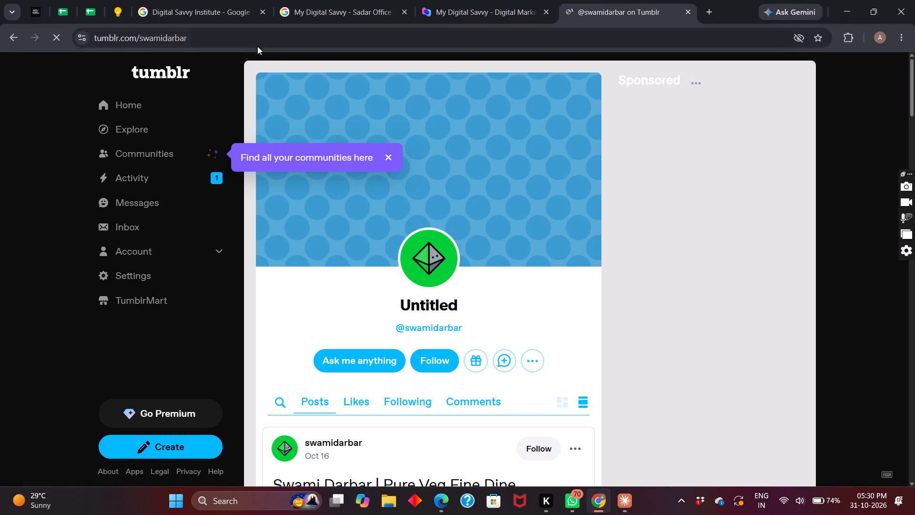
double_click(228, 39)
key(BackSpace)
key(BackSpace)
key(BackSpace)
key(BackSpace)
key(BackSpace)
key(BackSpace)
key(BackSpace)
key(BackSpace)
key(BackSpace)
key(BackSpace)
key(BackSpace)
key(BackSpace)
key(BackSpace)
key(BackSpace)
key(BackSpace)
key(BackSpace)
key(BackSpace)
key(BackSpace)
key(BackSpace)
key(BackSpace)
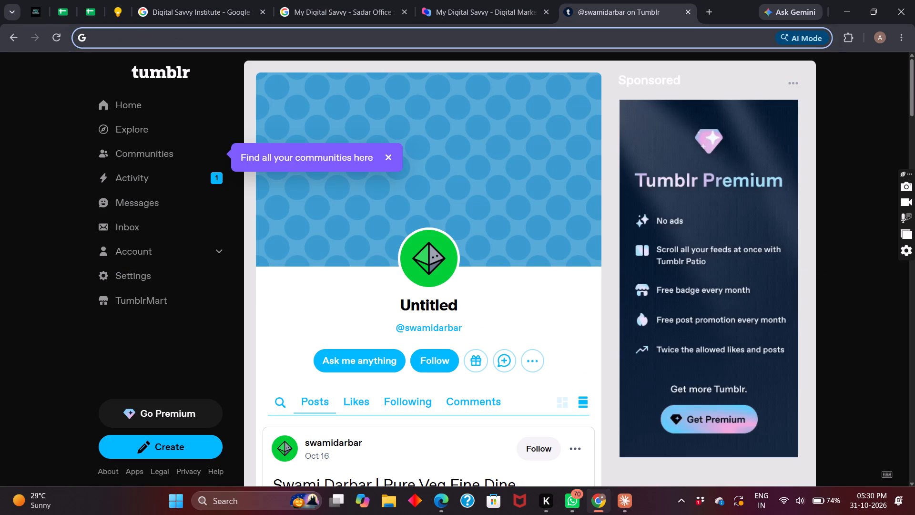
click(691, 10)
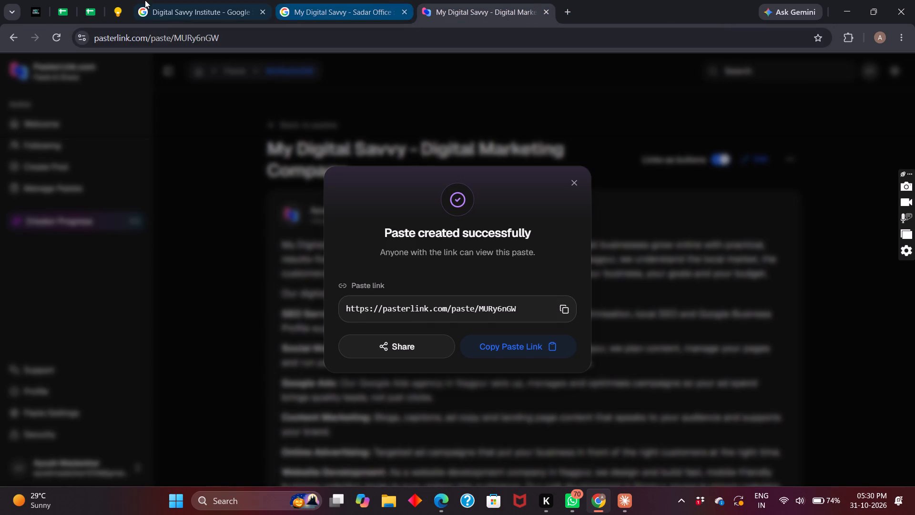
Look through the New Backlink List with Domain Authority sheet in Chrome and copy the freeadsbook.com link in cell A25.
click(79, 13)
click(56, 14)
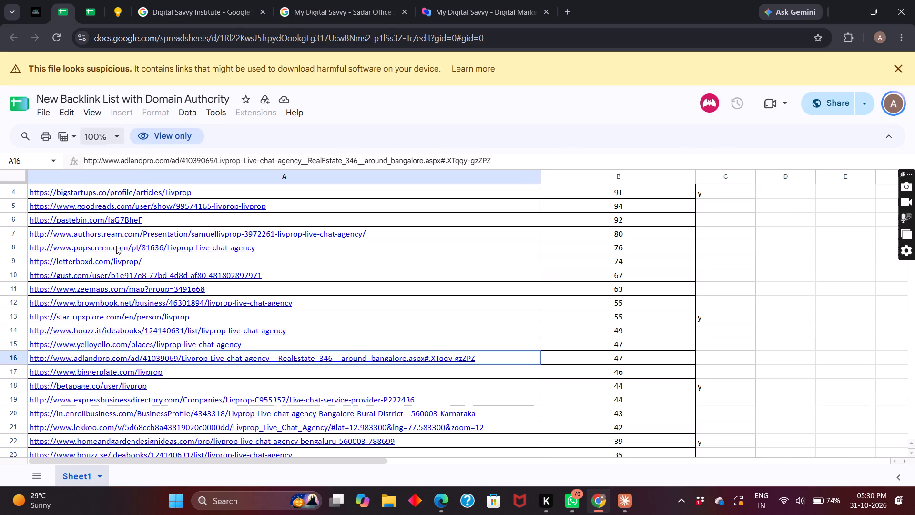
scroll(117, 288, down, 4)
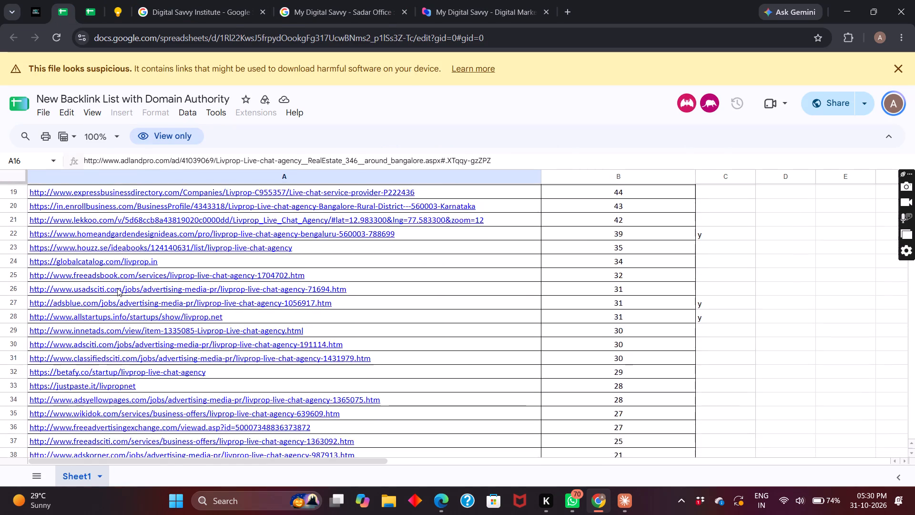
scroll(117, 288, down, 2)
scroll(117, 288, up, 8)
scroll(117, 288, down, 1)
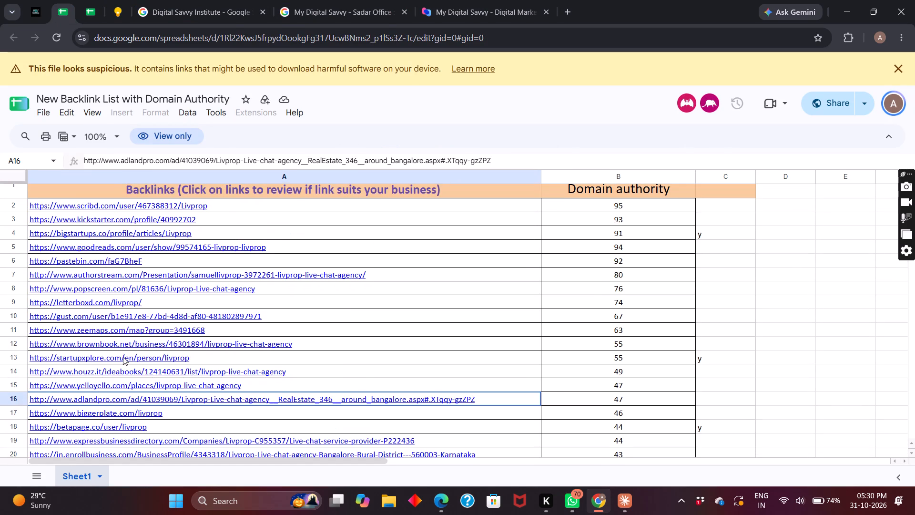
scroll(673, 430, down, 2)
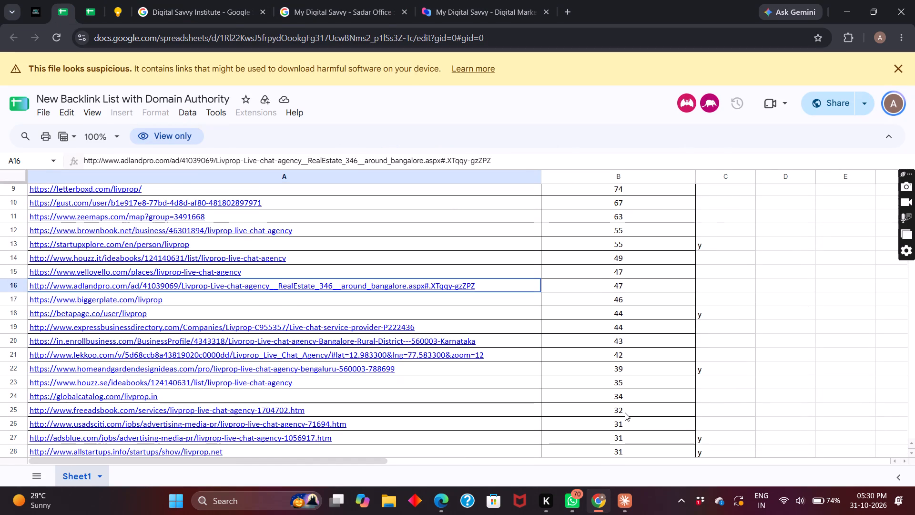
click(625, 412)
click(523, 409)
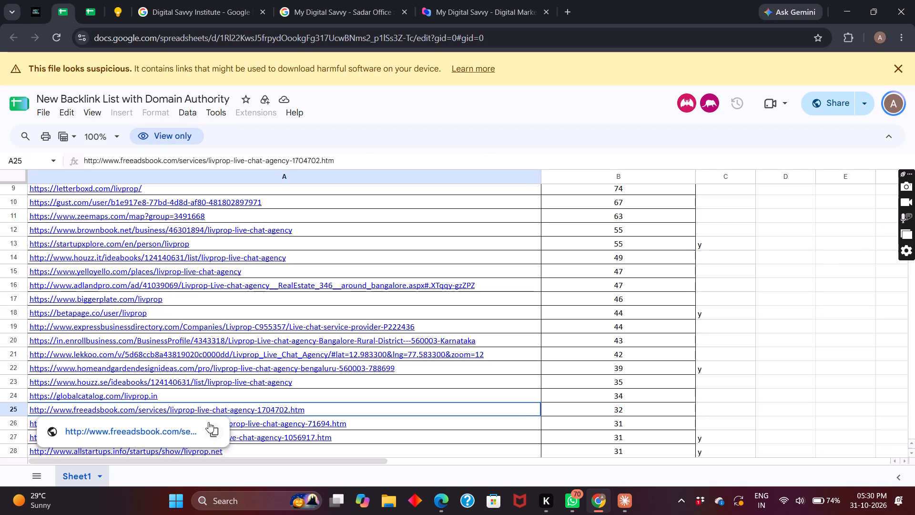
click(214, 432)
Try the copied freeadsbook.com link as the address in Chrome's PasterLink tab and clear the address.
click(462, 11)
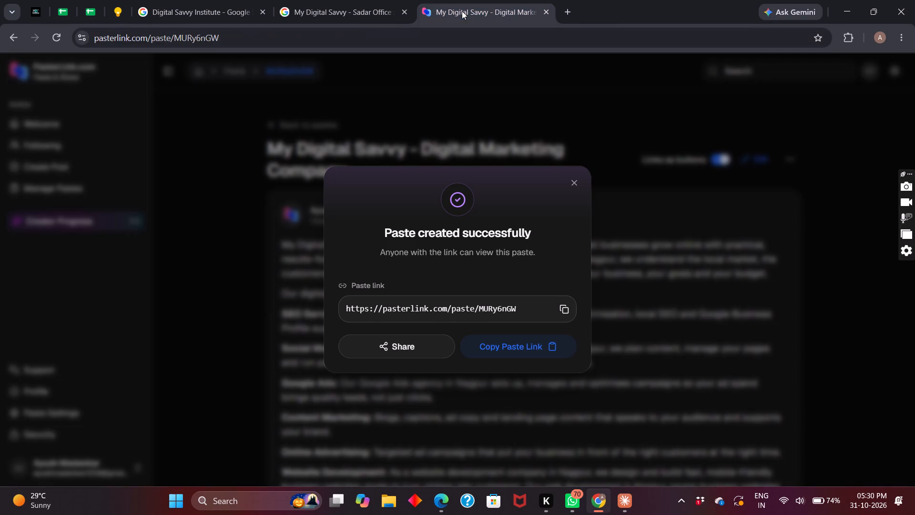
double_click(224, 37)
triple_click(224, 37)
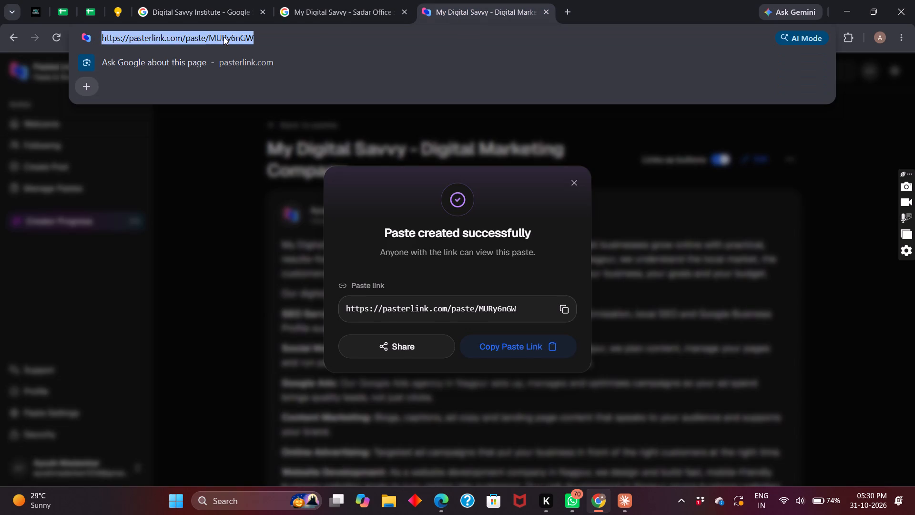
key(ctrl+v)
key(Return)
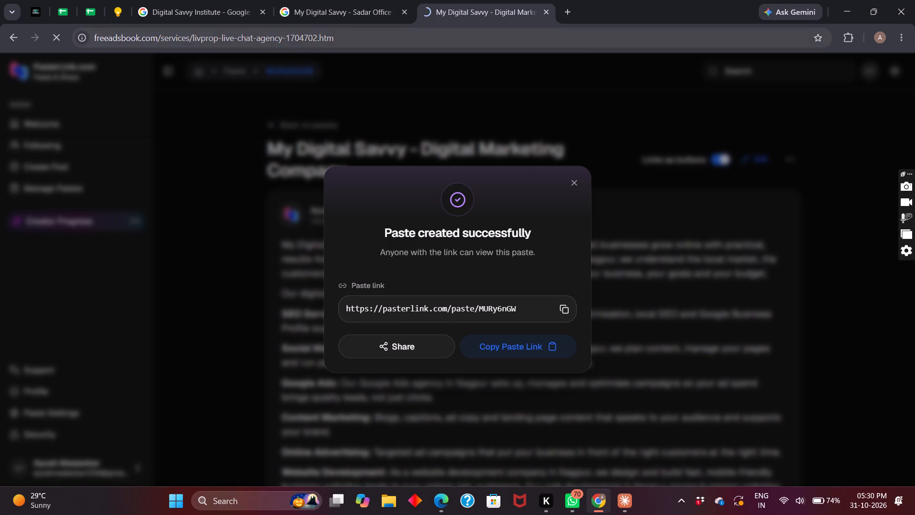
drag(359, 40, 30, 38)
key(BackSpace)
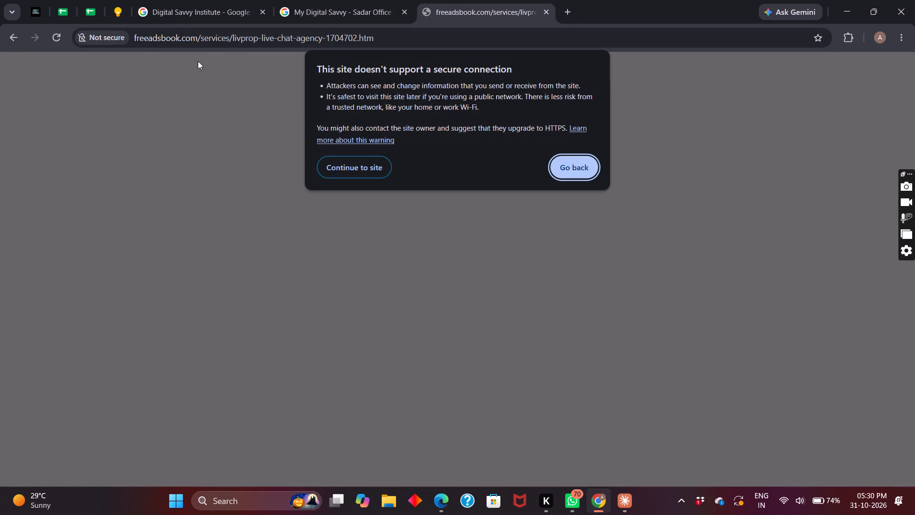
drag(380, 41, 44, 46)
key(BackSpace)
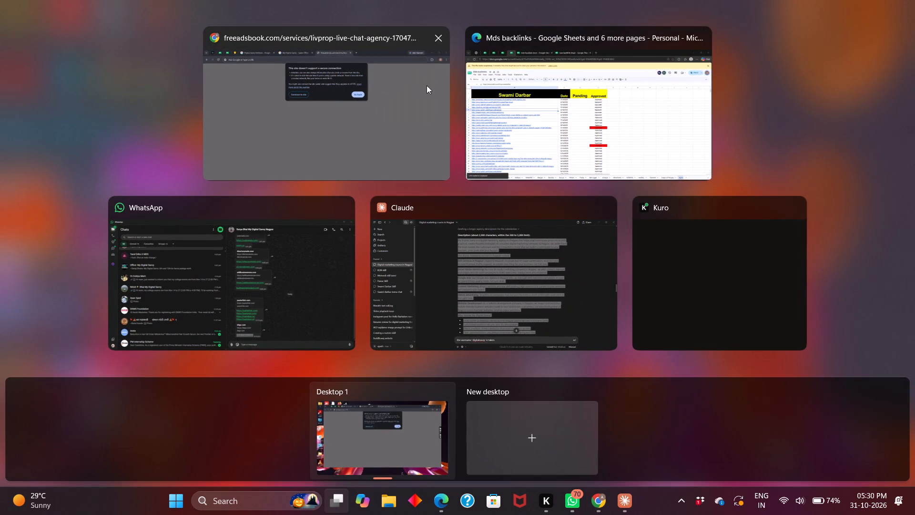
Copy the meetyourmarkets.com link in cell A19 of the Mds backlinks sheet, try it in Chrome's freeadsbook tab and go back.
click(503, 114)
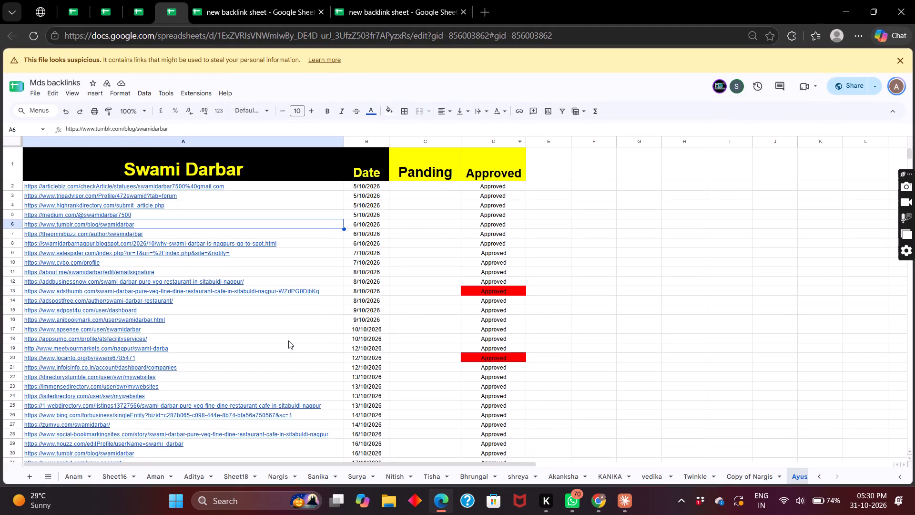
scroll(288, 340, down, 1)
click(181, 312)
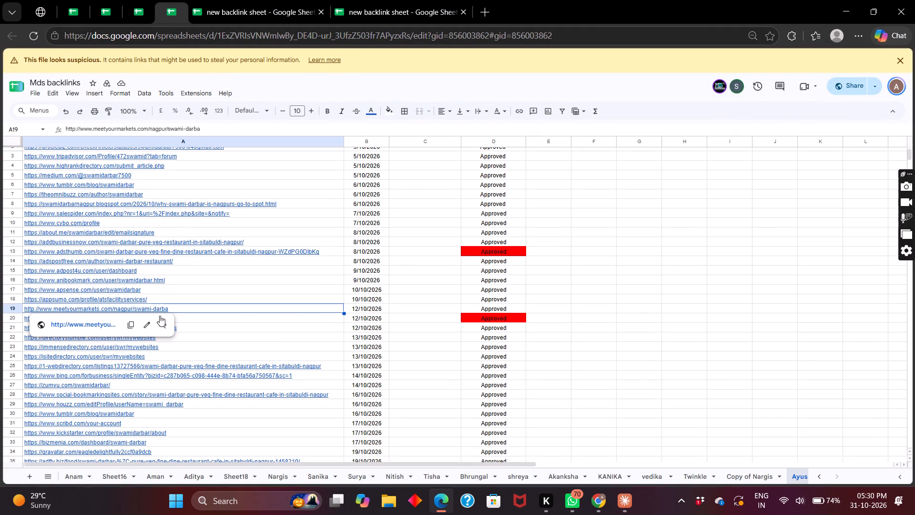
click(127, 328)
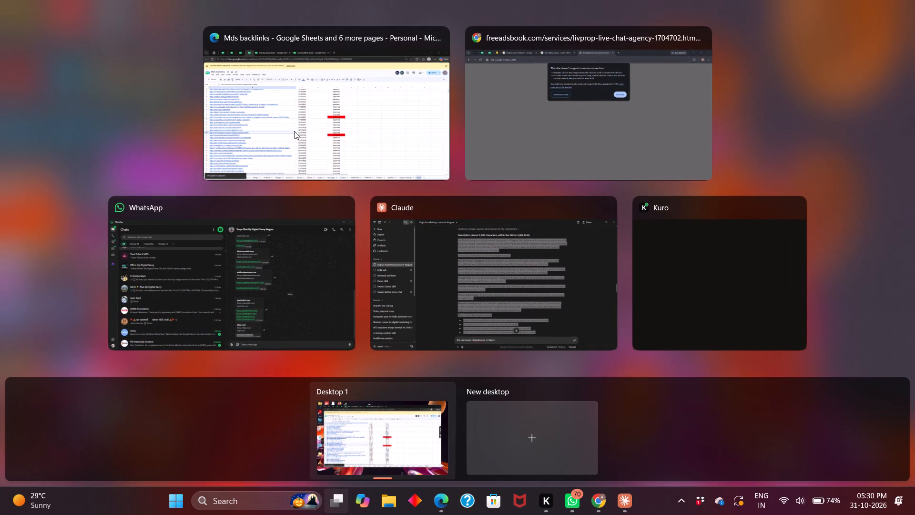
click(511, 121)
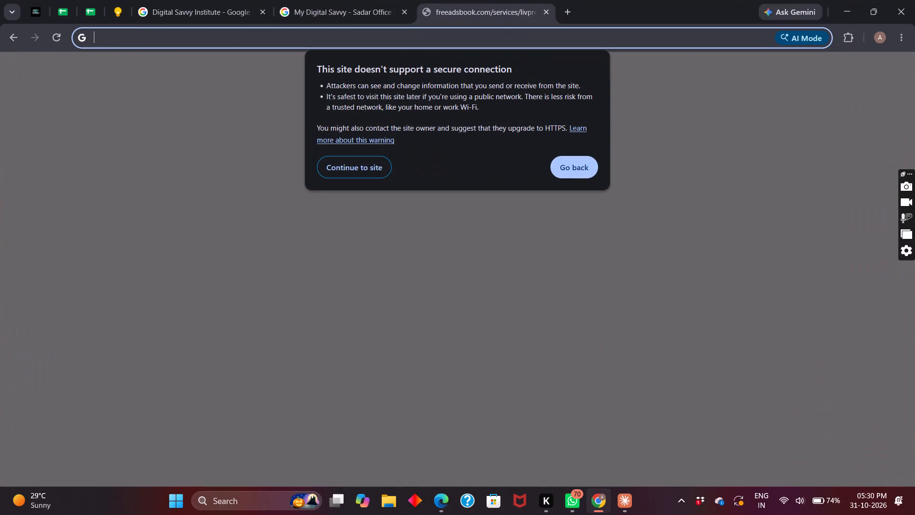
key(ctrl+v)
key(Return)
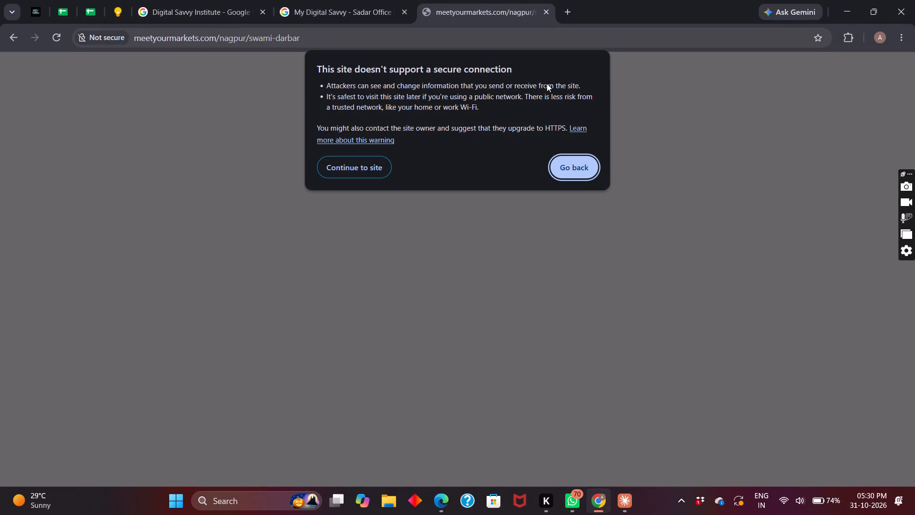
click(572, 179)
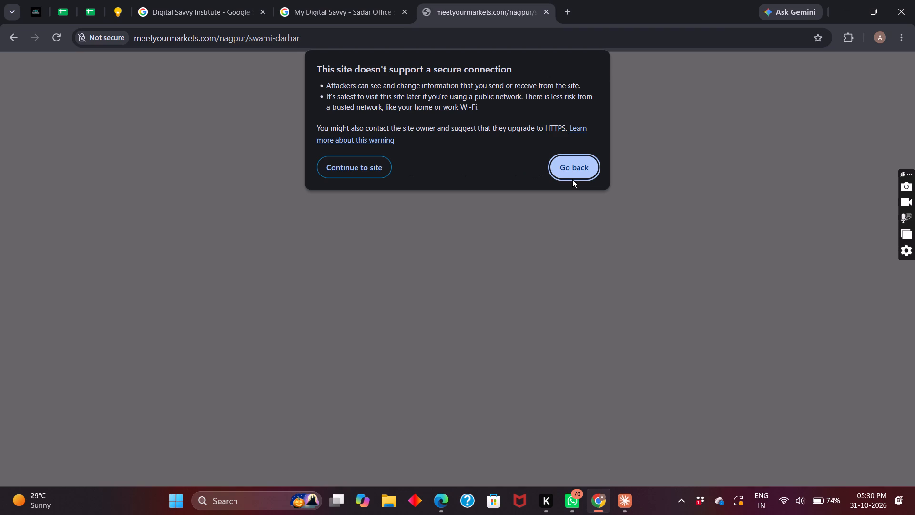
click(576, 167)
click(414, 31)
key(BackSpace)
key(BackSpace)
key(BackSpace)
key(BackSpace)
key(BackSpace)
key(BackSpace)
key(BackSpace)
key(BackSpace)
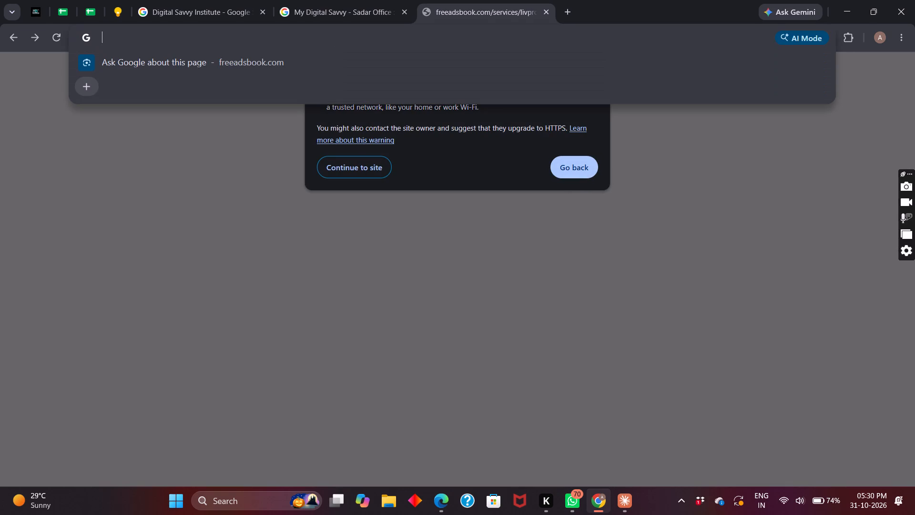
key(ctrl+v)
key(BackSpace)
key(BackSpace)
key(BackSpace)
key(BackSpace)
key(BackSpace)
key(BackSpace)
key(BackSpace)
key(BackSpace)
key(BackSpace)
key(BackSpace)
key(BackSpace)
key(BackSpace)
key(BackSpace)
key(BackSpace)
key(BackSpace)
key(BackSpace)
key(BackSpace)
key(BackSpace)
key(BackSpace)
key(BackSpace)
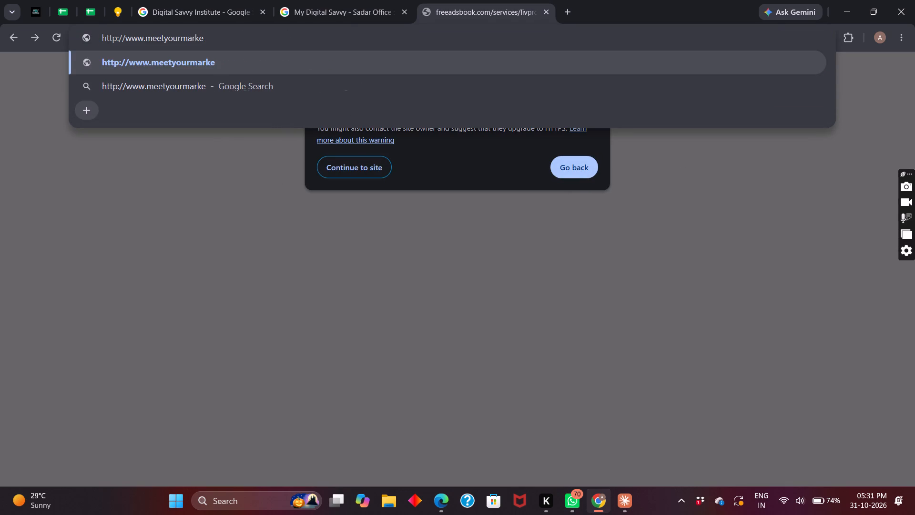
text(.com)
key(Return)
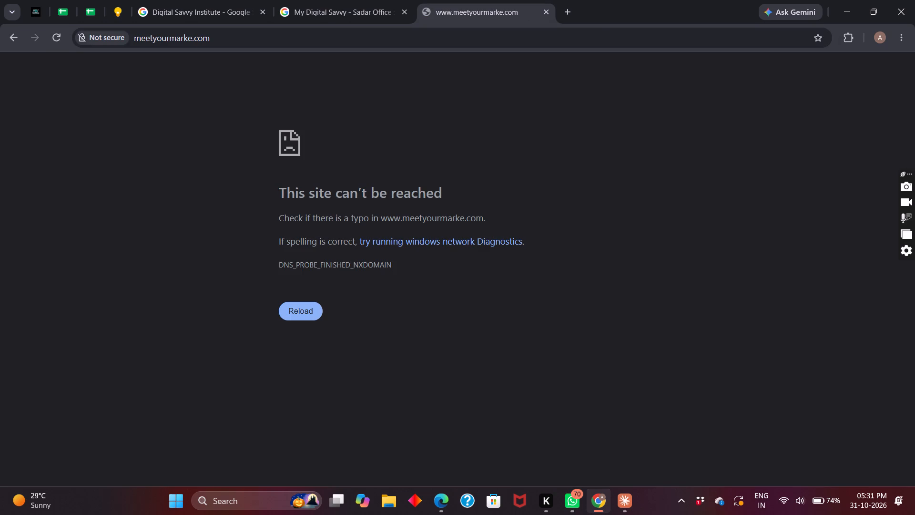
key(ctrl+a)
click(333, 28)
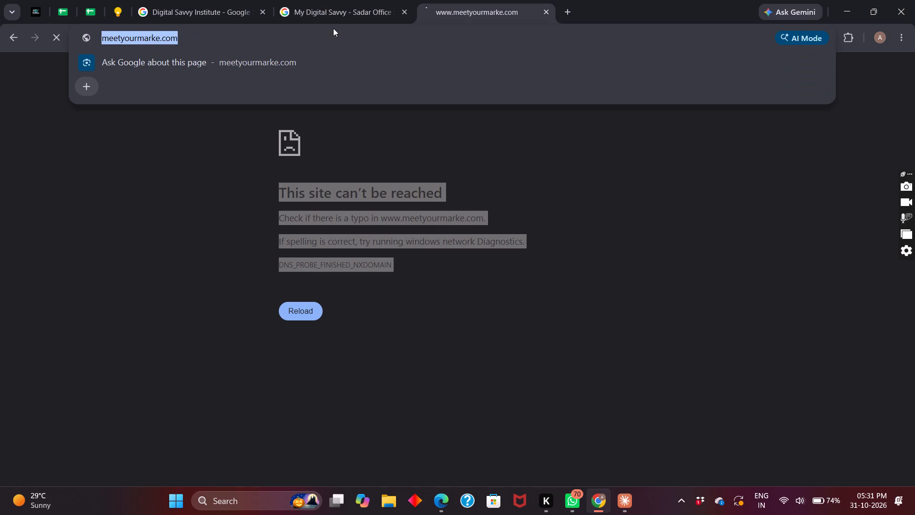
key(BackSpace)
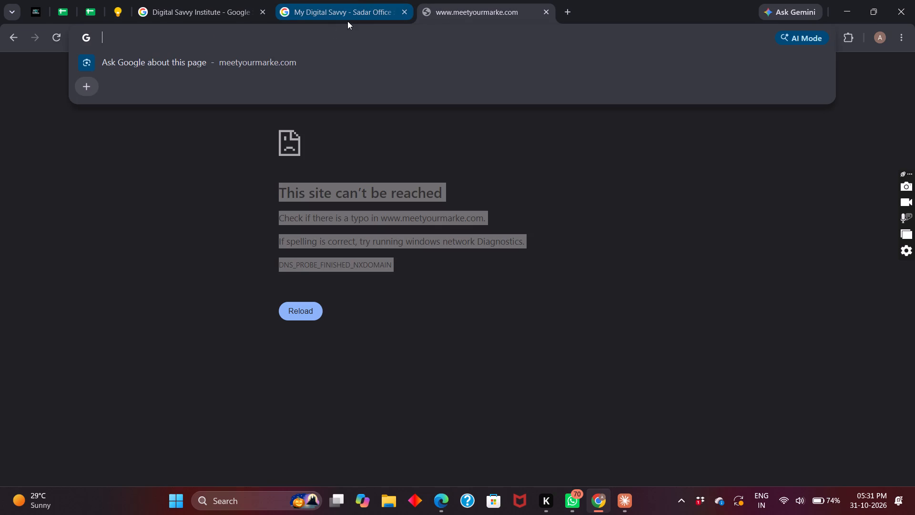
Copy the fatallisto.com link in cell A46 of the Mds backlinks sheet in Edge.
click(347, 21)
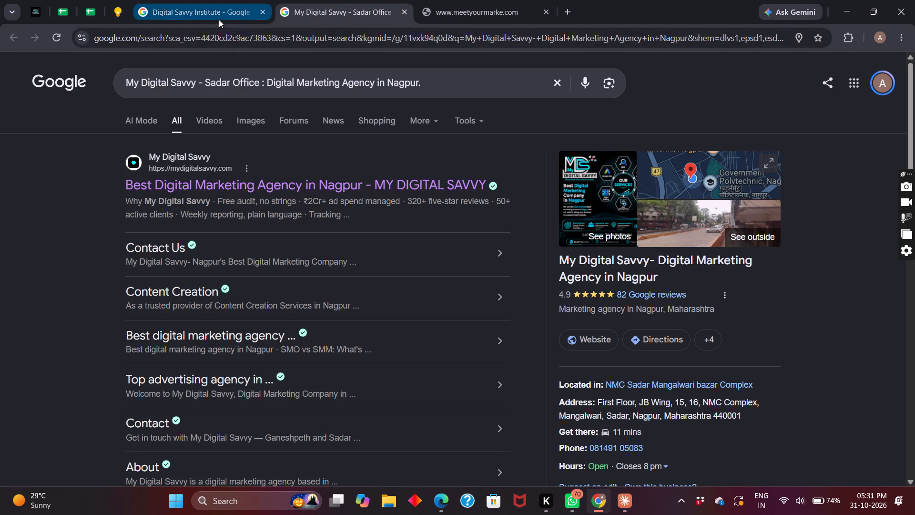
click(219, 20)
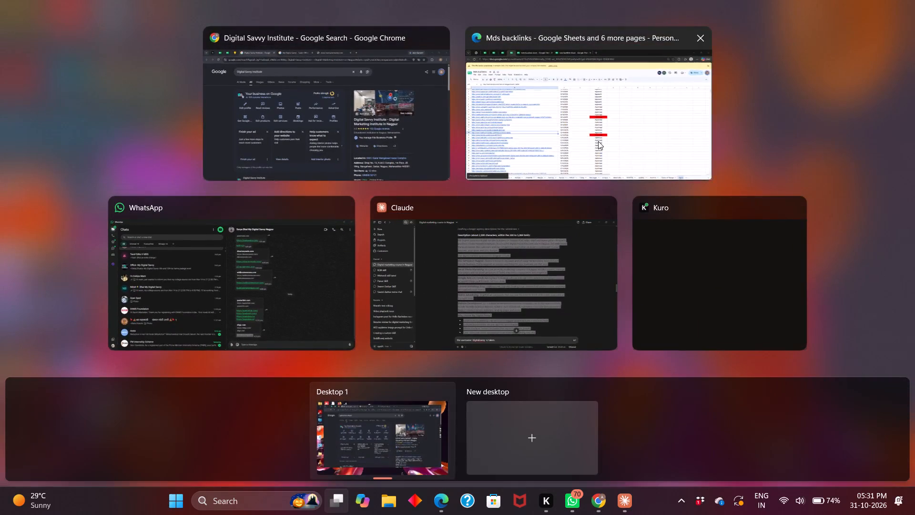
click(598, 141)
scroll(291, 314, up, 3)
scroll(291, 314, down, 1)
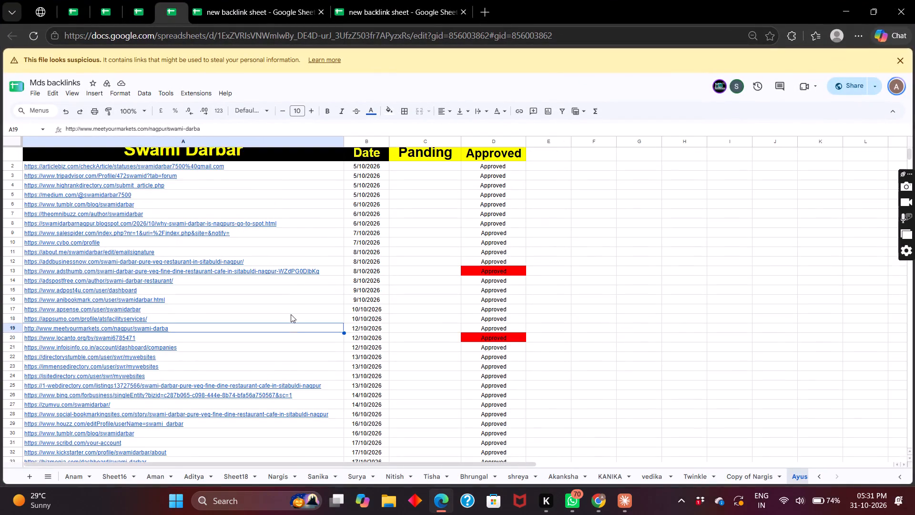
scroll(291, 314, down, 3)
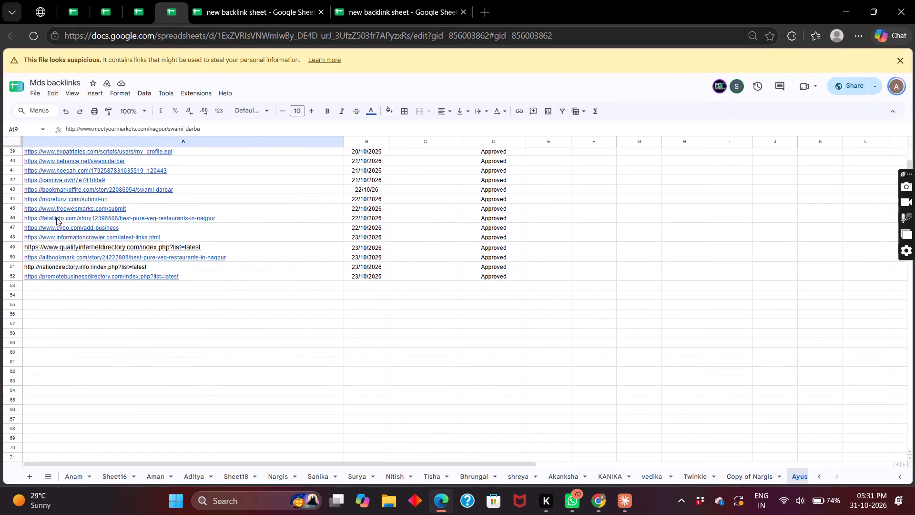
click(55, 217)
click(127, 233)
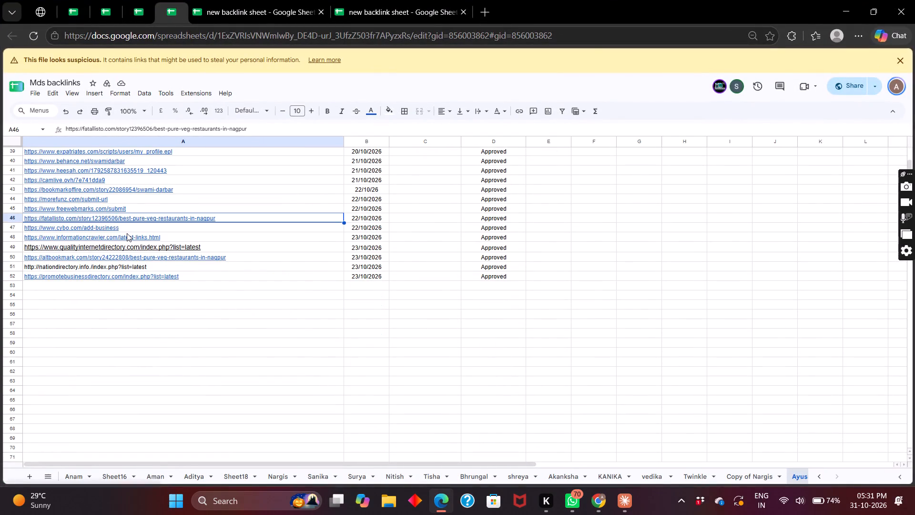
Open the fatallisto.com home page in Chrome's meetyourmarke tab, using the copied link cut back to its domain.
click(561, 111)
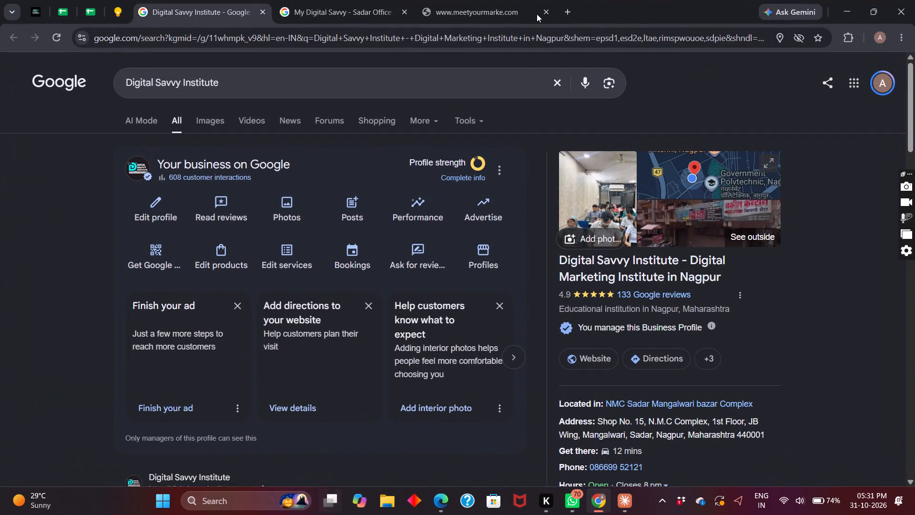
click(506, 13)
key(ctrl+v)
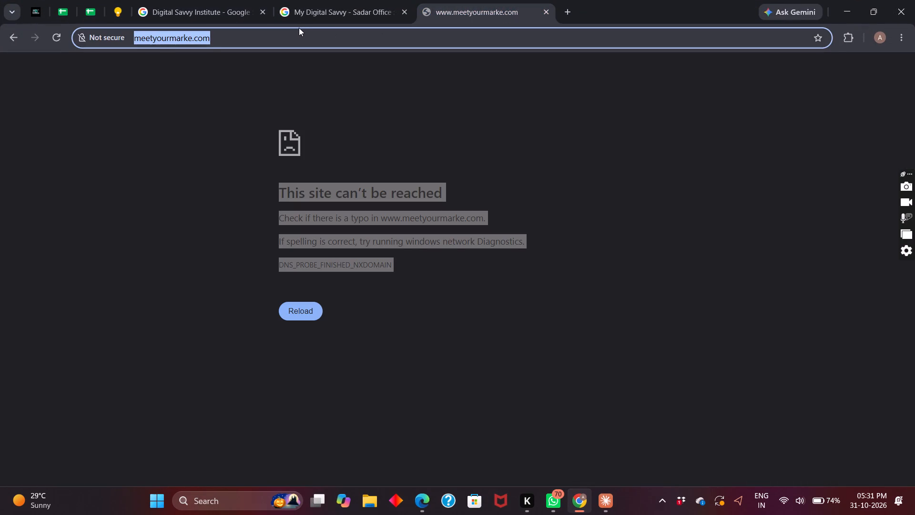
key(BackSpace)
key(BackSpace)
key(BackSpace)
key(BackSpace)
key(BackSpace)
key(BackSpace)
key(BackSpace)
key(BackSpace)
key(BackSpace)
key(BackSpace)
key(BackSpace)
key(BackSpace)
key(BackSpace)
key(BackSpace)
key(BackSpace)
key(BackSpace)
key(BackSpace)
key(BackSpace)
key(BackSpace)
key(BackSpace)
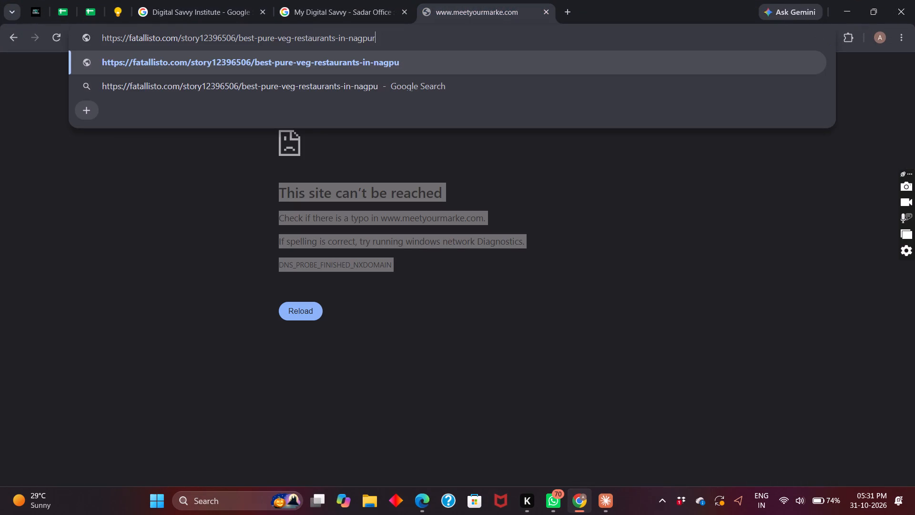
key(BackSpace)
key(BackSpace)
key(BackSpace)
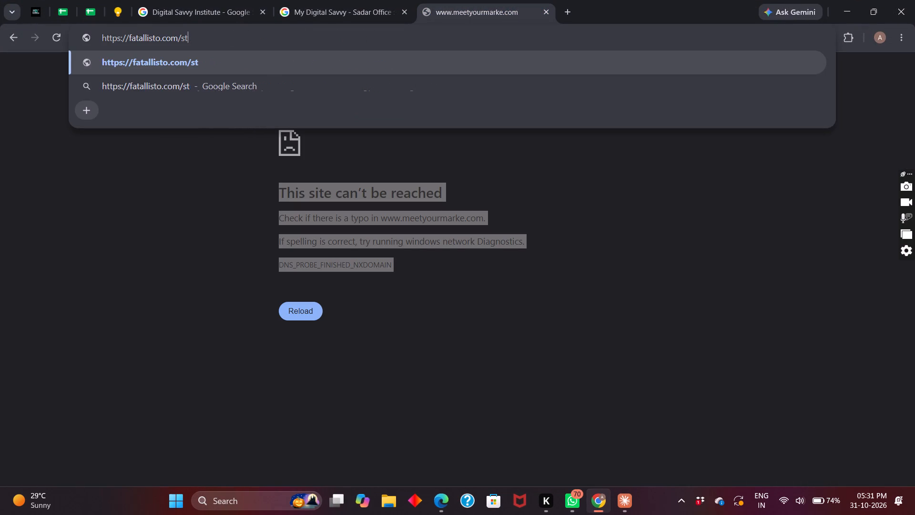
key(BackSpace)
key(BackSpace)
key(BackSpace)
key(Return)
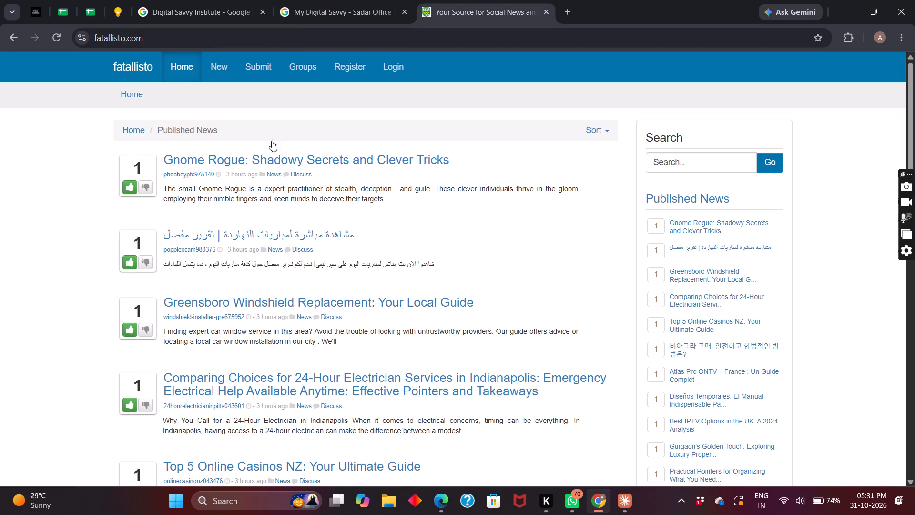
scroll(467, 237, up, 2)
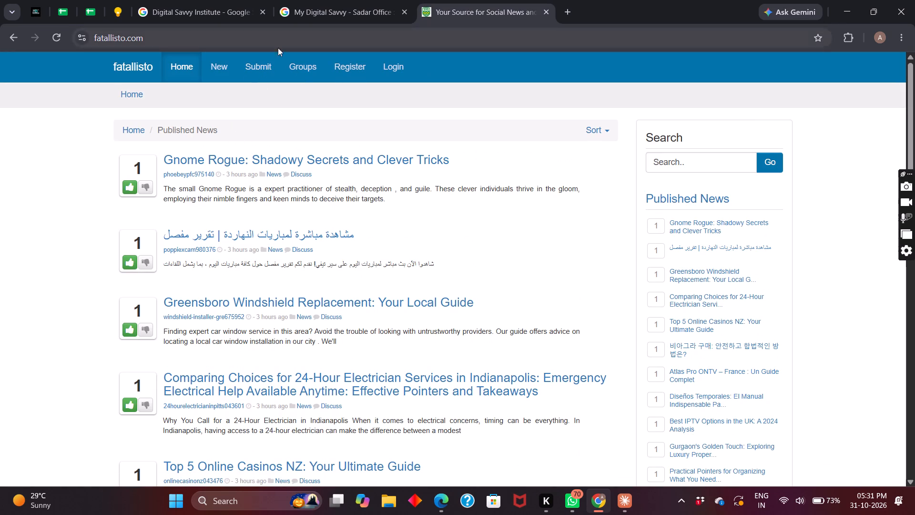
click(271, 65)
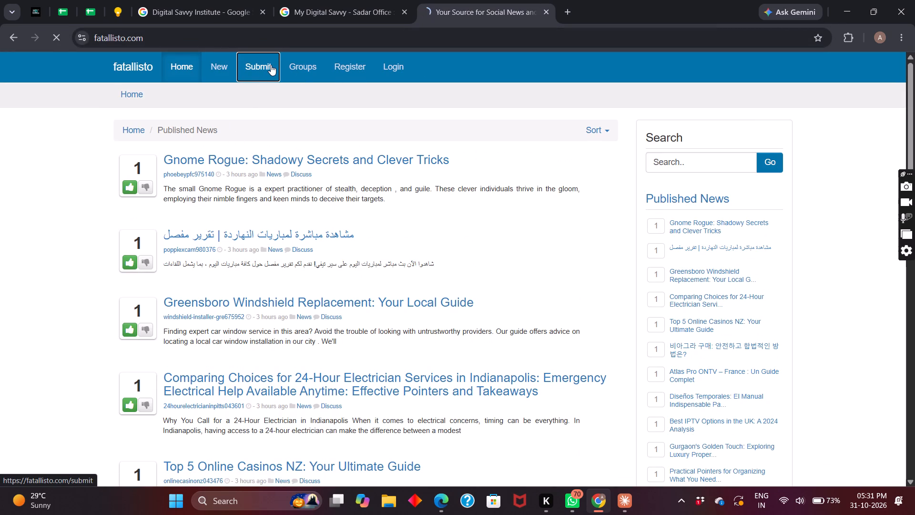
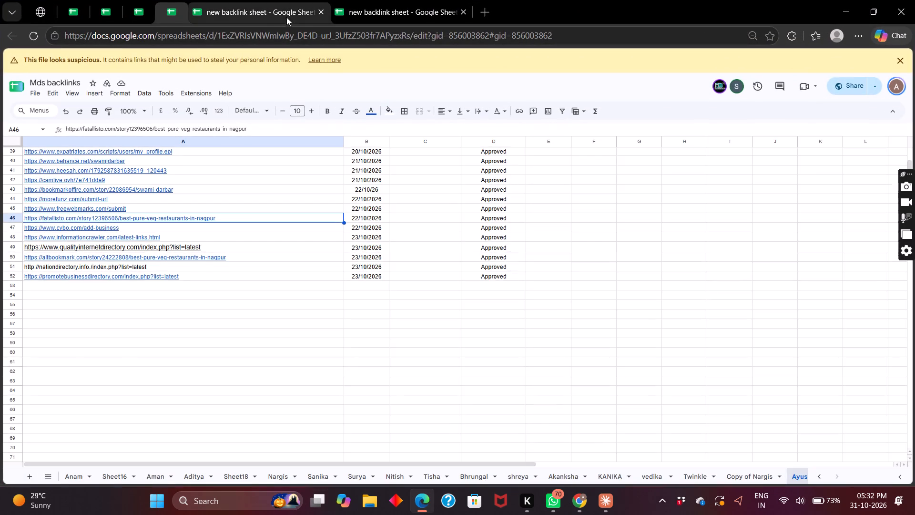
Copy the eventful.com/delhi/events link from cell B15 of the High Quality Backlink List's Profile sheet.
click(287, 17)
click(133, 11)
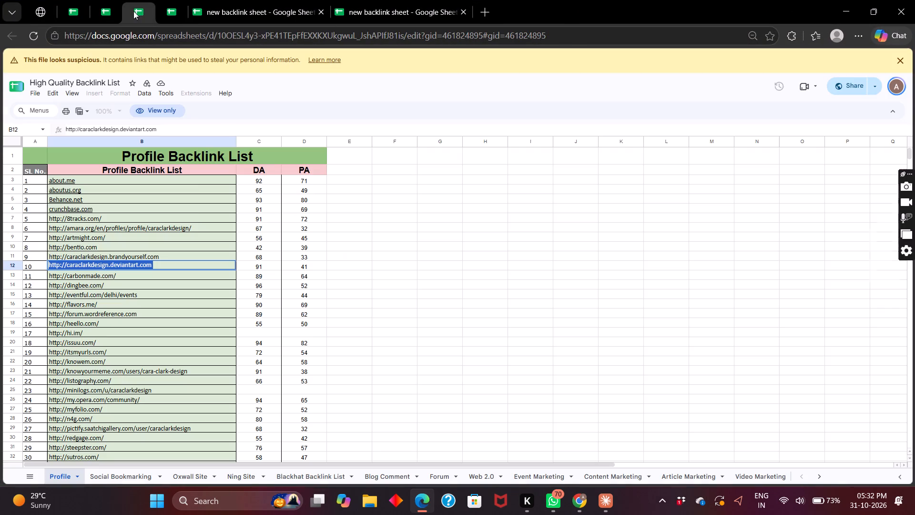
scroll(142, 260, down, 1)
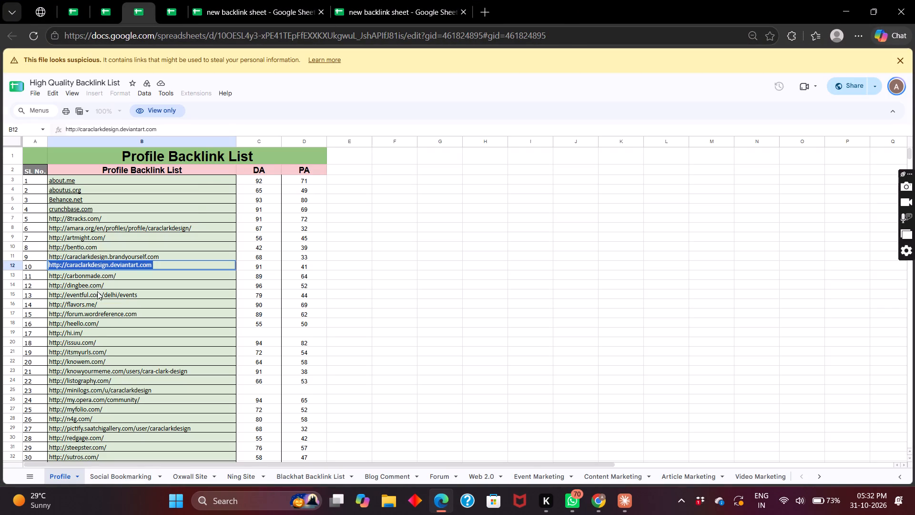
click(98, 293)
double_click(98, 293)
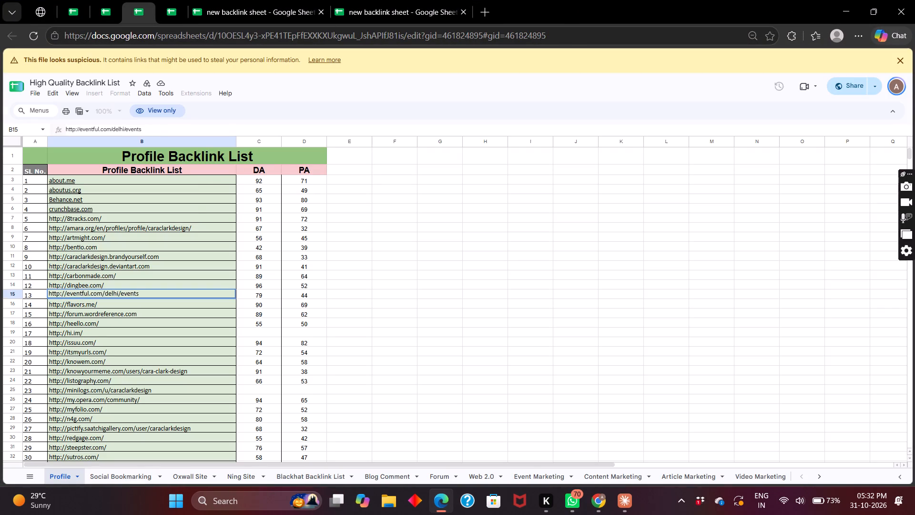